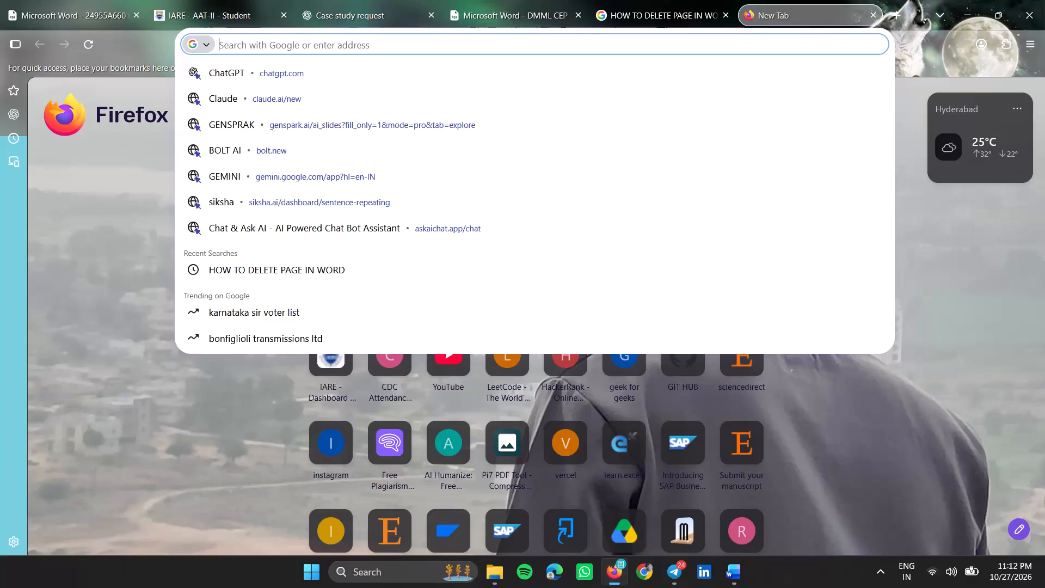
Switch to the Word report and change the project guide's title and name in the Acknowledgement to "Ms. Reshma".
{"action": "left_click", "coordinate": [730, 566]}
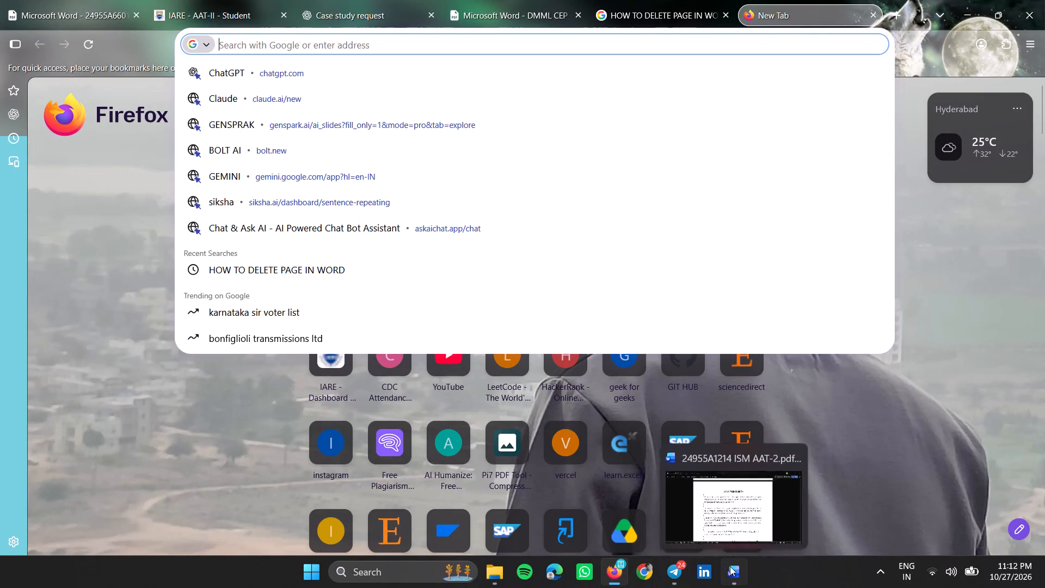
{"action": "left_click", "coordinate": [308, 305]}
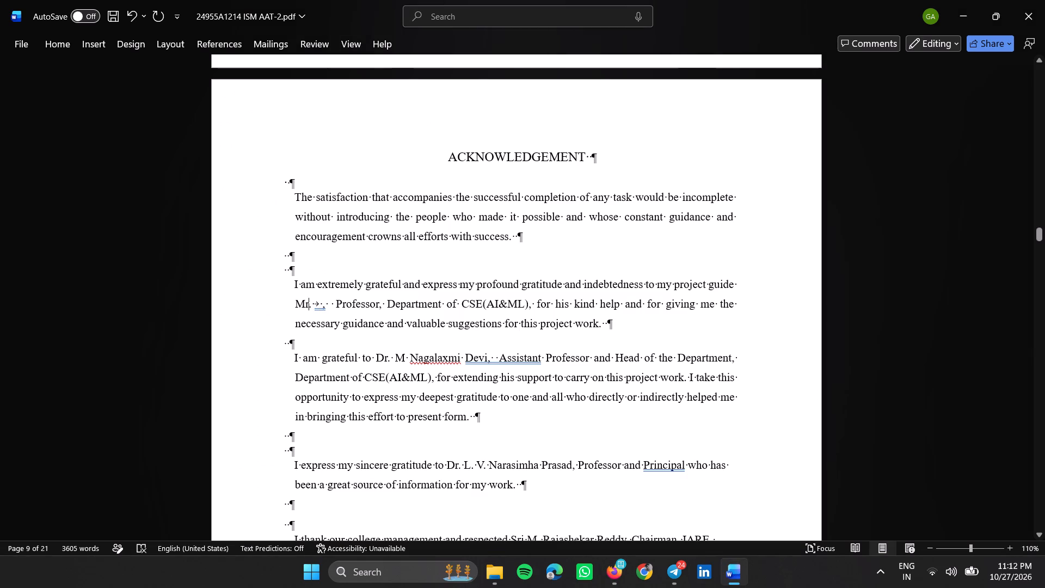
{"action": "key", "text": "BackSpace"}
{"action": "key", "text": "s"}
{"action": "key", "text": "BackSpace"}
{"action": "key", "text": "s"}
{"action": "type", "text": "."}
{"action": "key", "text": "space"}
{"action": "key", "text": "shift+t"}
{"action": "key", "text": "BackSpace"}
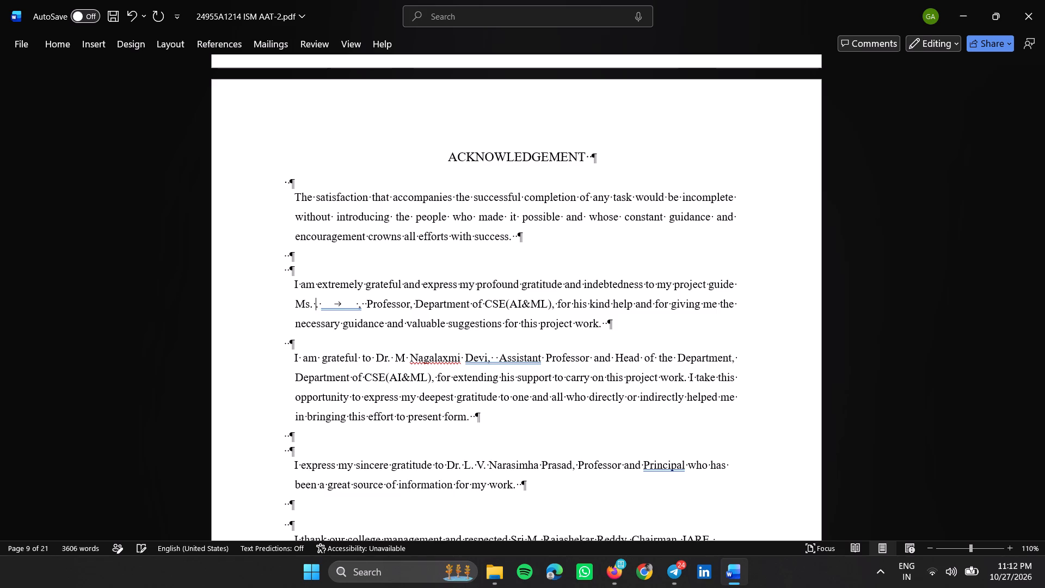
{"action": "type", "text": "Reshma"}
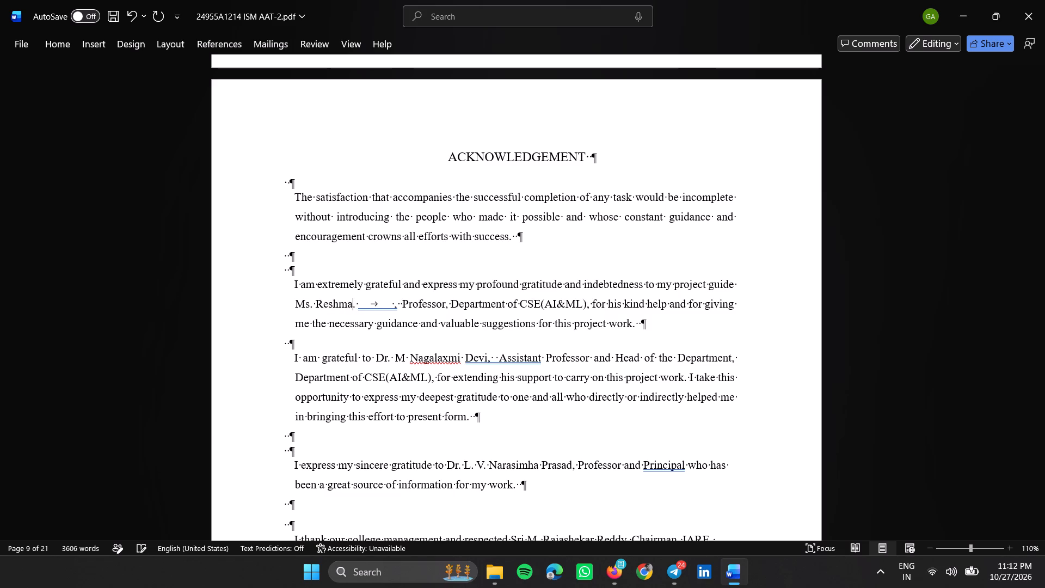
Check the report's front pages up to the Acknowledgement in the print preview, then return to the document.
{"action": "left_click", "coordinate": [397, 302]}
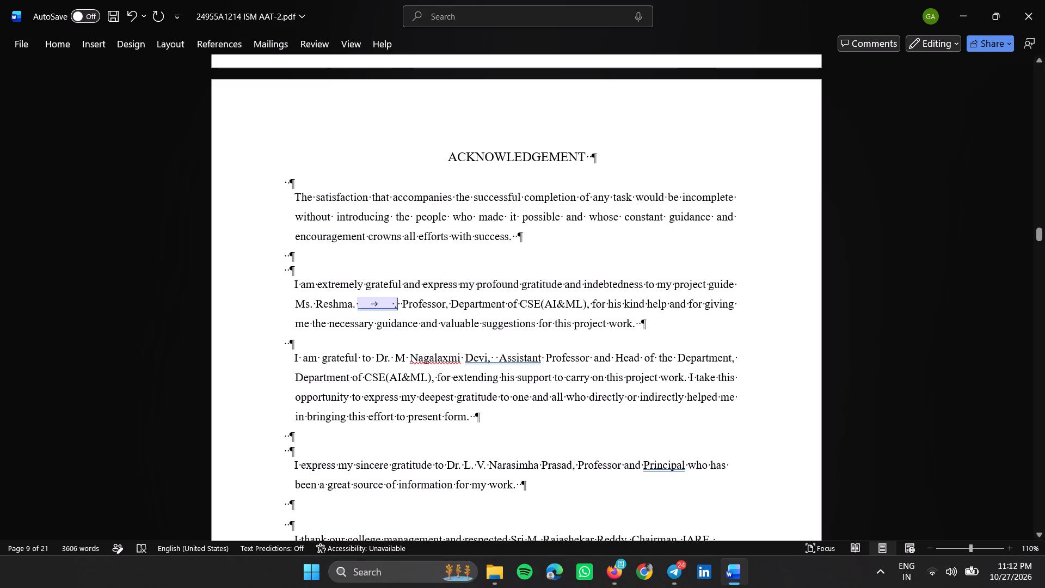
{"action": "key", "text": "ctrl+p"}
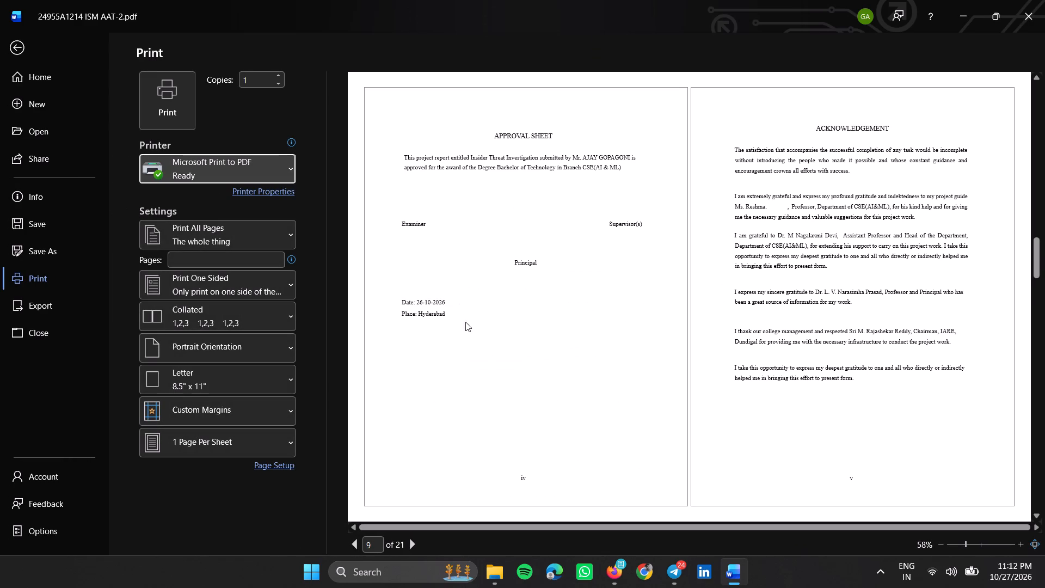
{"action": "left_click", "coordinate": [564, 339]}
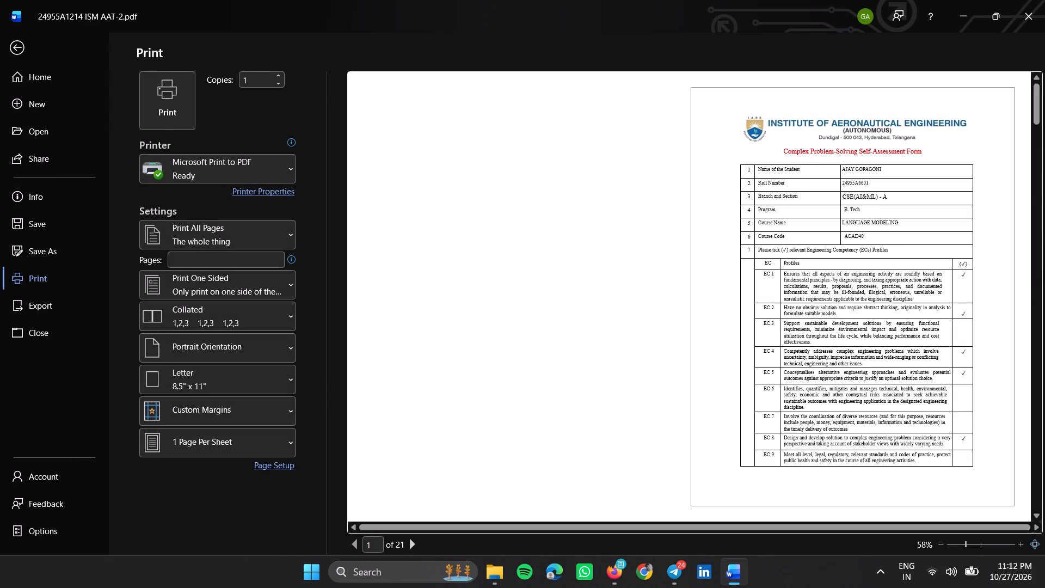
{"action": "key", "text": "Down"}
{"action": "key", "text": "Down"}
{"action": "key", "text": "Down"}
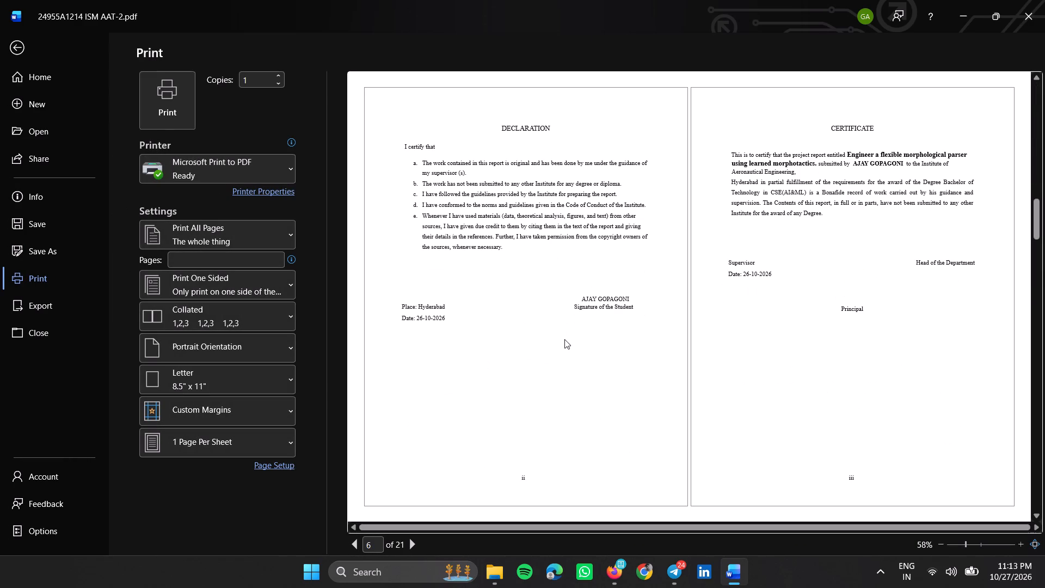
{"action": "key", "text": "Down"}
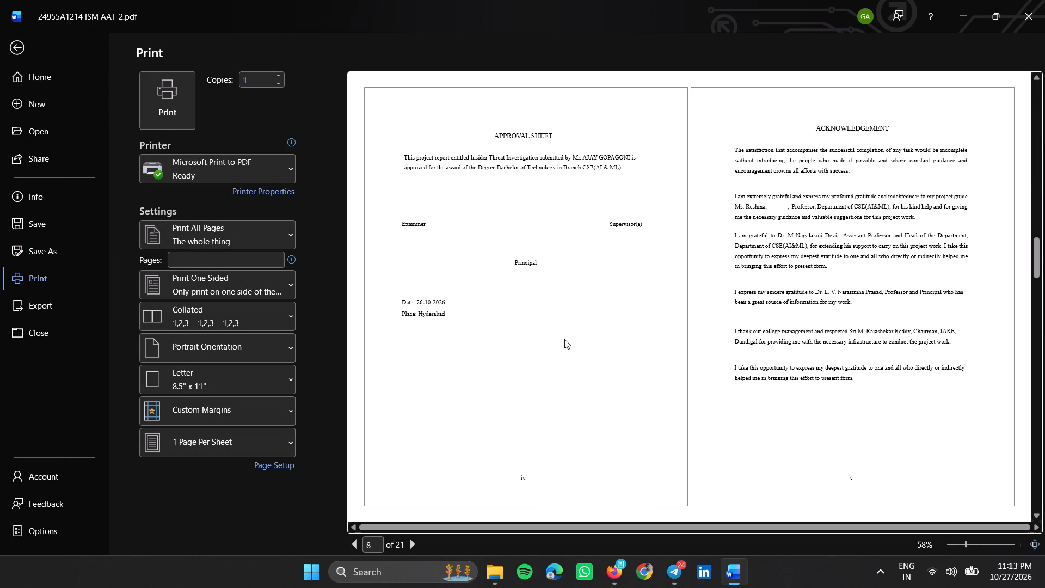
{"action": "key", "text": "Escape"}
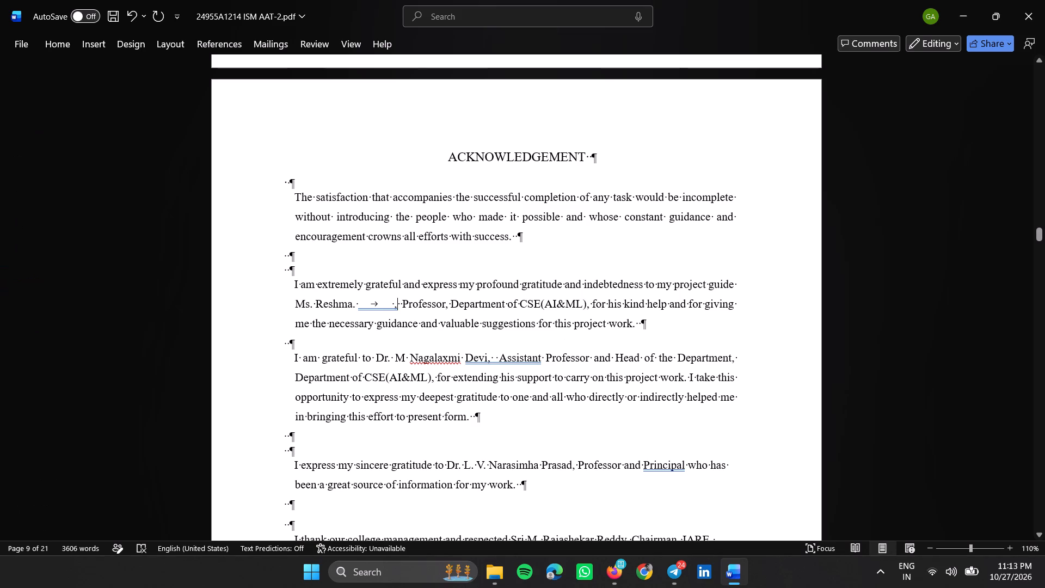
Remove the blank gap and stray comma after the guide's name and insert "Assistant" before "Professor".
{"action": "key", "text": "BackSpace"}
{"action": "key", "text": "BackSpace"}
{"action": "key", "text": "BackSpace"}
{"action": "key", "text": "BackSpace"}
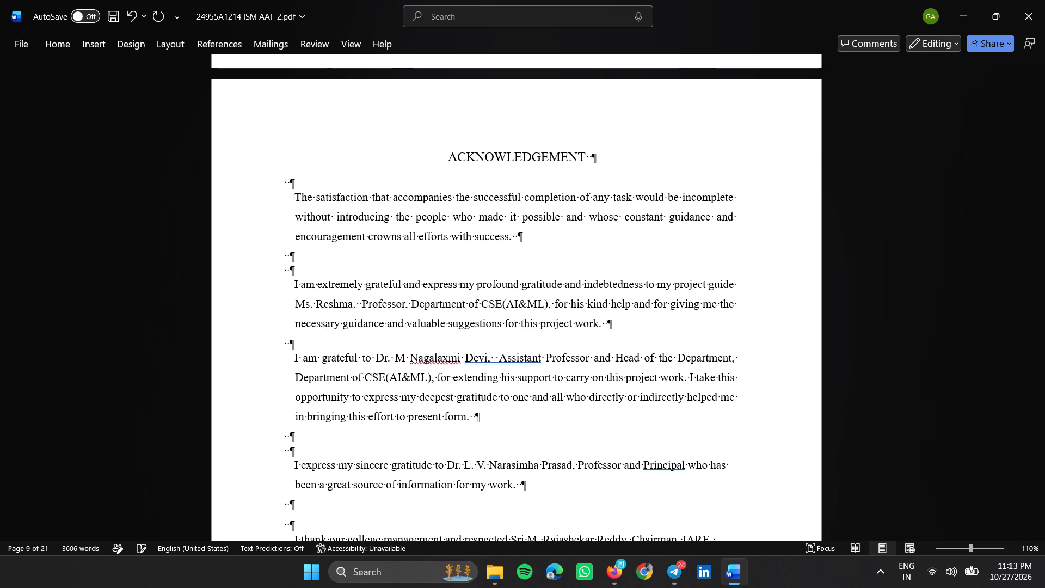
{"action": "key", "text": "Right"}
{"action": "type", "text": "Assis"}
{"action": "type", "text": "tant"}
Check the report's remaining pages in the print preview and print all pages to a PDF named "LM CEP" in the AAT-1 VII SEM folder.
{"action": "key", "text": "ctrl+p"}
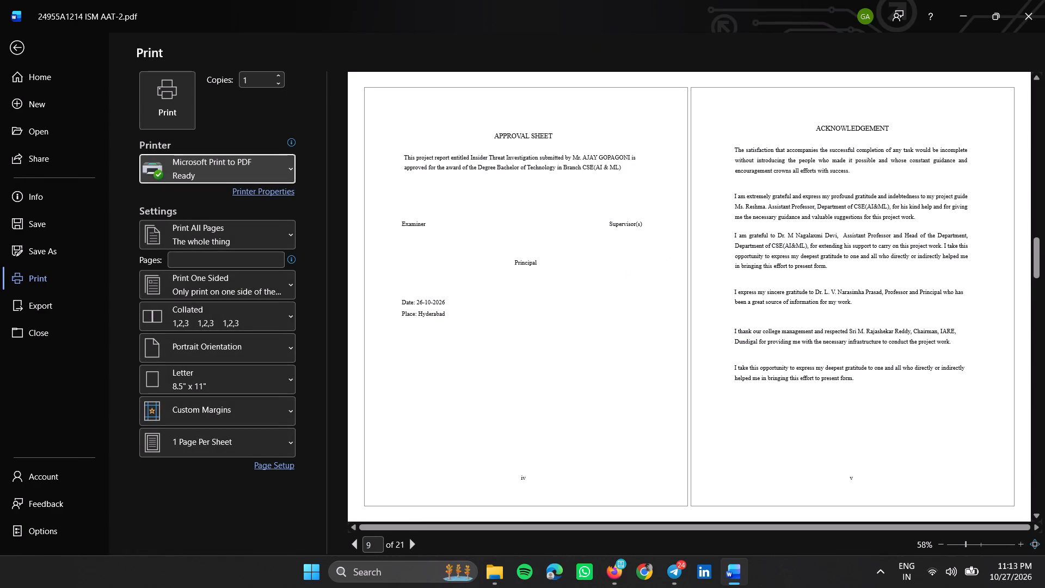
{"action": "left_click", "coordinate": [688, 259]}
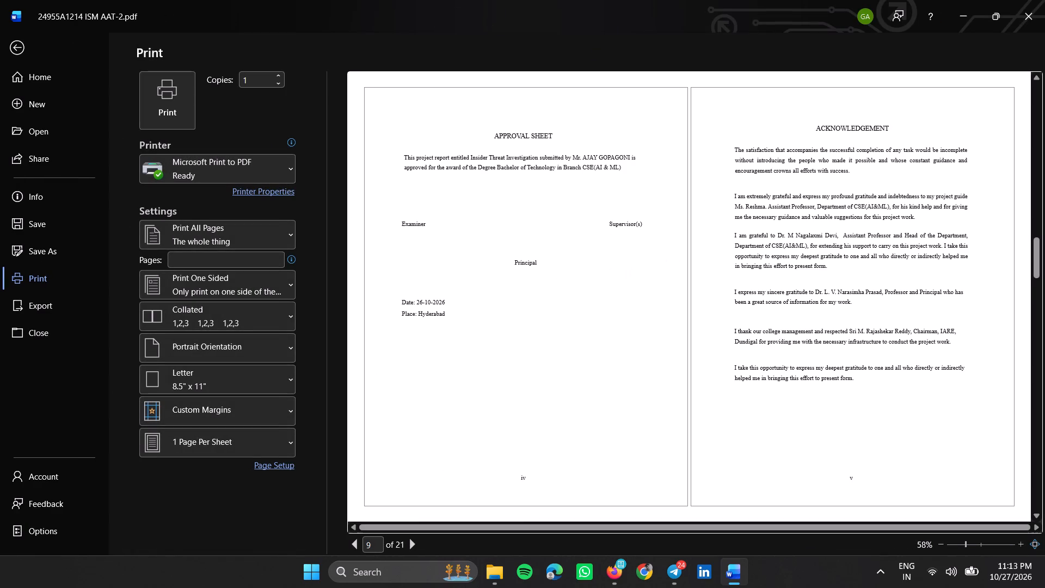
{"action": "key", "text": "Down"}
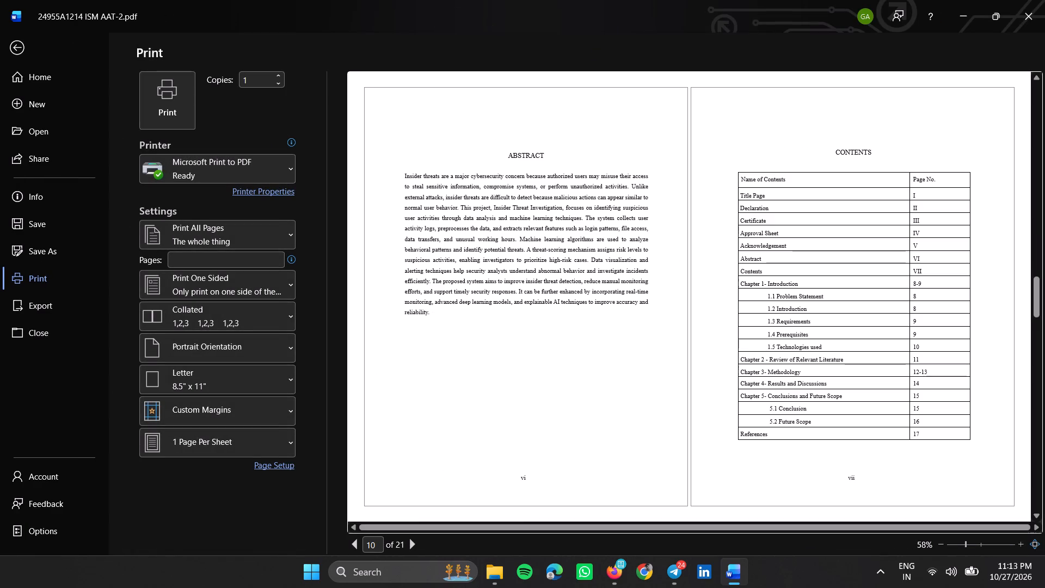
{"action": "key", "text": "Down"}
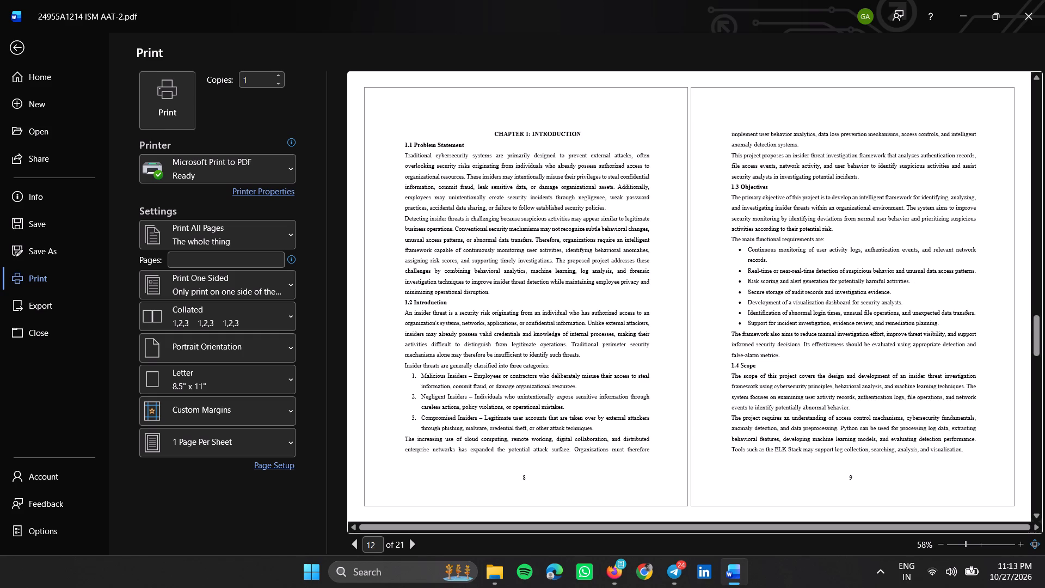
{"action": "key", "text": "Down"}
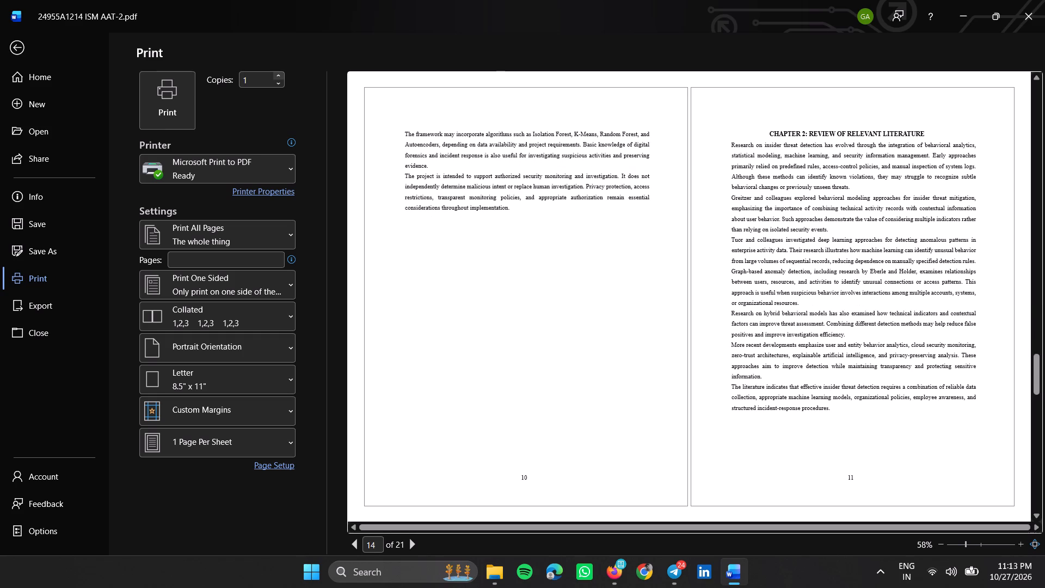
{"action": "left_click", "coordinate": [174, 103]}
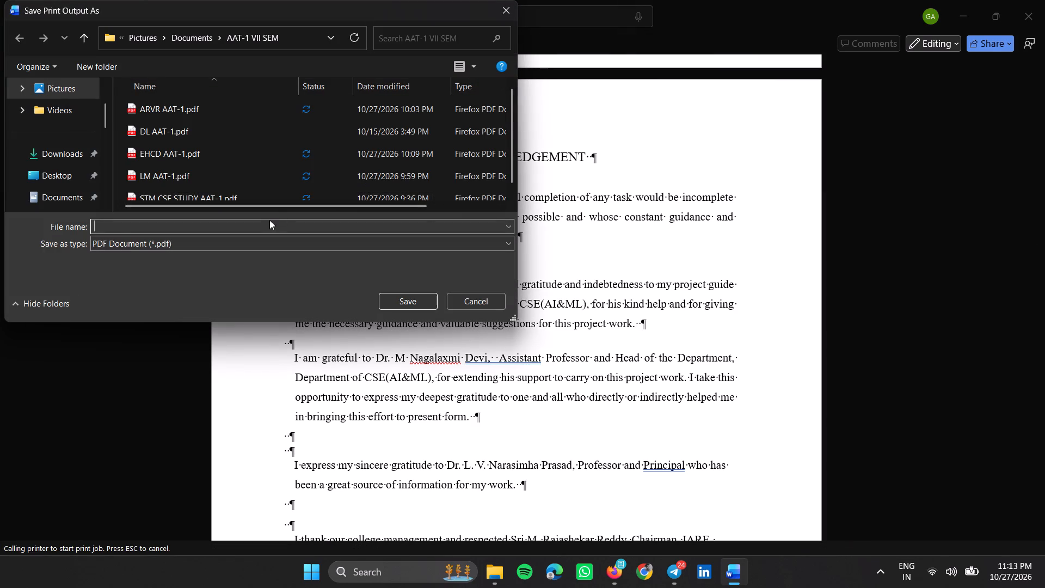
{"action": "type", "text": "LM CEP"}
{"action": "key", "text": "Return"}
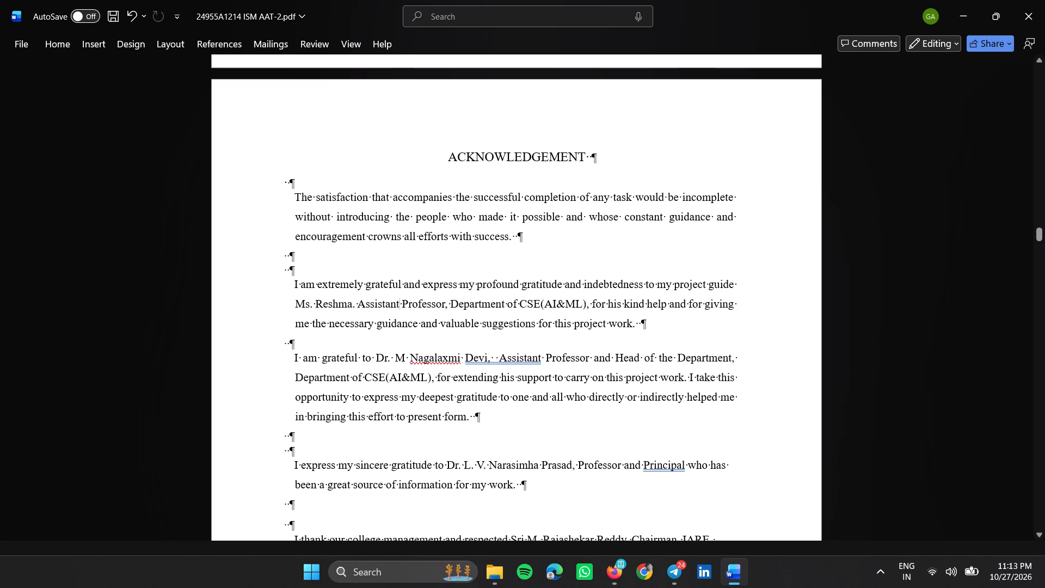
Switch to Firefox, check the course list on the AAT-II page, and return to the Word report.
{"action": "left_click", "coordinate": [344, 309]}
{"action": "key", "text": "alt+Tab"}
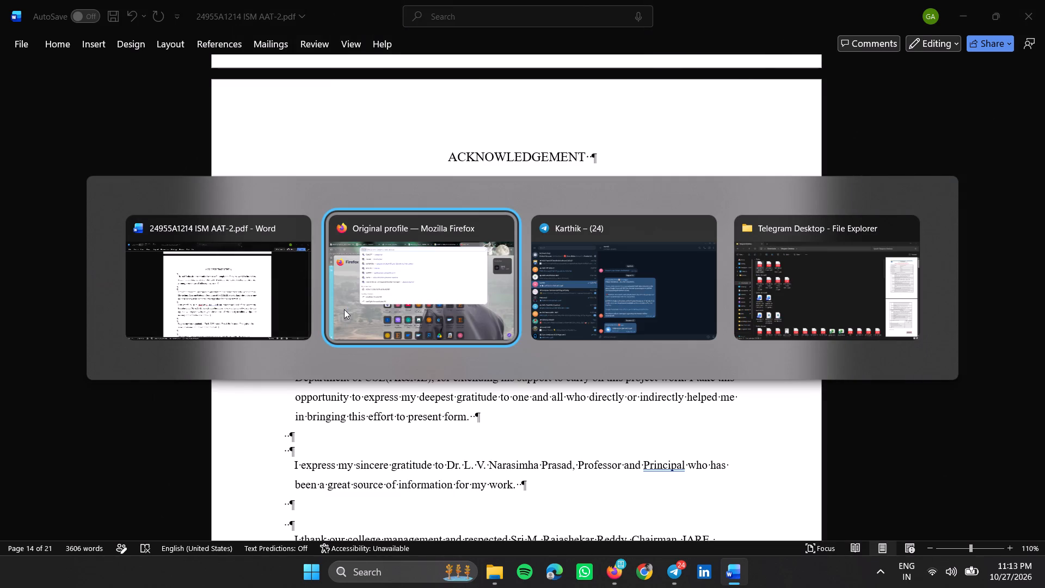
{"action": "left_click", "coordinate": [229, 1]}
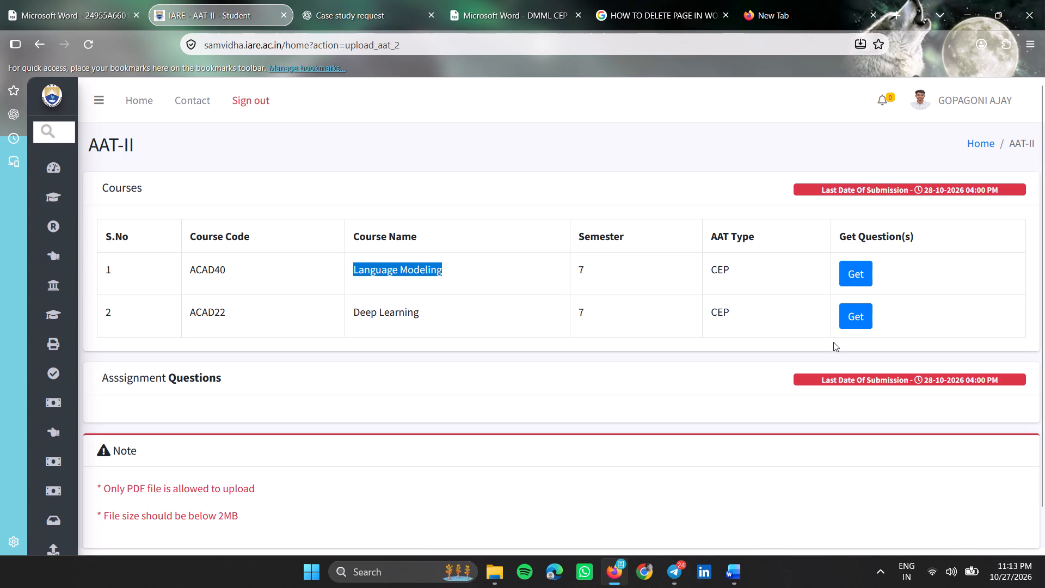
{"action": "left_click", "coordinate": [733, 576]}
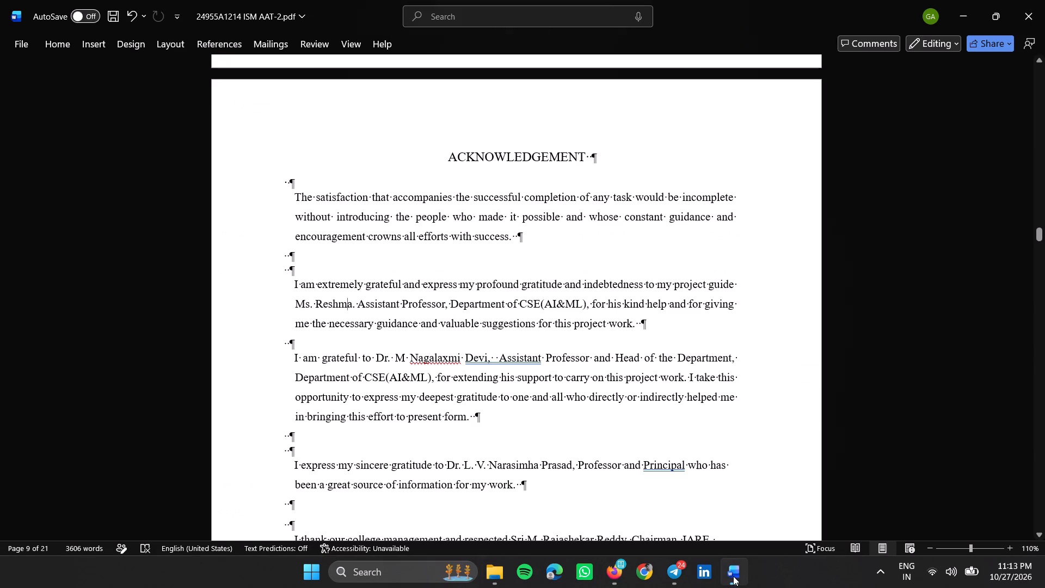
Replace the project guide's name after "Ms." in the second Acknowledgement paragraph with the new guide's initial and name.
{"action": "left_click", "coordinate": [353, 306]}
{"action": "key", "text": "BackSpace"}
{"action": "key", "text": "BackSpace"}
{"action": "key", "text": "BackSpace"}
{"action": "key", "text": "BackSpace"}
{"action": "key", "text": "BackSpace"}
{"action": "key", "text": "BackSpace"}
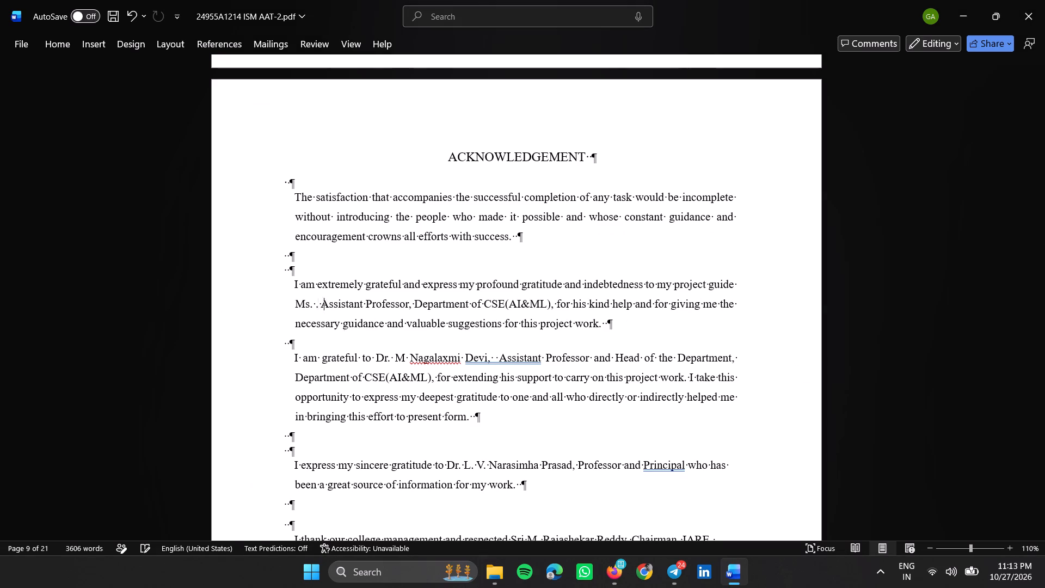
{"action": "key", "text": "BackSpace"}
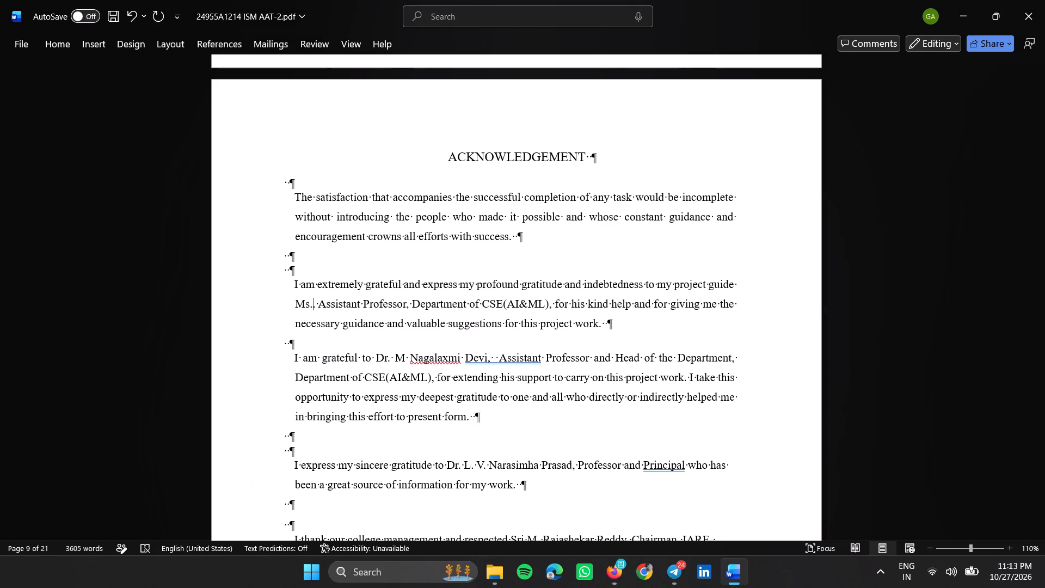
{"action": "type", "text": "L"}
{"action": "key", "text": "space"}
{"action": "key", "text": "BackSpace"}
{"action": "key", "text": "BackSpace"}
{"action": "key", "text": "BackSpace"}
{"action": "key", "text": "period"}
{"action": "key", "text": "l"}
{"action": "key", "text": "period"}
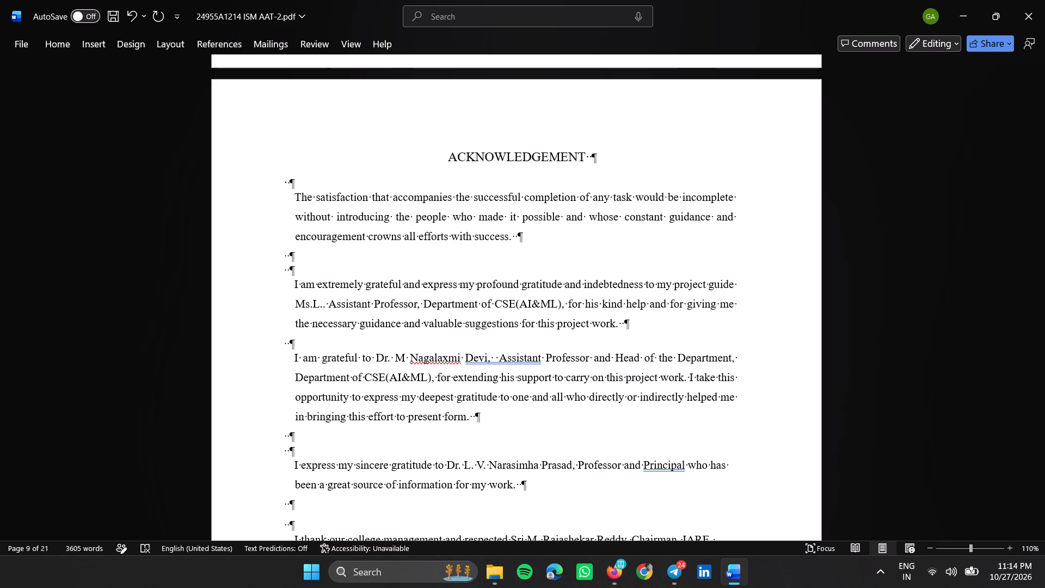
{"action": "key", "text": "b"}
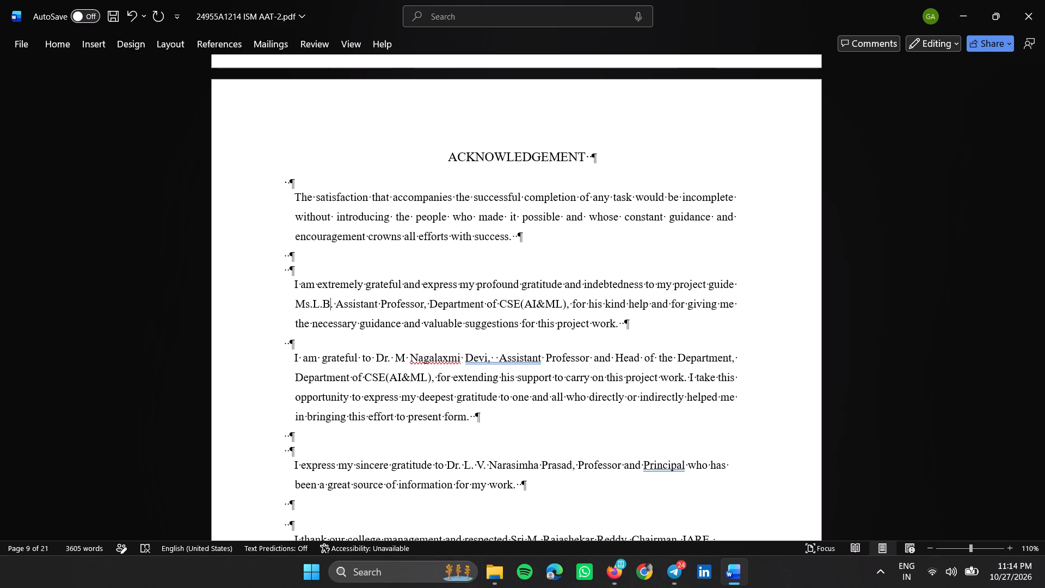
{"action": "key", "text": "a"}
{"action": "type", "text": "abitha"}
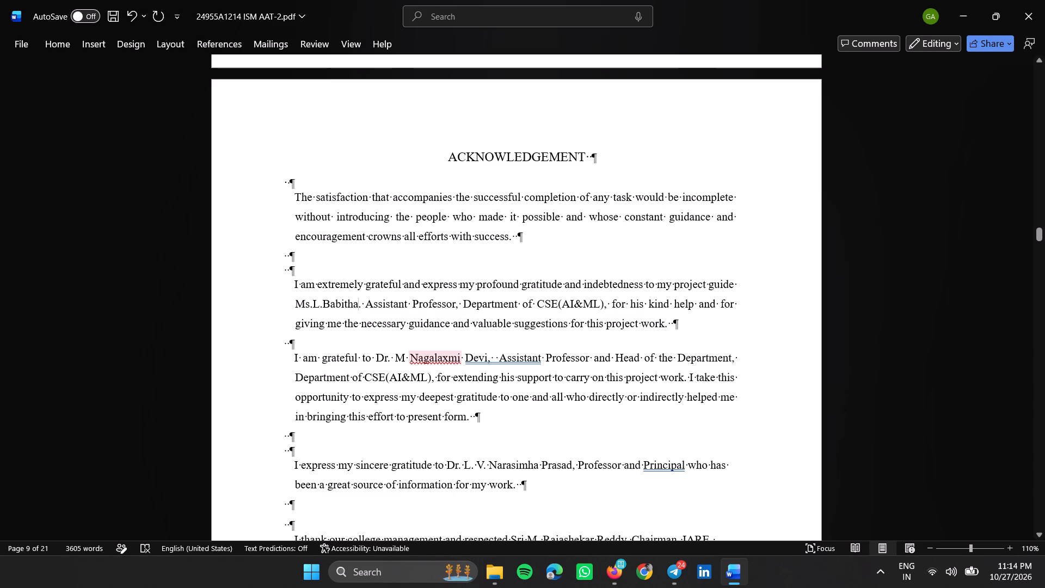
Change the Course Name in the Complex Problem-Solving Self-Assessment Form to DEEP LEARNING.
{"action": "scroll", "coordinate": [437, 400], "scroll_direction": "up", "scroll_amount": 12}
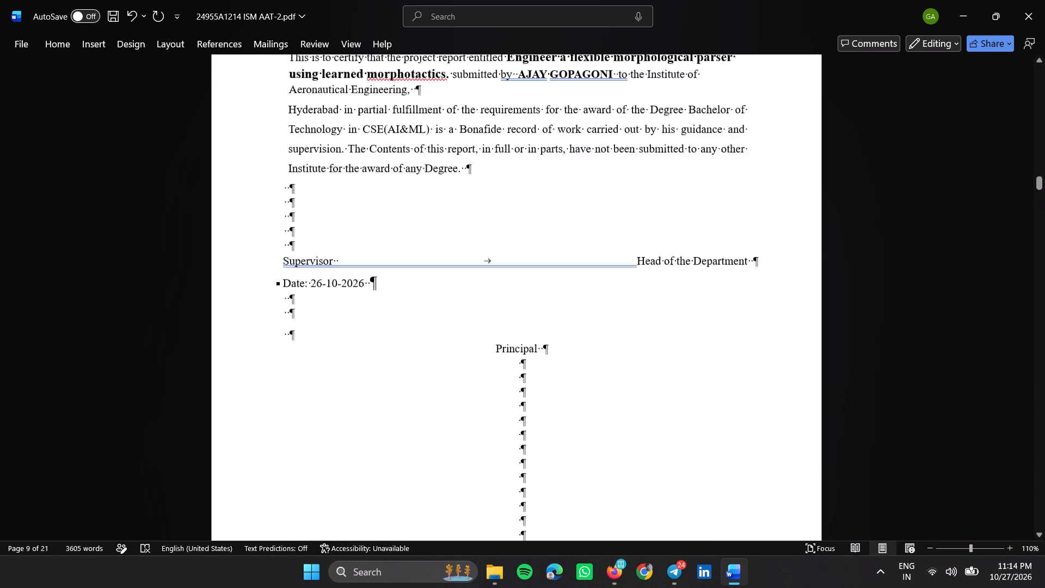
{"action": "scroll", "coordinate": [437, 400], "scroll_direction": "up", "scroll_amount": 12}
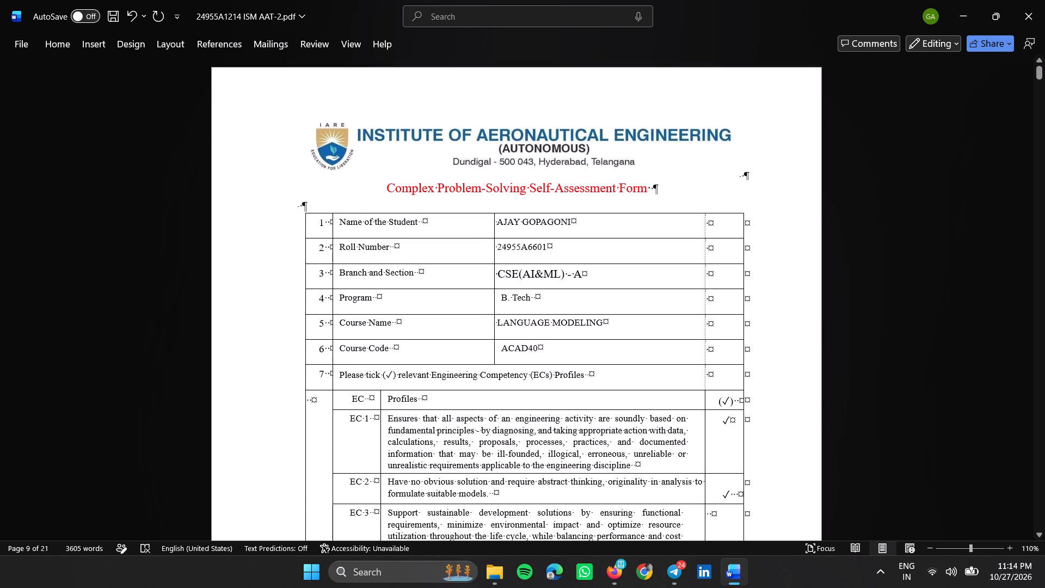
{"action": "left_click", "coordinate": [616, 322]}
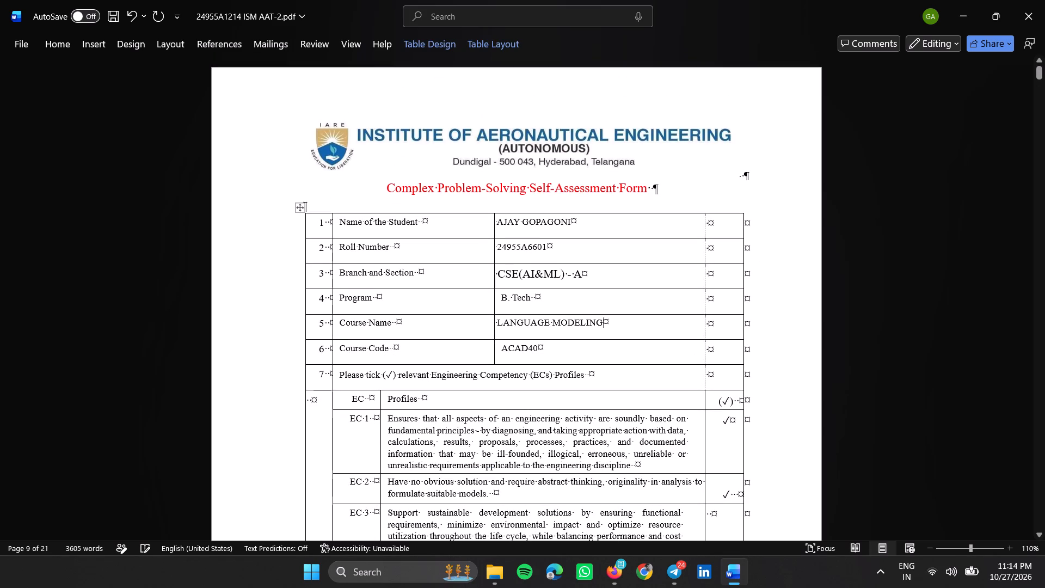
{"action": "key", "text": "BackSpace"}
{"action": "key", "text": "BackSpace"}
{"action": "key", "text": "BackSpace"}
{"action": "key", "text": "BackSpace"}
{"action": "key", "text": "BackSpace"}
{"action": "key", "text": "BackSpace"}
{"action": "key", "text": "BackSpace"}
{"action": "key", "text": "BackSpace"}
{"action": "key", "text": "BackSpace"}
{"action": "key", "text": "BackSpace"}
{"action": "key", "text": "BackSpace"}
{"action": "key", "text": "BackSpace"}
{"action": "key", "text": "BackSpace"}
{"action": "key", "text": "BackSpace"}
{"action": "key", "text": "BackSpace"}
{"action": "key", "text": "BackSpace"}
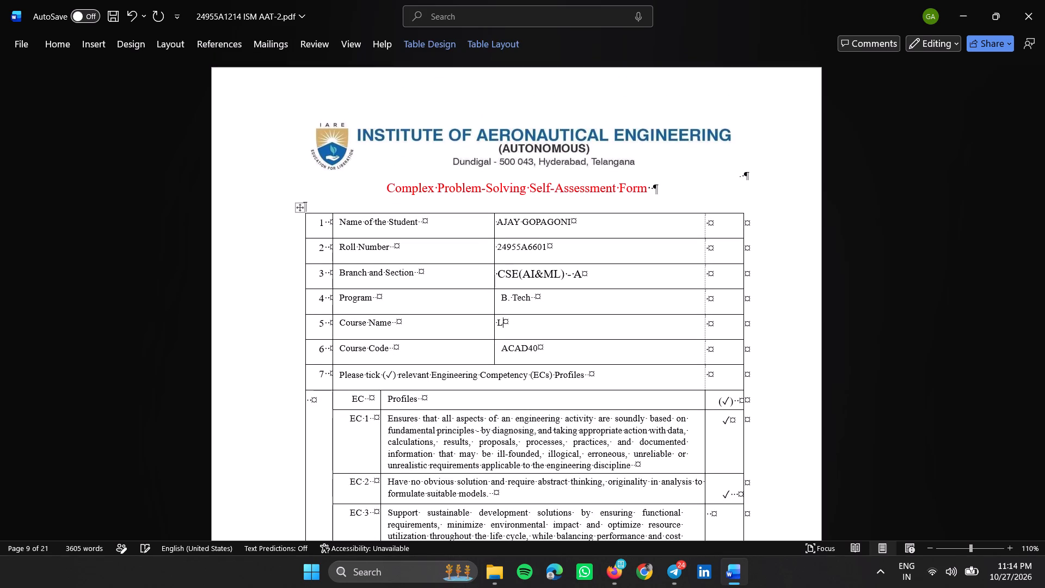
{"action": "key", "text": "BackSpace"}
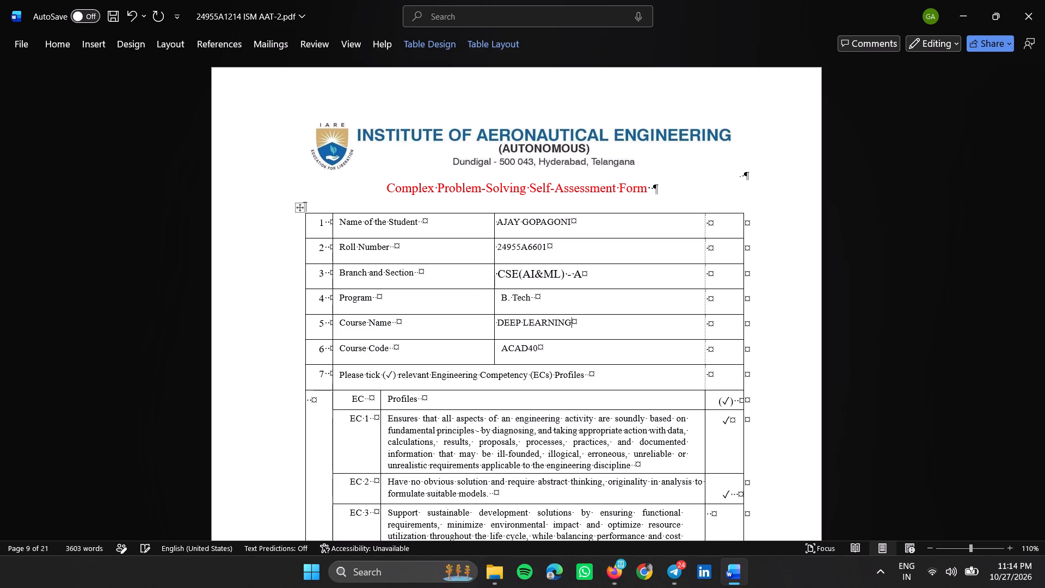
Set the Course Code in the self-assessment form to ACAD22.
{"action": "left_click", "coordinate": [585, 344]}
{"action": "key", "text": "BackSpace"}
{"action": "key", "text": "BackSpace"}
{"action": "type", "text": "22"}
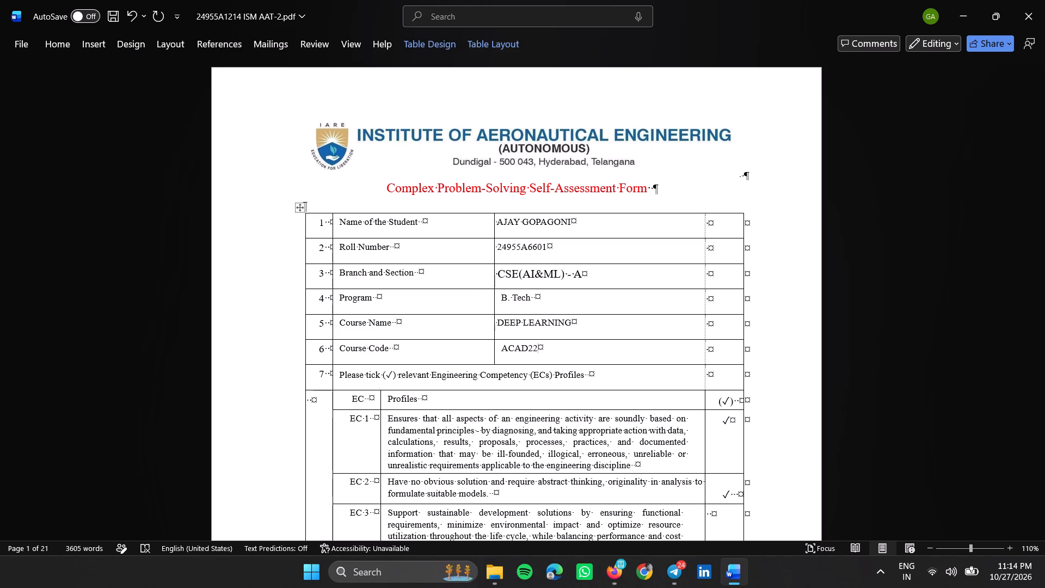
{"action": "key", "text": "alt+Tab"}
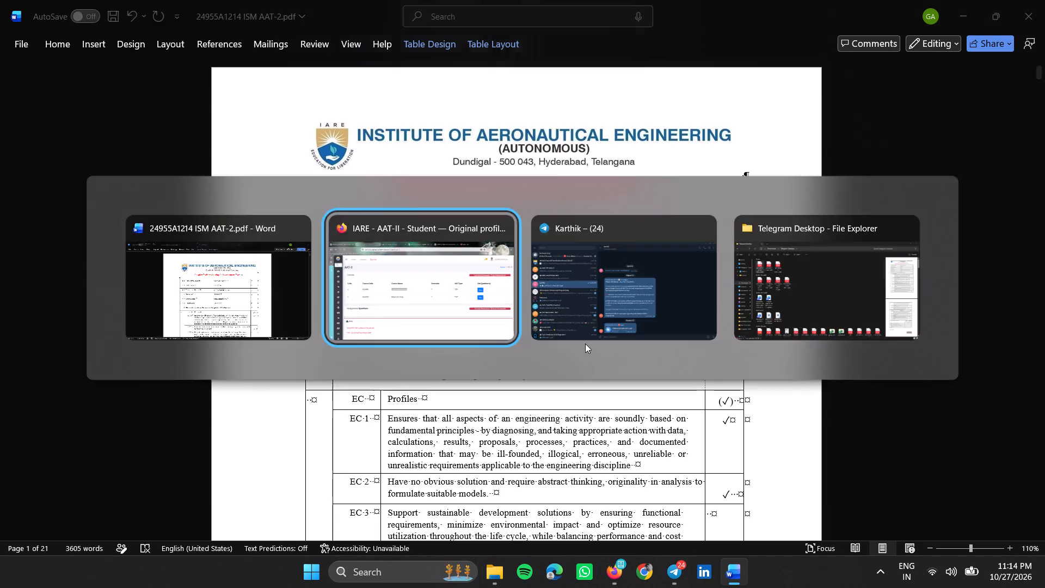
{"action": "key", "text": "alt+Tab"}
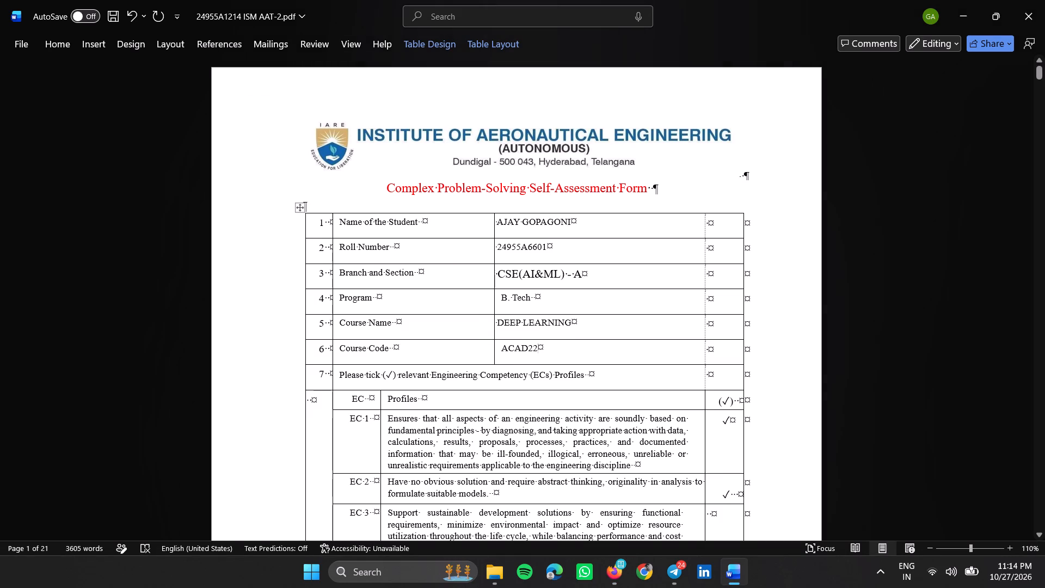
Replace the title on the Complex Engineering Problem page with the ACAD22 project title copied from the AAT-II page in Firefox.
{"action": "scroll", "coordinate": [585, 344], "scroll_direction": "down", "scroll_amount": 7}
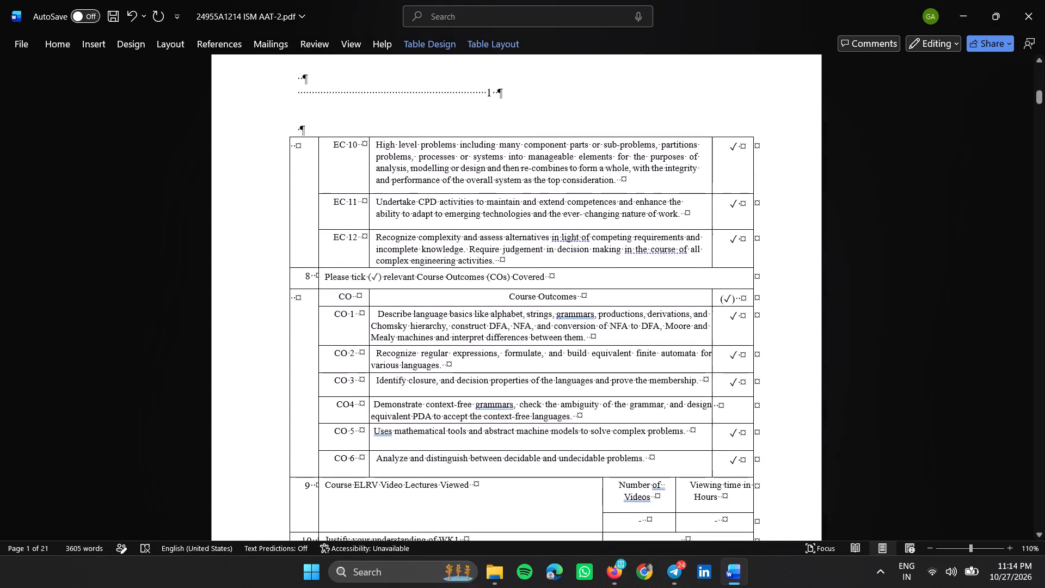
{"action": "scroll", "coordinate": [585, 344], "scroll_direction": "down", "scroll_amount": 1}
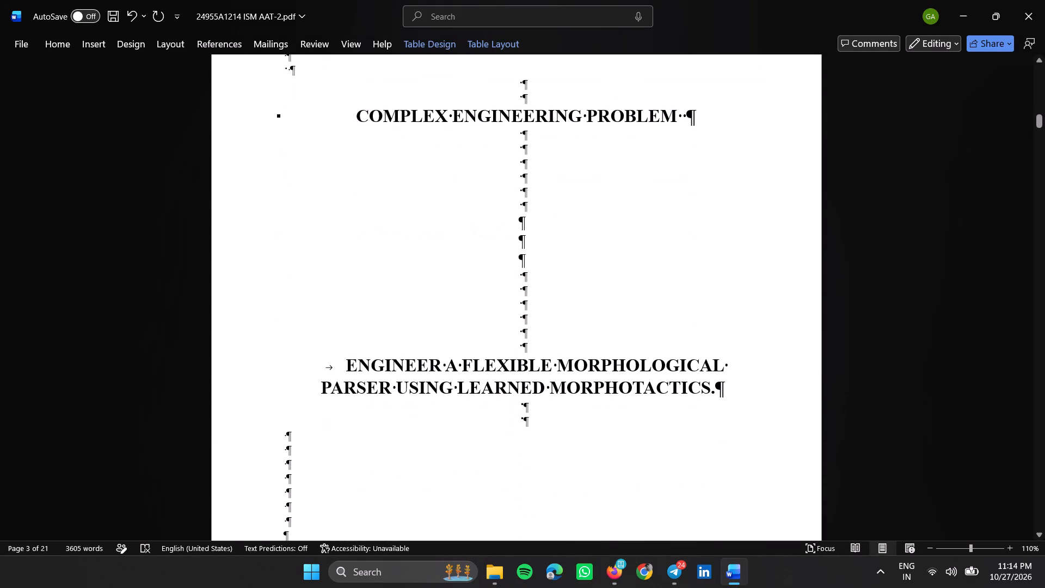
{"action": "left_click", "coordinate": [617, 568]}
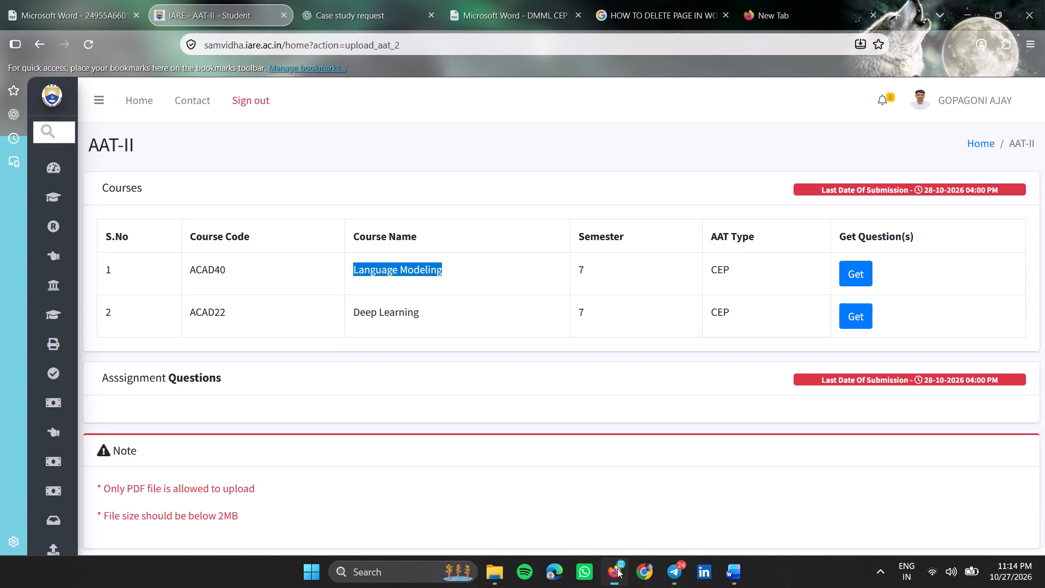
{"action": "left_click", "coordinate": [852, 315]}
{"action": "left_click", "coordinate": [524, 395]}
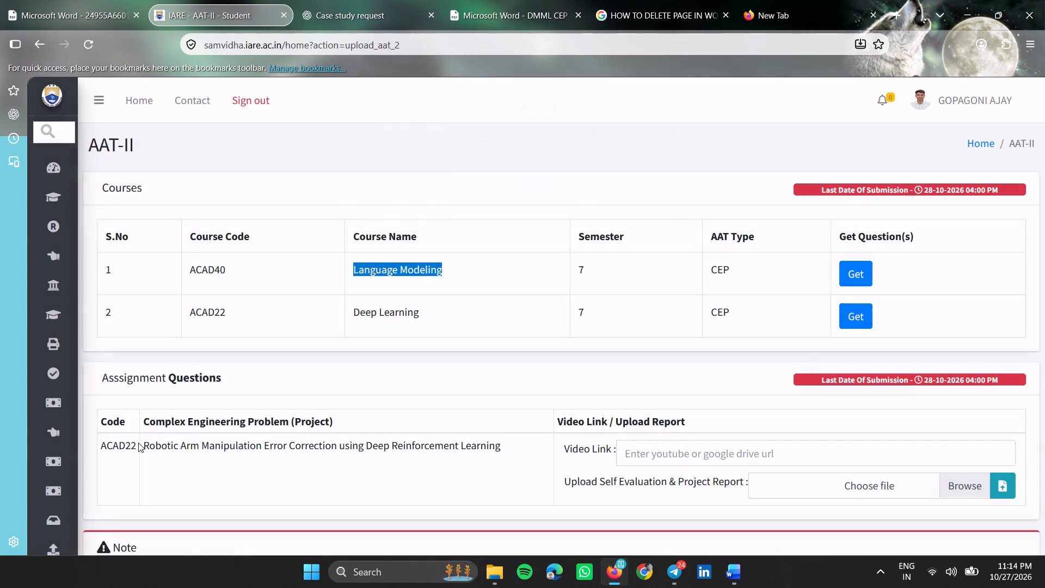
{"action": "left_click_drag", "start_coordinate": [145, 443], "coordinate": [550, 455]}
{"action": "key", "text": "ctrl+c"}
{"action": "key", "text": "alt+Tab"}
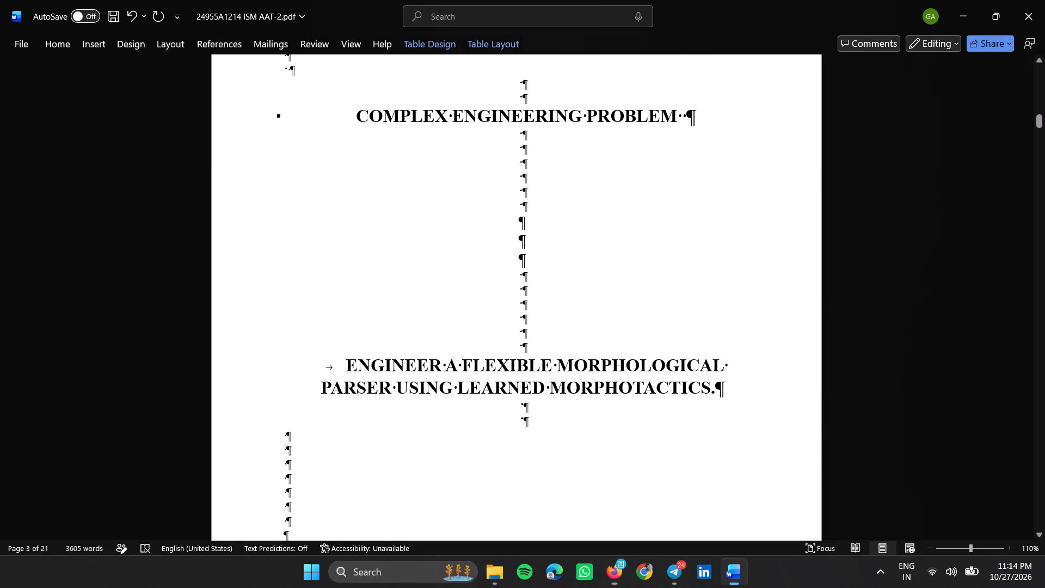
{"action": "left_click_drag", "start_coordinate": [735, 394], "coordinate": [375, 342]}
{"action": "key", "text": "ctrl+v"}
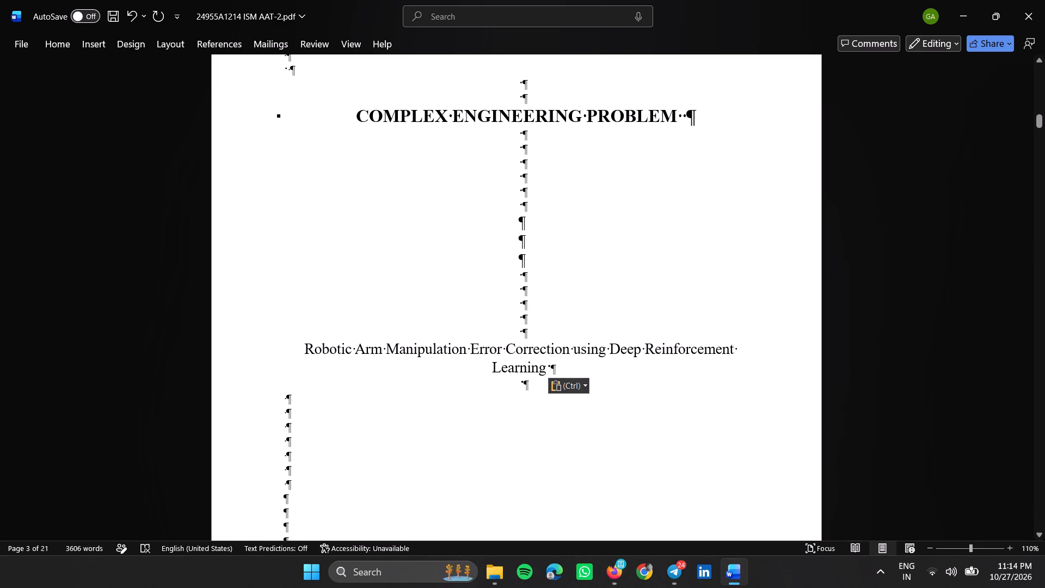
Convert the "Robotic Arm Manipulation Error Correction using Deep Reinforcement Learning" title to uppercase and make it bold.
{"action": "left_click_drag", "start_coordinate": [619, 363], "coordinate": [312, 347]}
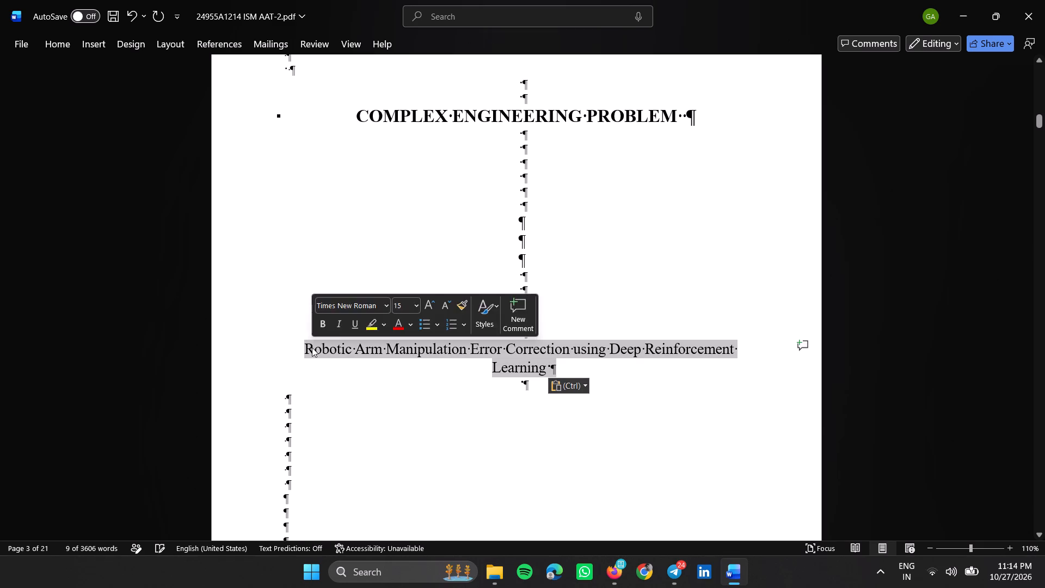
{"action": "key", "text": "shift+F3"}
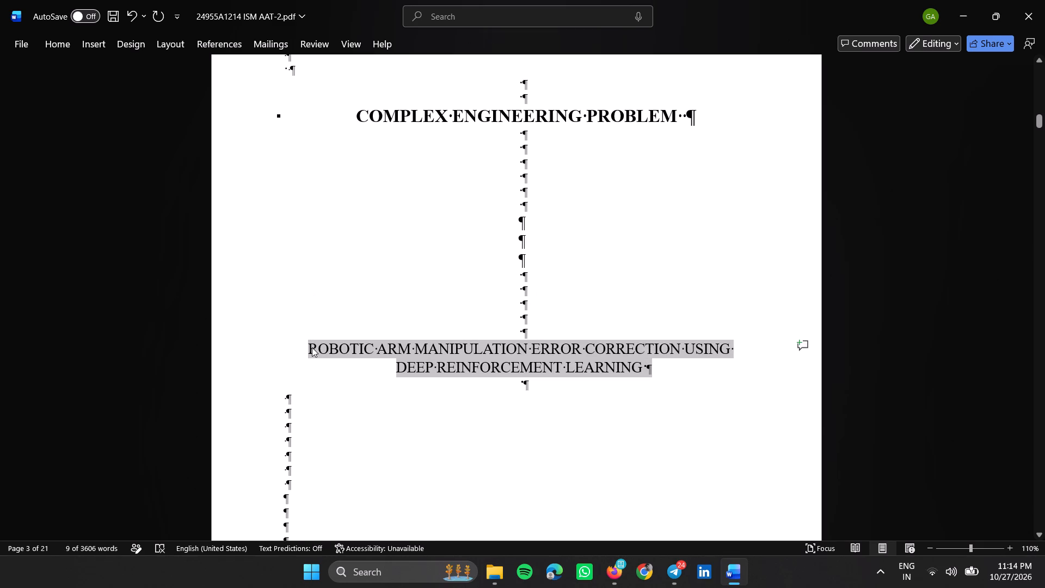
{"action": "key", "text": "ctrl+b"}
{"action": "left_click", "coordinate": [310, 361]}
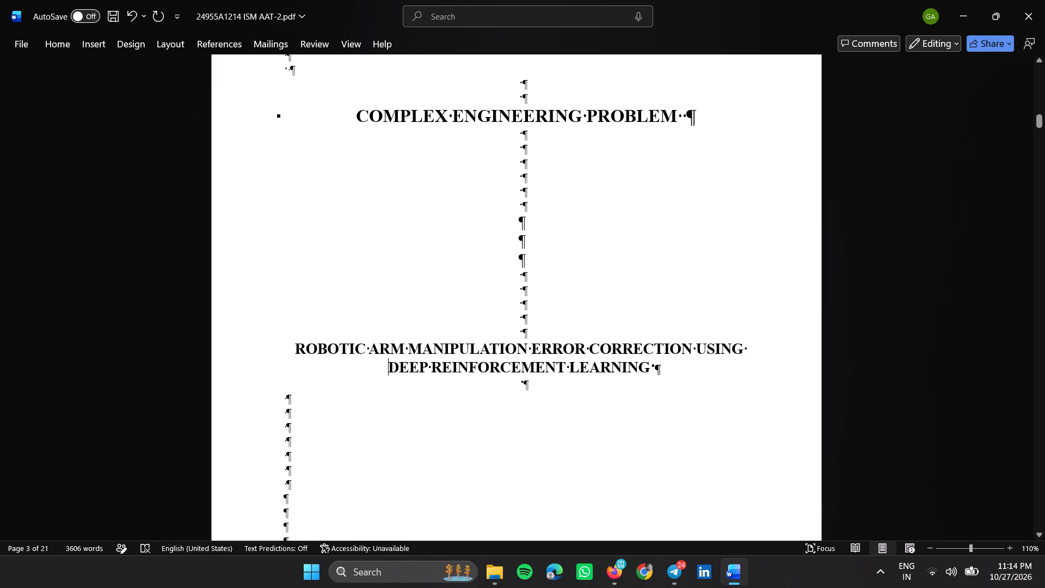
Replace the bold project title in the Certificate page's opening sentence with the copied "Robotic Arm Manipulation Error Correction using Deep Reinforcement Learning".
{"action": "scroll", "coordinate": [385, 427], "scroll_direction": "down", "scroll_amount": 3}
{"action": "scroll", "coordinate": [566, 320], "scroll_direction": "down", "scroll_amount": 2}
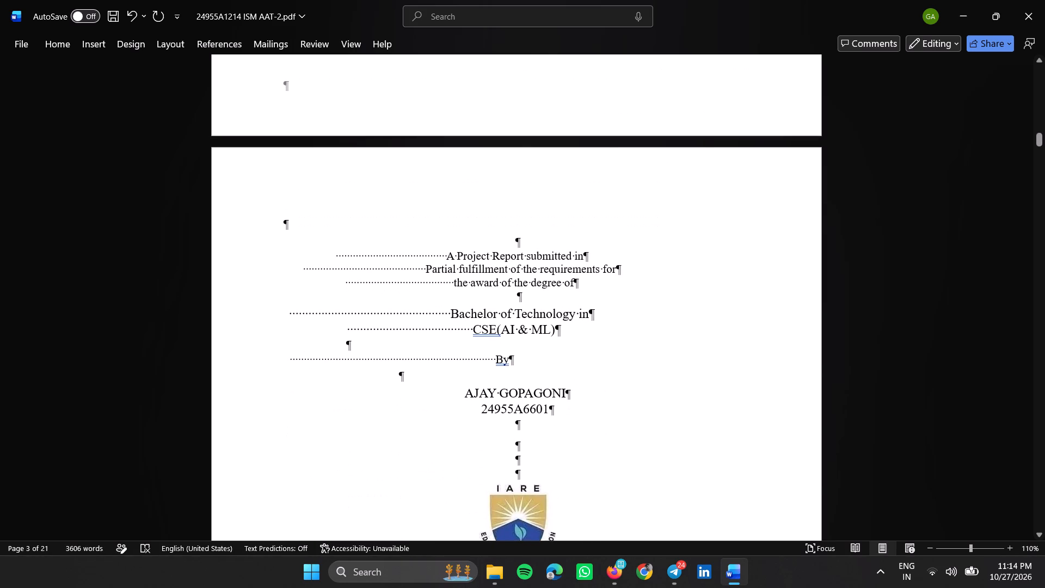
{"action": "scroll", "coordinate": [551, 394], "scroll_direction": "down", "scroll_amount": 2}
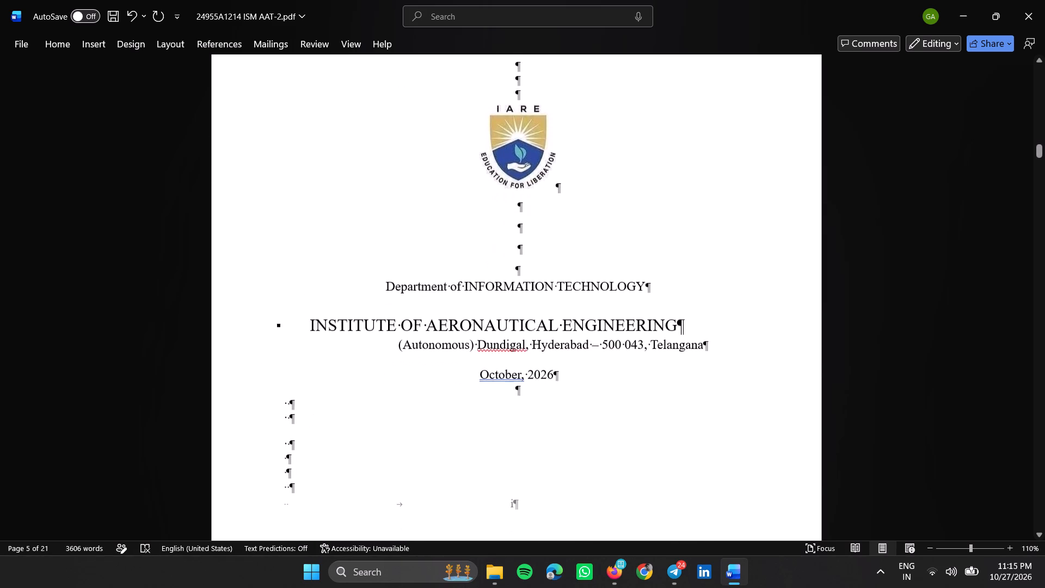
{"action": "scroll", "coordinate": [557, 380], "scroll_direction": "up", "scroll_amount": 2}
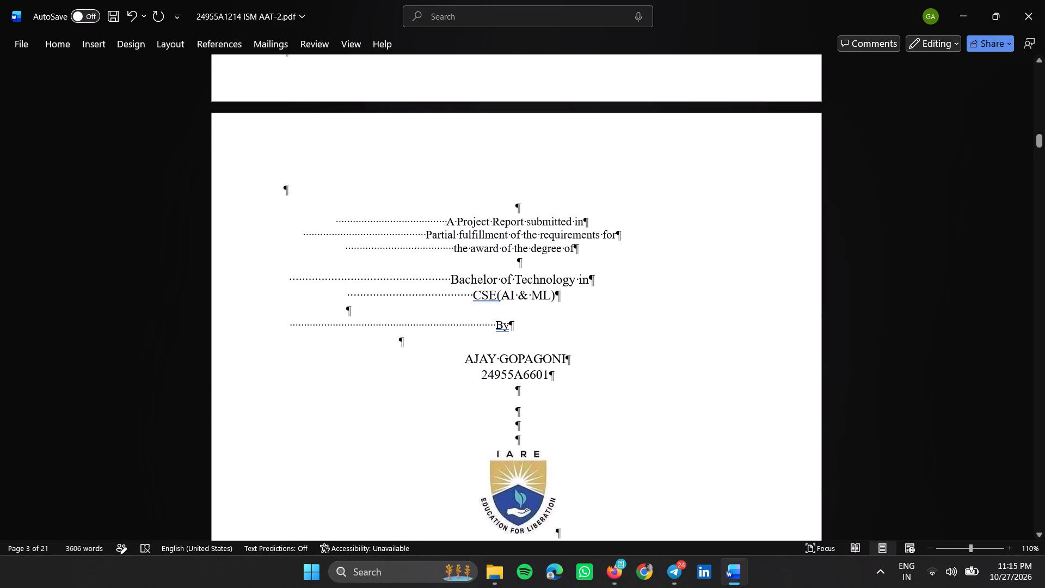
{"action": "scroll", "coordinate": [557, 380], "scroll_direction": "up", "scroll_amount": 3}
{"action": "scroll", "coordinate": [557, 380], "scroll_direction": "down", "scroll_amount": 2}
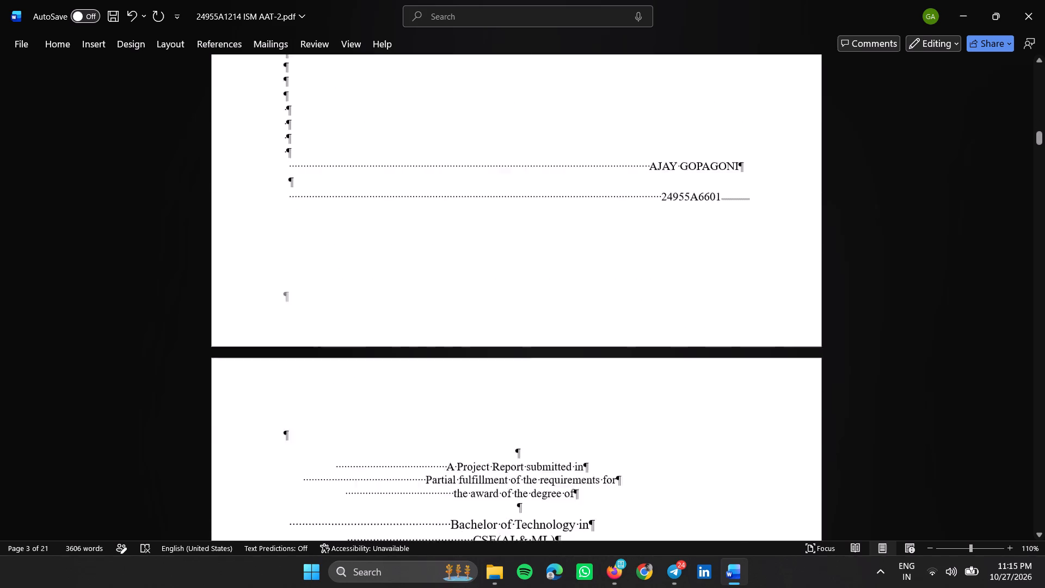
{"action": "scroll", "coordinate": [557, 380], "scroll_direction": "down", "scroll_amount": 1}
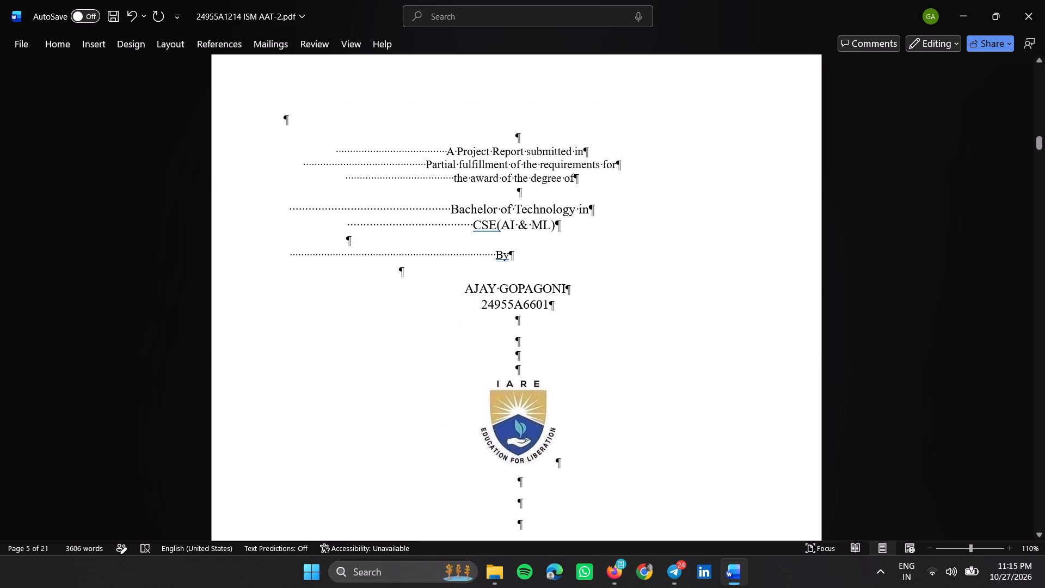
{"action": "scroll", "coordinate": [525, 309], "scroll_direction": "down", "scroll_amount": 1}
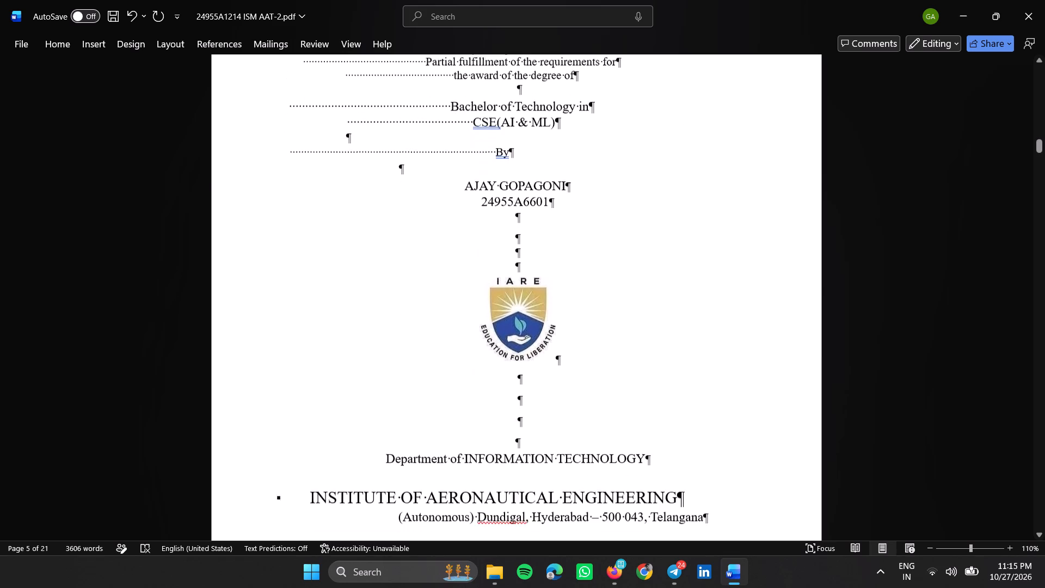
{"action": "scroll", "coordinate": [525, 309], "scroll_direction": "down", "scroll_amount": 3}
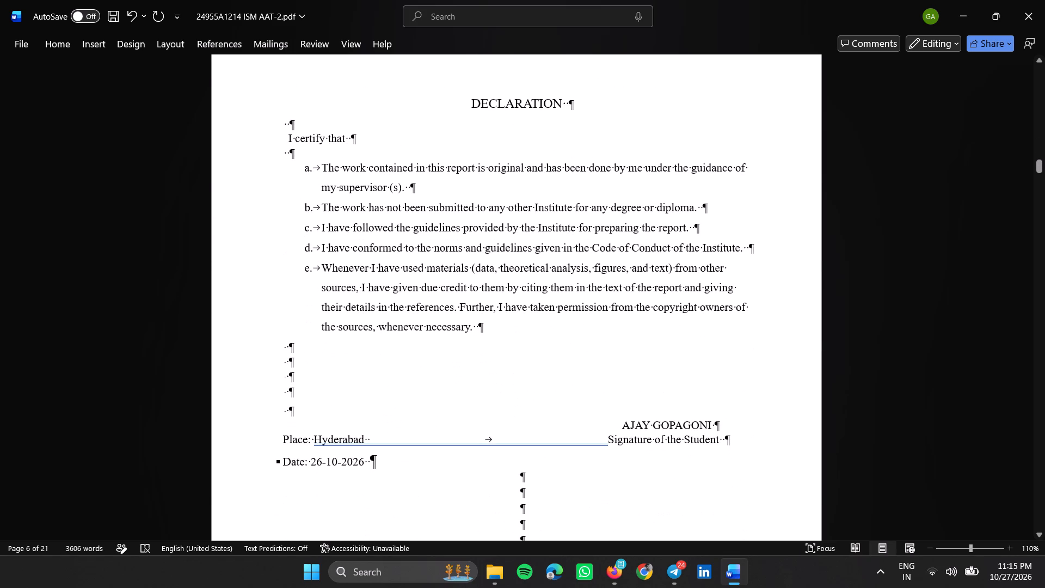
{"action": "scroll", "coordinate": [525, 309], "scroll_direction": "down", "scroll_amount": 3}
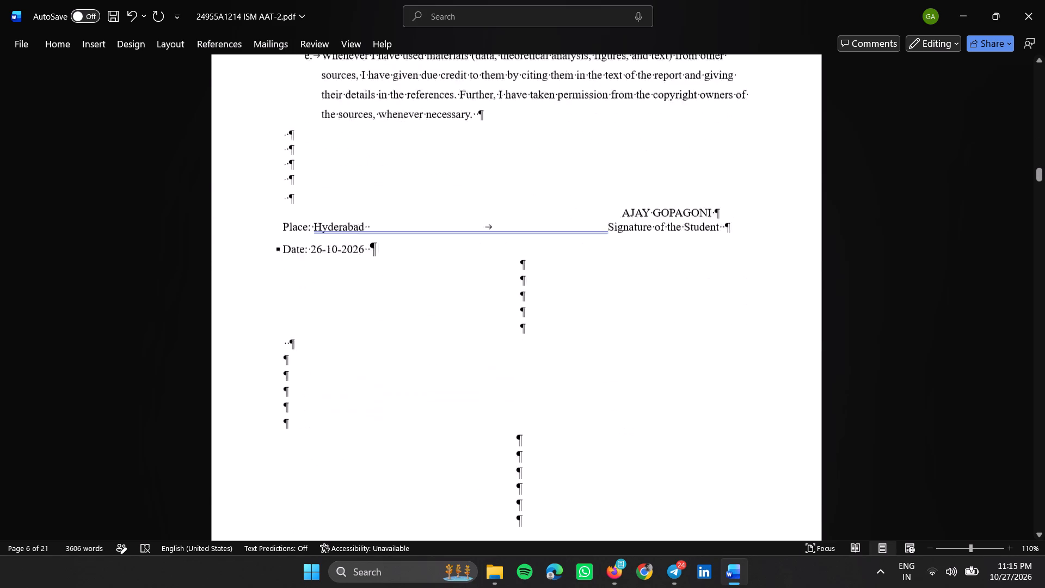
{"action": "scroll", "coordinate": [525, 309], "scroll_direction": "down", "scroll_amount": 2}
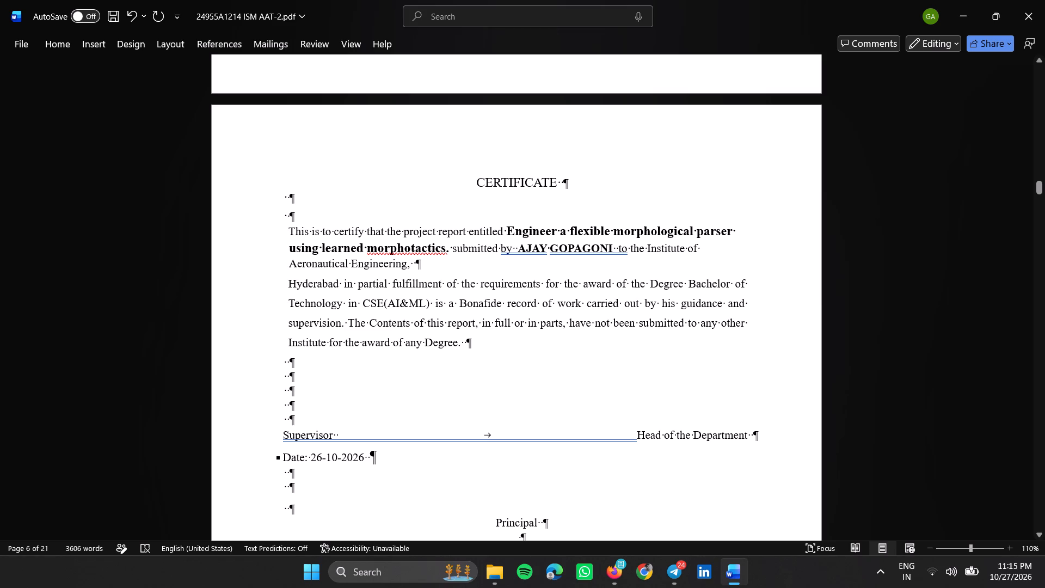
{"action": "left_click_drag", "start_coordinate": [448, 250], "coordinate": [507, 225]}
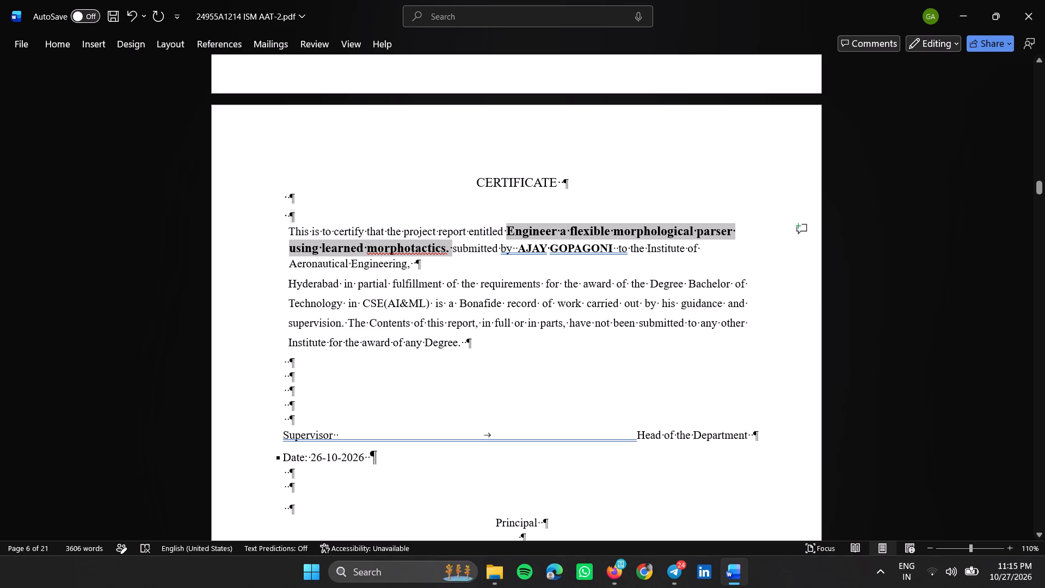
{"action": "left_click_drag", "start_coordinate": [507, 225], "coordinate": [508, 230]}
{"action": "key", "text": "ctrl+v"}
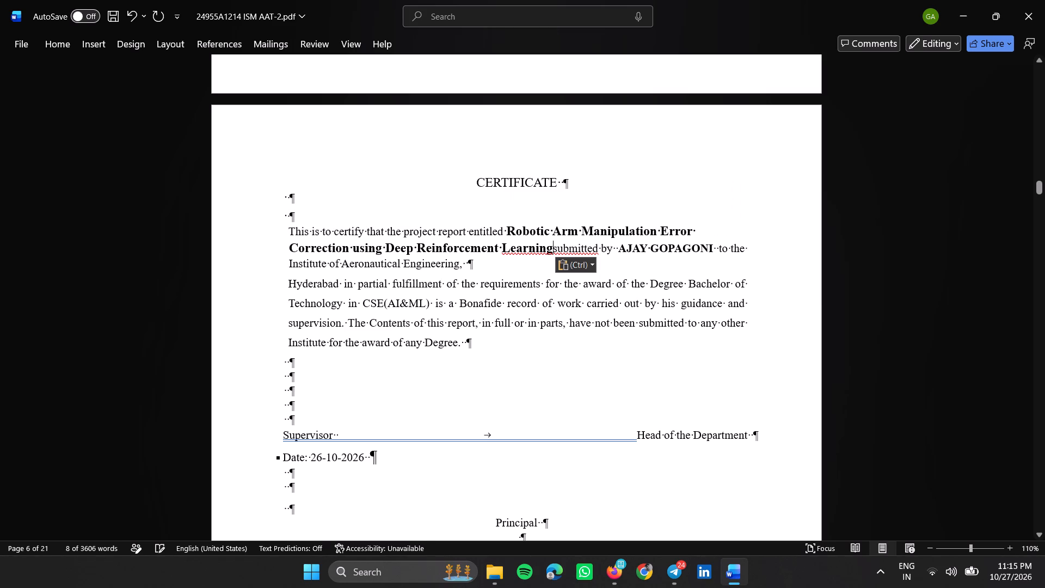
{"action": "key", "text": "space"}
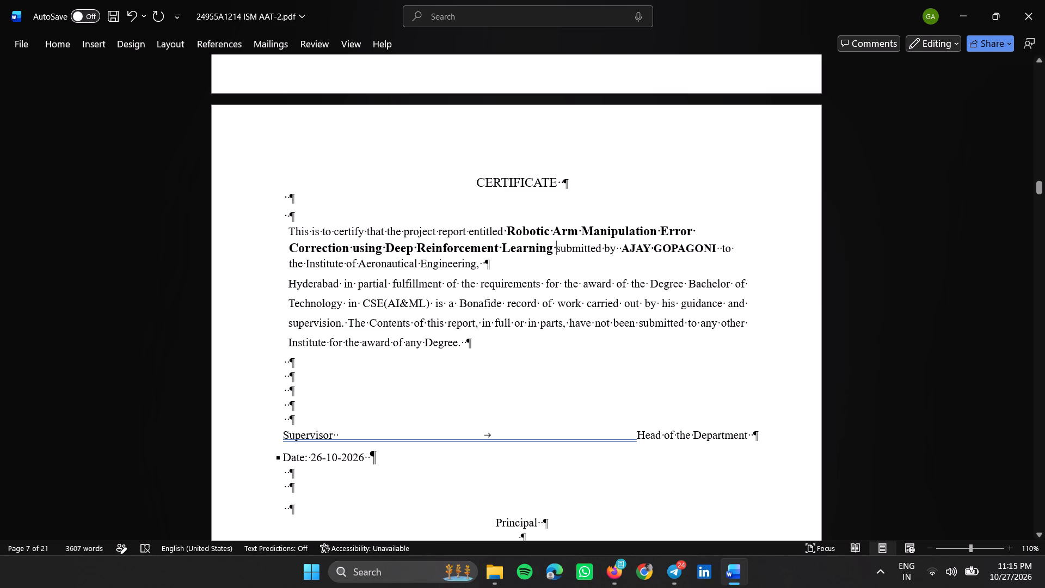
Replace "Insider Threat Investigation" in the Approval Sheet sentence with the copied title "Robotic Arm Manipulation Error Correction using Deep Reinforcement Learning".
{"action": "scroll", "coordinate": [496, 287], "scroll_direction": "down", "scroll_amount": 2}
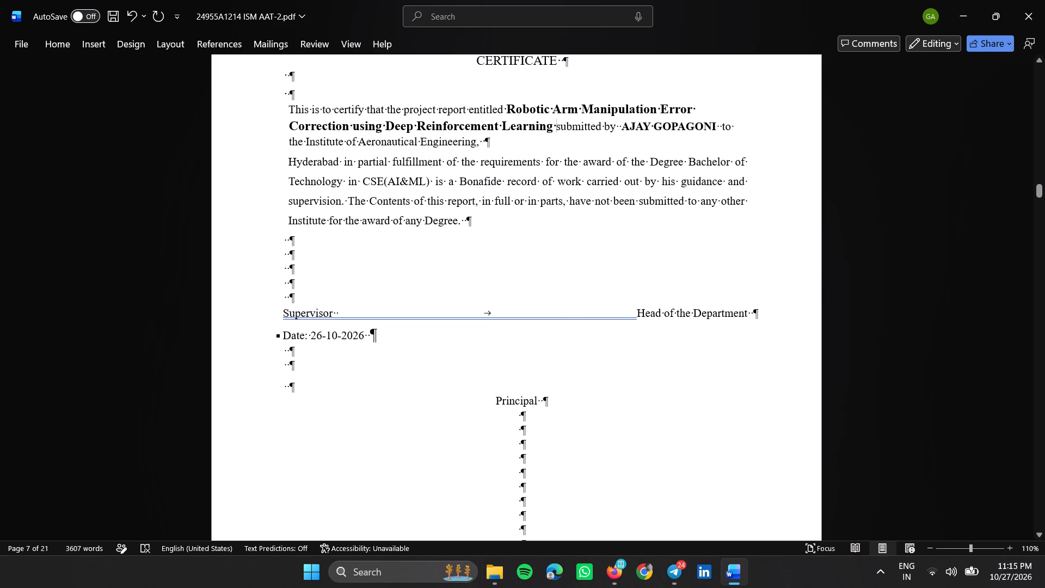
{"action": "scroll", "coordinate": [496, 287], "scroll_direction": "down", "scroll_amount": 4}
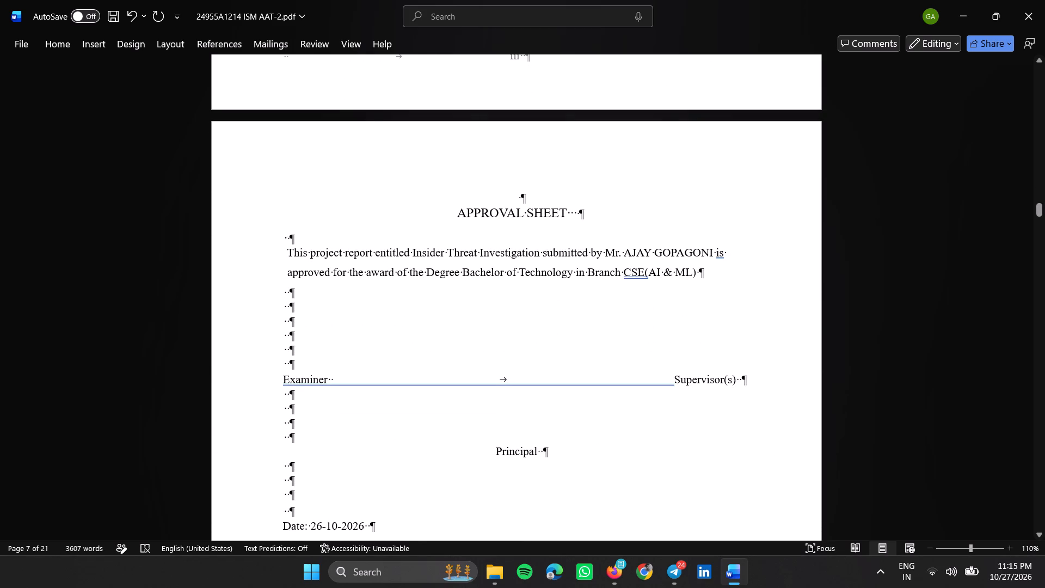
{"action": "left_click", "coordinate": [539, 255]}
{"action": "key", "text": "BackSpace"}
{"action": "key", "text": "BackSpace"}
{"action": "key", "text": "BackSpace"}
{"action": "key", "text": "BackSpace"}
{"action": "key", "text": "BackSpace"}
{"action": "key", "text": "BackSpace"}
{"action": "key", "text": "BackSpace"}
{"action": "key", "text": "BackSpace"}
{"action": "key", "text": "BackSpace"}
{"action": "key", "text": "BackSpace"}
{"action": "key", "text": "BackSpace"}
{"action": "key", "text": "BackSpace"}
{"action": "key", "text": "BackSpace"}
{"action": "key", "text": "BackSpace"}
{"action": "key", "text": "BackSpace"}
{"action": "key", "text": "BackSpace"}
{"action": "key", "text": "BackSpace"}
{"action": "key", "text": "BackSpace"}
{"action": "key", "text": "BackSpace"}
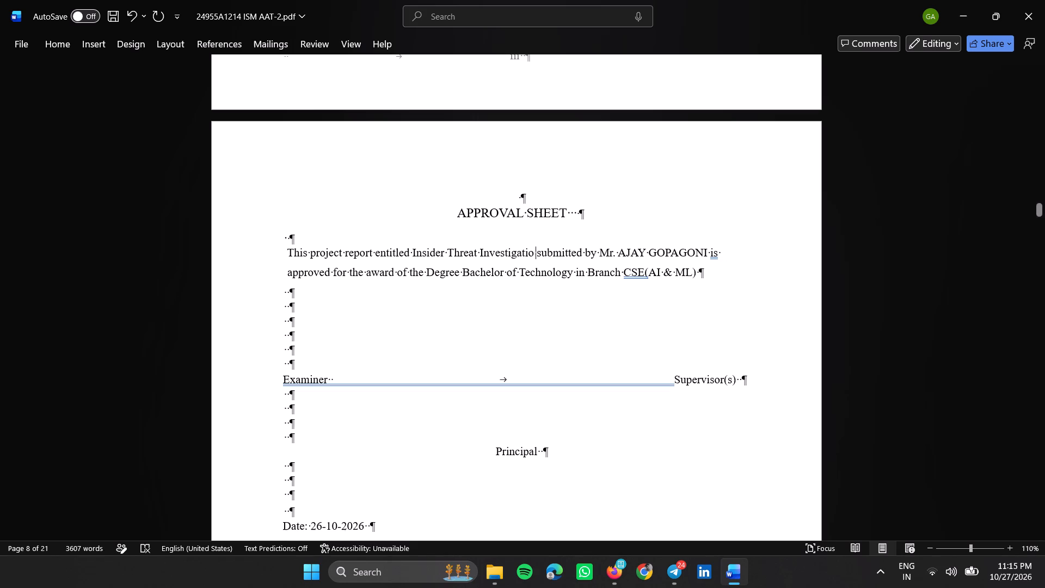
{"action": "key", "text": "BackSpace"}
{"action": "key", "text": "BackSpace"}
{"action": "key", "text": "BackSpace"}
{"action": "key", "text": "BackSpace"}
{"action": "key", "text": "BackSpace"}
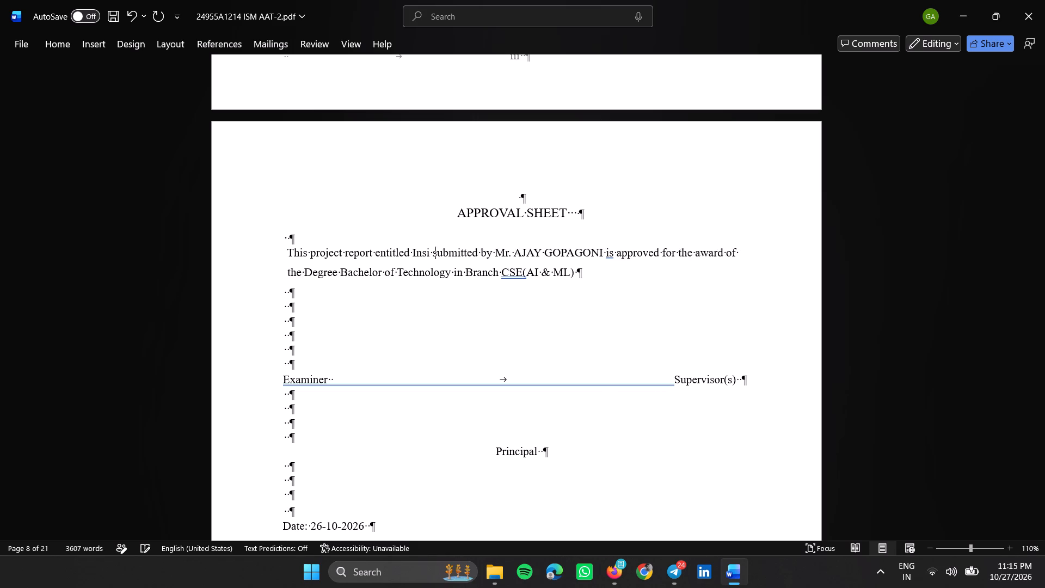
{"action": "key", "text": "BackSpace"}
{"action": "key", "text": "BackSpace"}
{"action": "key", "text": "BackSpace"}
{"action": "key", "text": "BackSpace"}
{"action": "key", "text": "ctrl+v"}
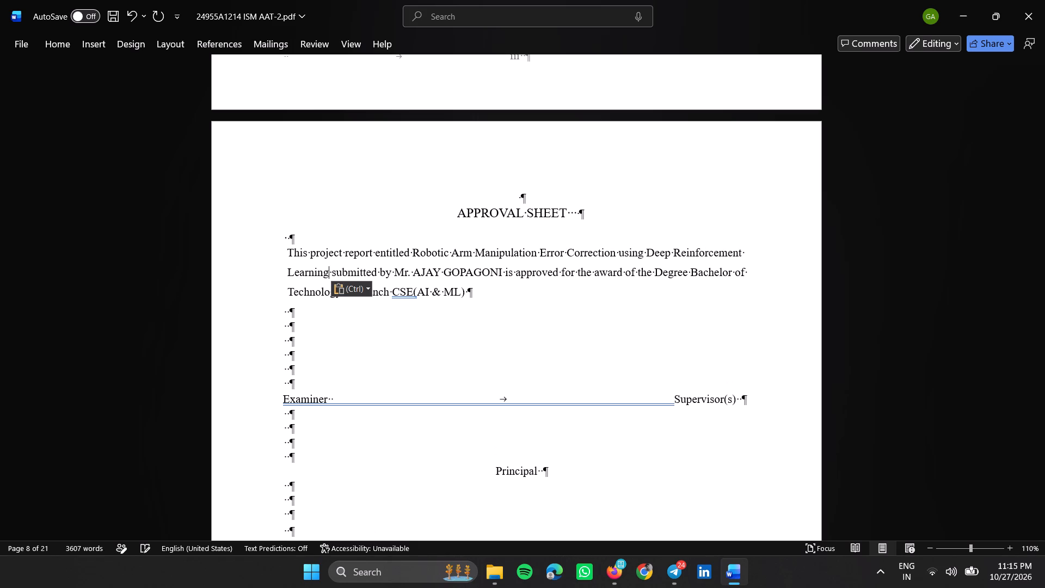
{"action": "key", "text": "space"}
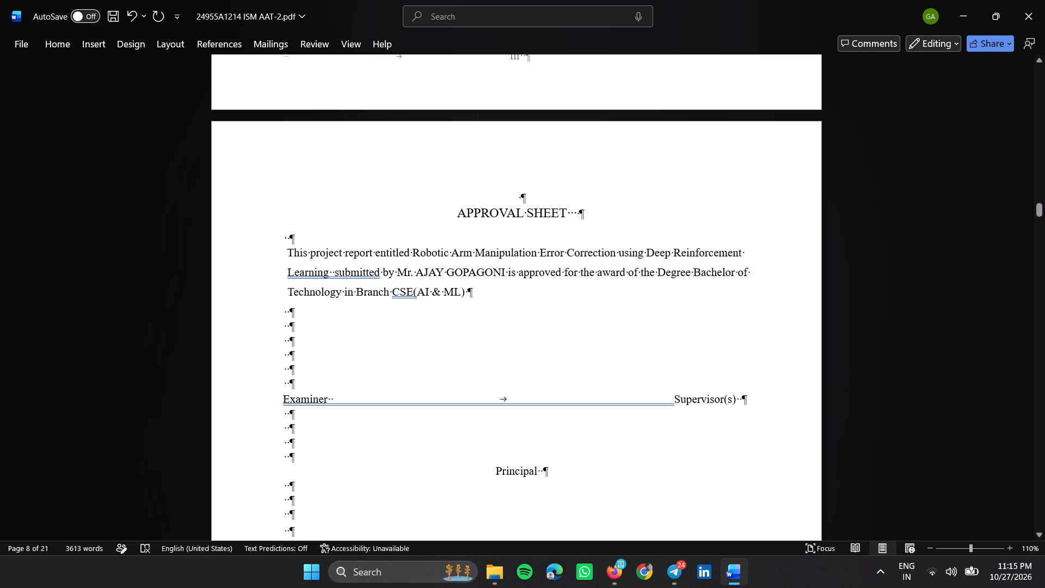
{"action": "scroll", "coordinate": [637, 363], "scroll_direction": "down", "scroll_amount": 1}
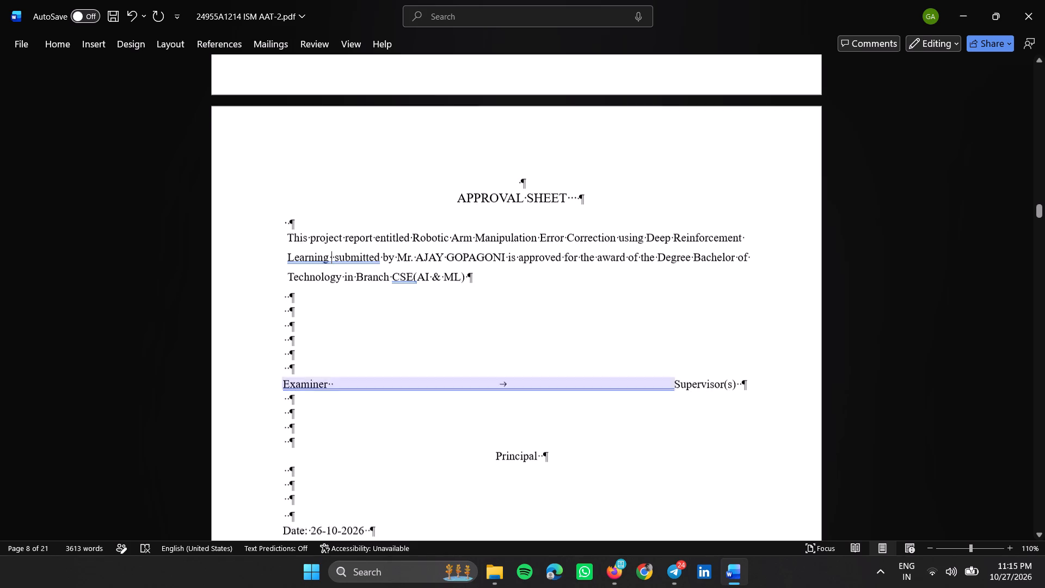
{"action": "scroll", "coordinate": [637, 363], "scroll_direction": "down", "scroll_amount": 3}
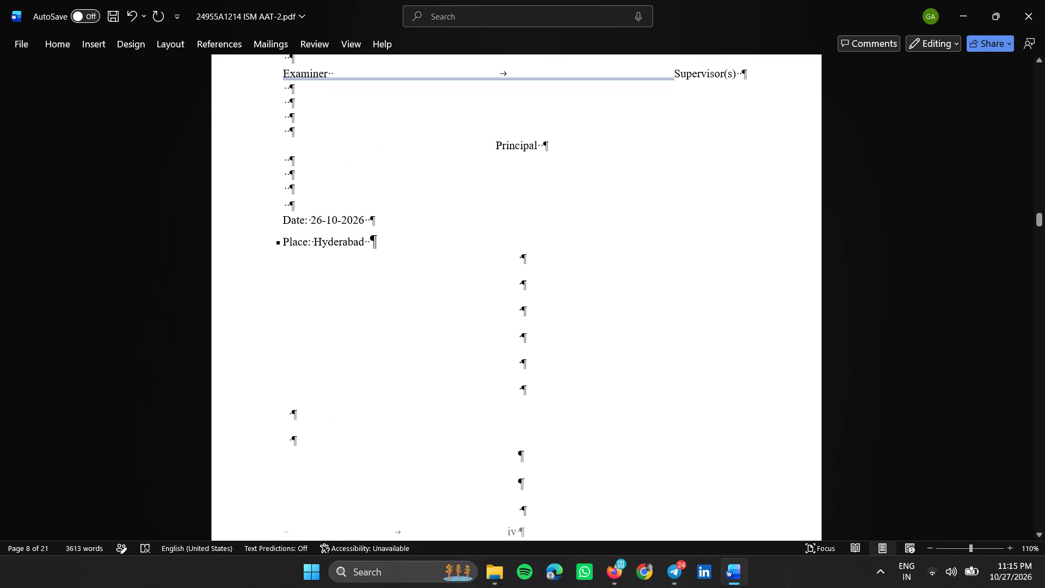
{"action": "scroll", "coordinate": [637, 363], "scroll_direction": "down", "scroll_amount": 5}
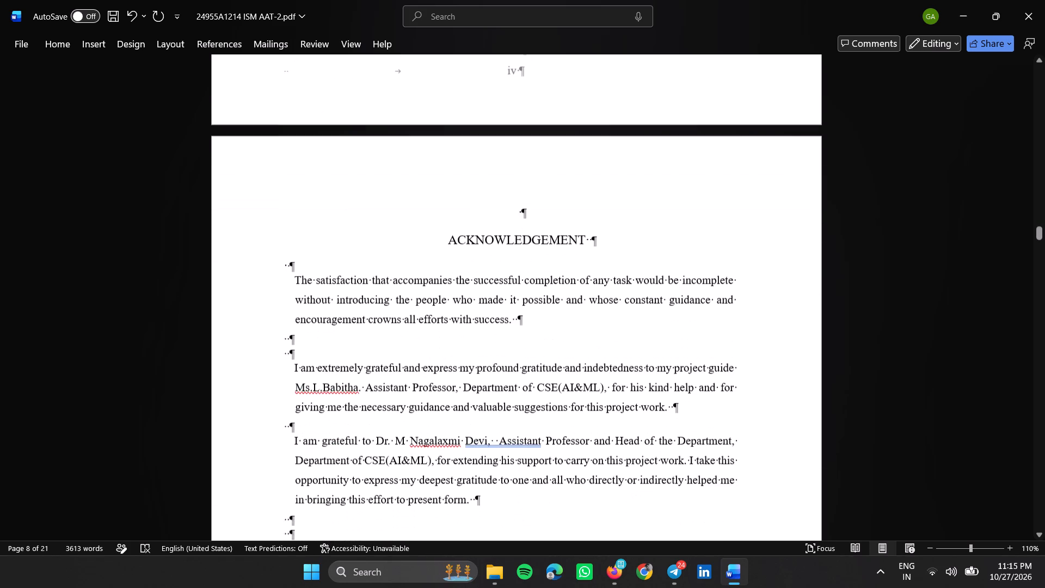
{"action": "scroll", "coordinate": [637, 363], "scroll_direction": "down", "scroll_amount": 3}
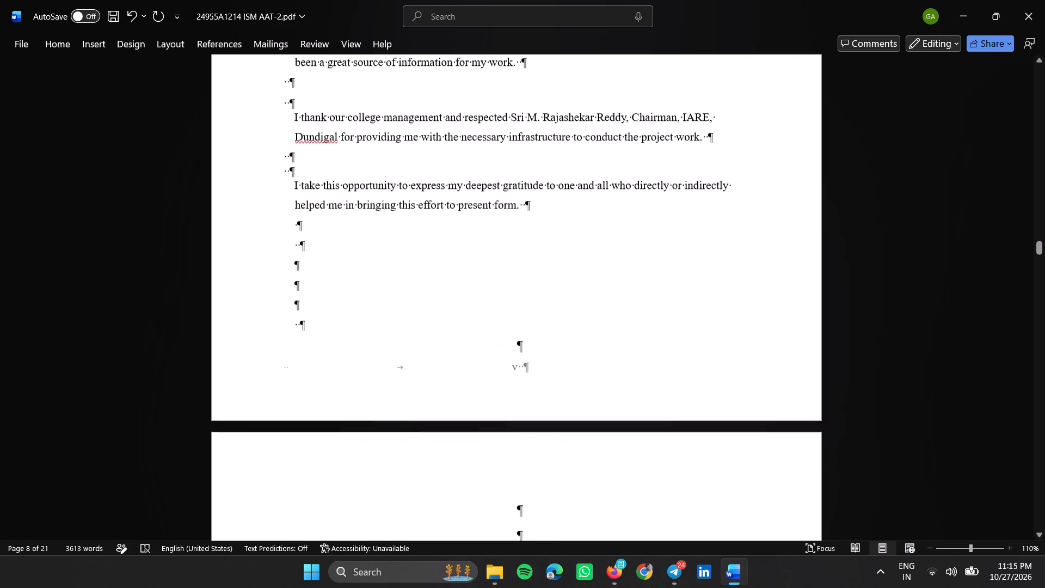
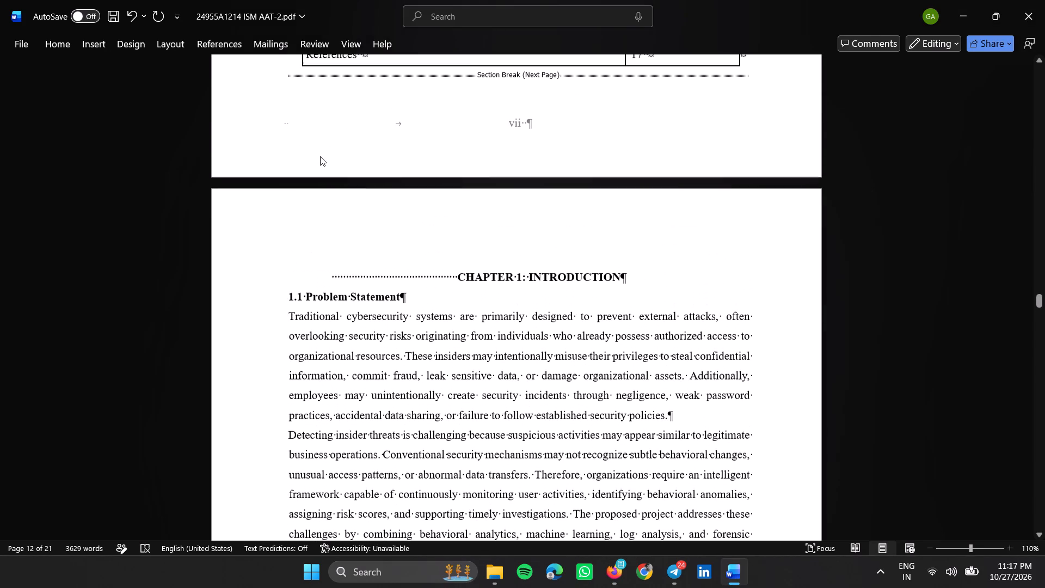
{"action": "left_click_drag", "start_coordinate": [318, 257], "coordinate": [422, 587]}
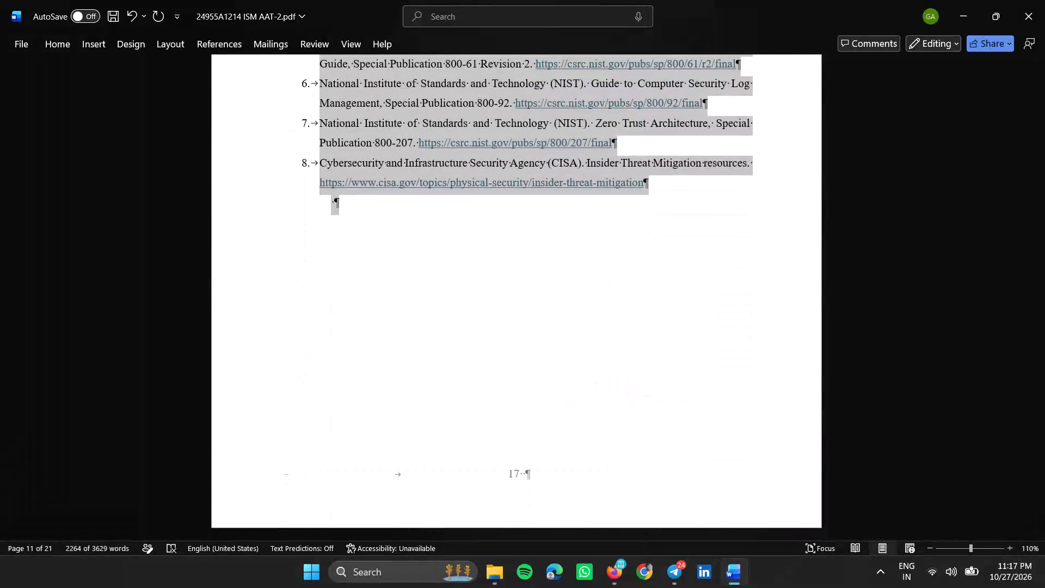
{"action": "key", "text": "ctrl+v"}
Remove the bold formatting from the body paragraph under 1.1 Introduction.
{"action": "scroll", "coordinate": [395, 515], "scroll_direction": "up", "scroll_amount": 4}
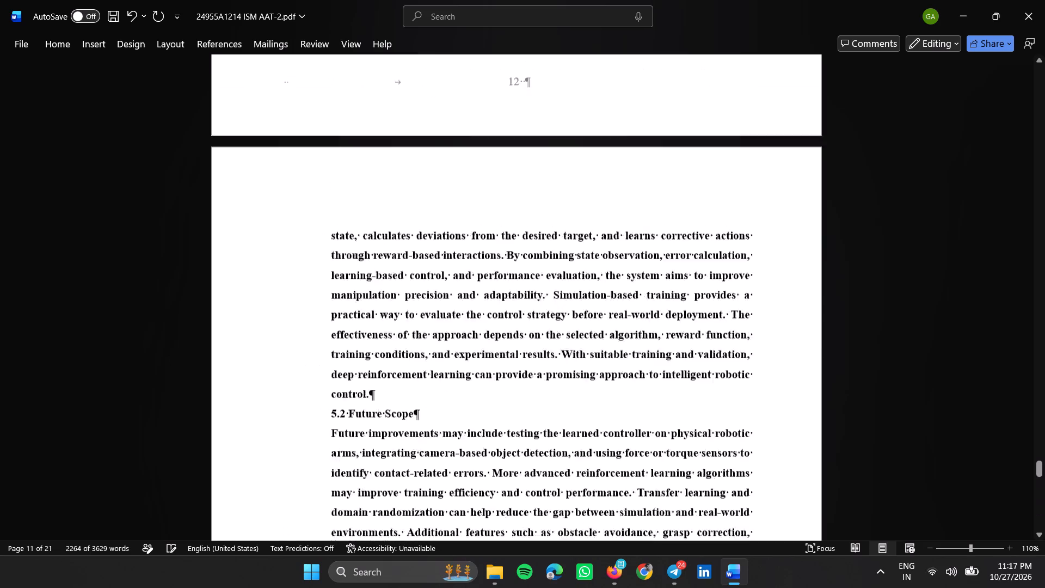
{"action": "scroll", "coordinate": [395, 515], "scroll_direction": "up", "scroll_amount": 13}
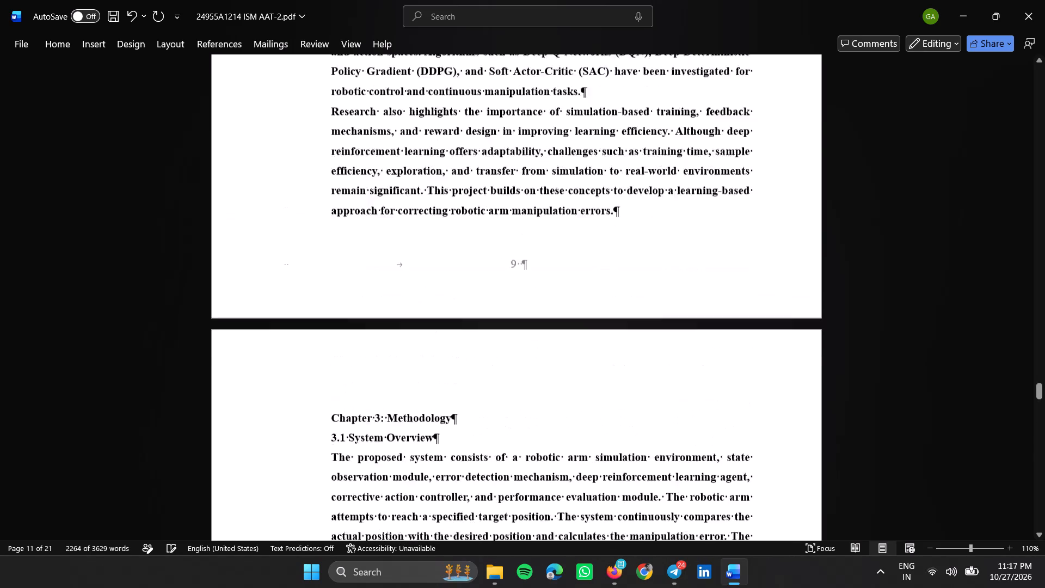
{"action": "scroll", "coordinate": [395, 515], "scroll_direction": "up", "scroll_amount": 5}
{"action": "scroll", "coordinate": [395, 515], "scroll_direction": "down", "scroll_amount": 2}
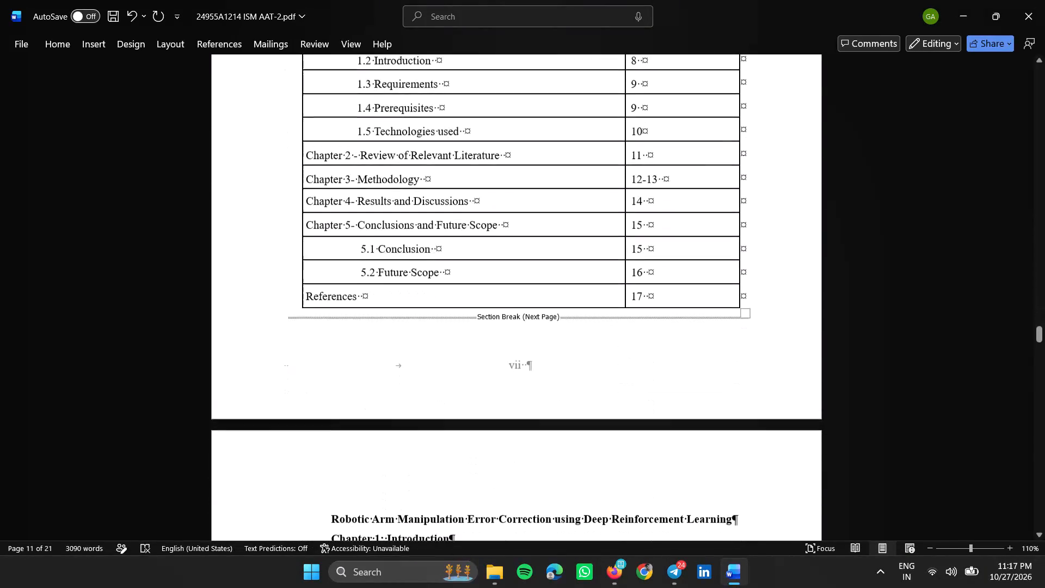
{"action": "scroll", "coordinate": [395, 515], "scroll_direction": "down", "scroll_amount": 3}
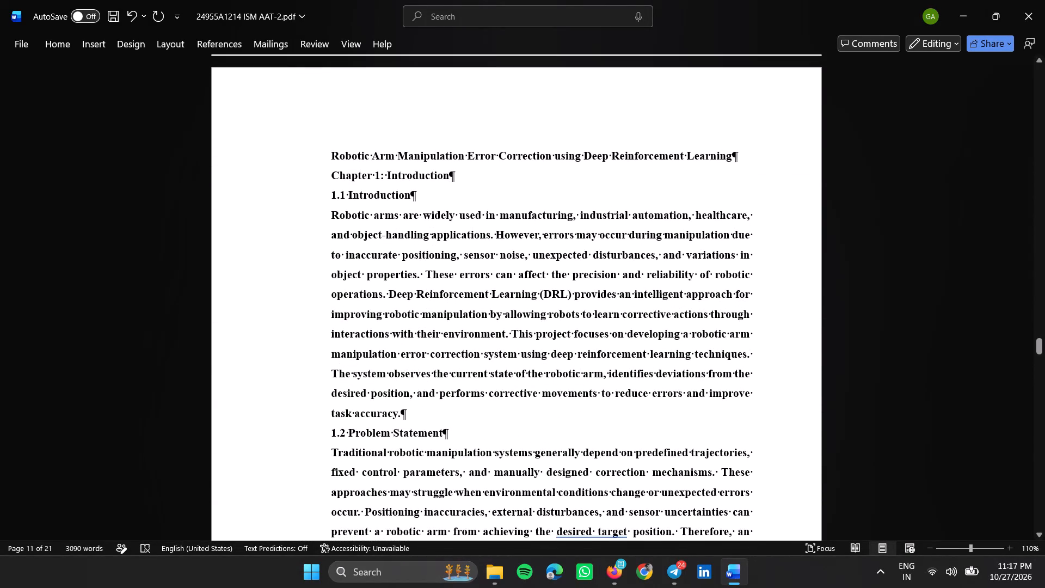
{"action": "left_click_drag", "start_coordinate": [405, 412], "coordinate": [330, 215]}
{"action": "key", "text": "ctrl+b"}
{"action": "left_click", "coordinate": [447, 294]}
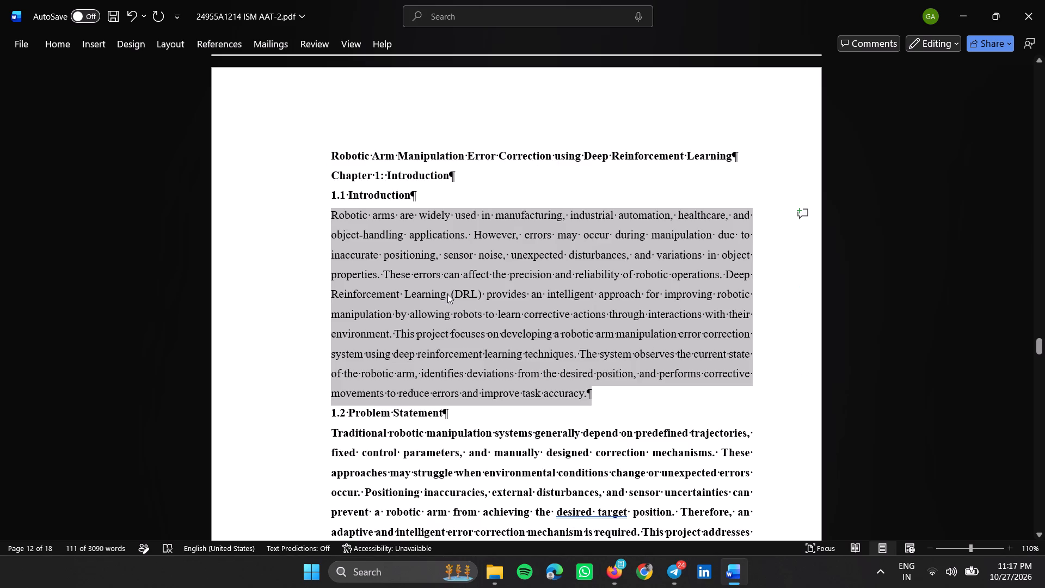
Move the "Chapter 1: Introduction" heading toward the page centre with leading spaces and add a blank line between it and the report title.
{"action": "scroll", "coordinate": [447, 294], "scroll_direction": "down", "scroll_amount": 1}
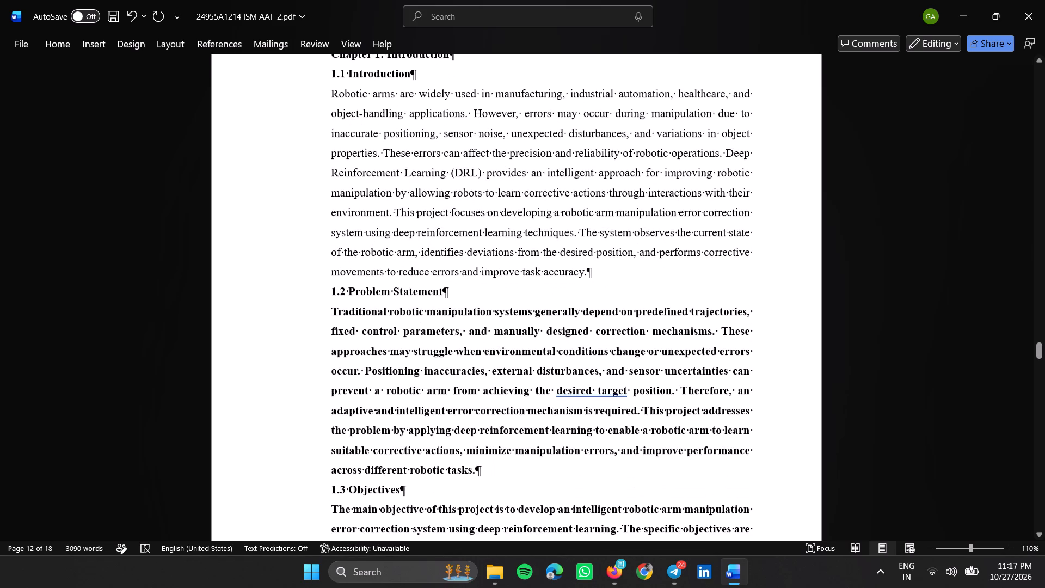
{"action": "scroll", "coordinate": [447, 294], "scroll_direction": "up", "scroll_amount": 2}
{"action": "left_click", "coordinate": [324, 305]}
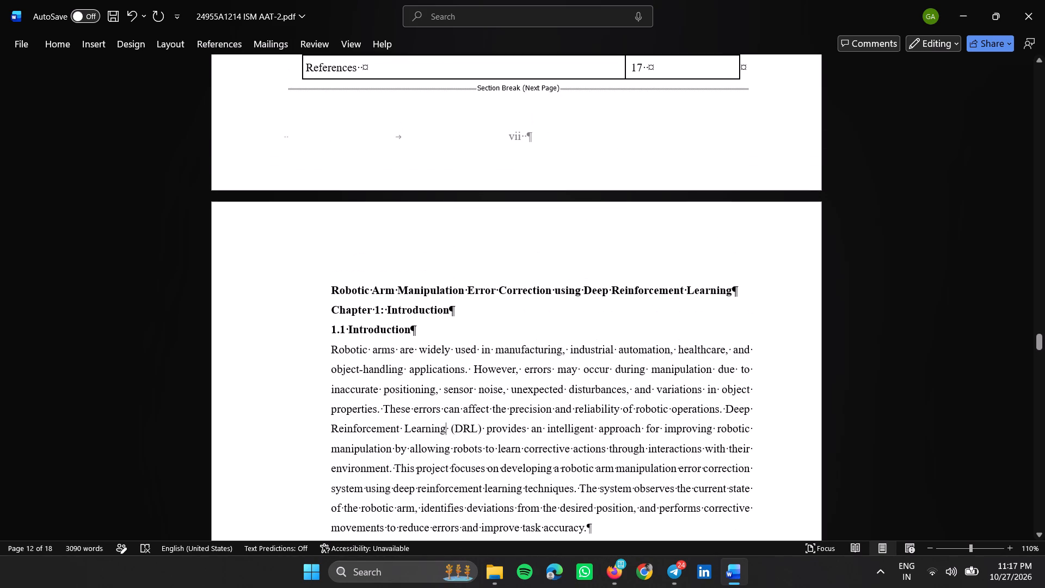
{"action": "key", "text": "space"}
{"action": "key", "text": "space"}
{"action": "key", "text": "space"}
{"action": "key", "text": "space"}
{"action": "key", "text": "space"}
{"action": "key", "text": "space"}
{"action": "key", "text": "space"}
{"action": "key", "text": "space"}
{"action": "key", "text": "space"}
{"action": "key", "text": "space"}
{"action": "key", "text": "space"}
{"action": "key", "text": "space"}
{"action": "key", "text": "space"}
{"action": "key", "text": "space"}
{"action": "key", "text": "space"}
{"action": "key", "text": "space"}
{"action": "key", "text": "space"}
{"action": "key", "text": "space"}
{"action": "key", "text": "space"}
{"action": "key", "text": "space"}
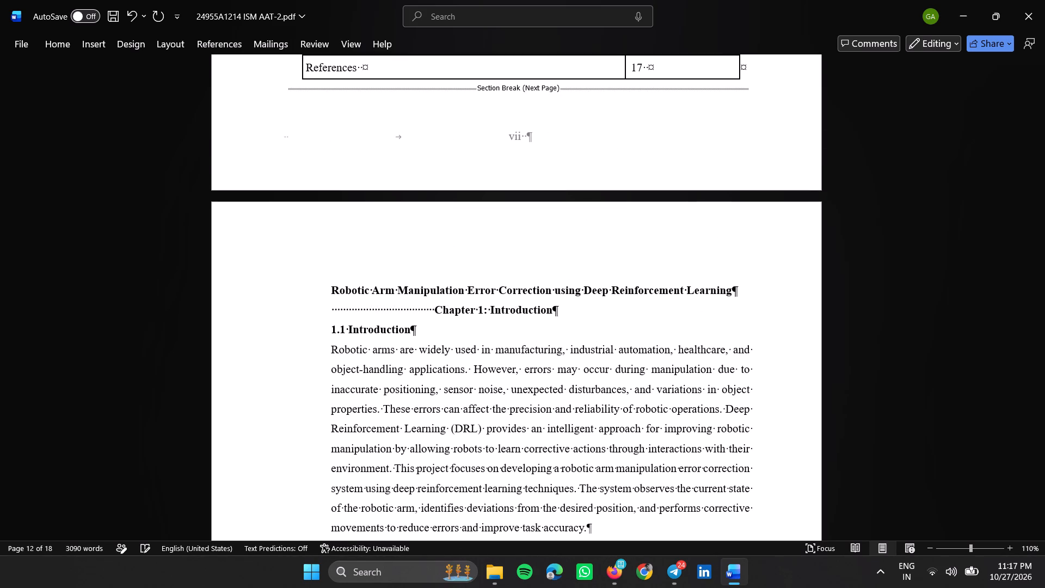
{"action": "left_click", "coordinate": [748, 282]}
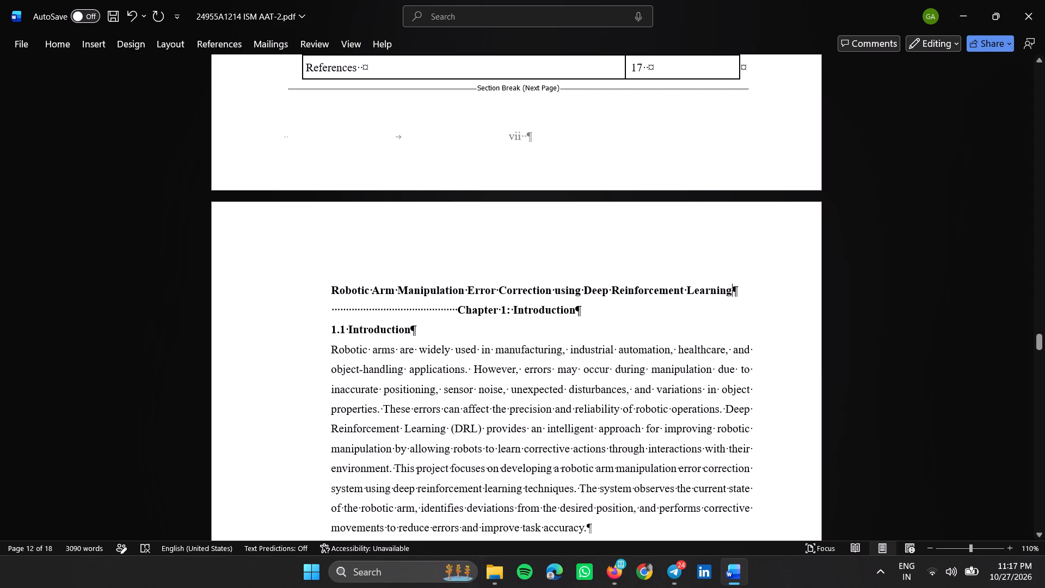
{"action": "key", "text": "Return"}
Remove the bold formatting from the body paragraph under 1.2 Problem Statement.
{"action": "scroll", "coordinate": [620, 358], "scroll_direction": "down", "scroll_amount": 1}
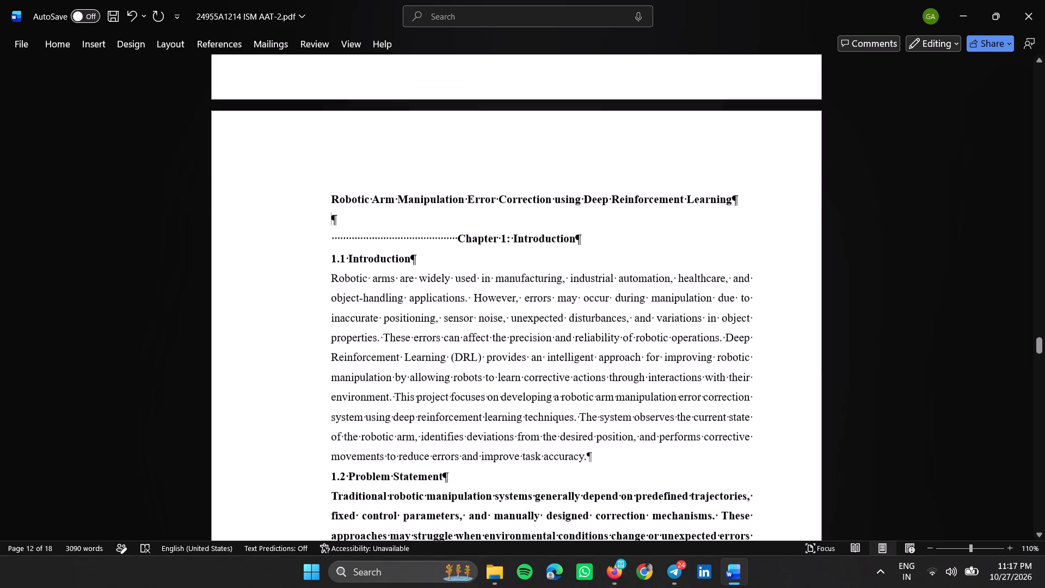
{"action": "scroll", "coordinate": [620, 358], "scroll_direction": "down", "scroll_amount": 2}
{"action": "left_click_drag", "start_coordinate": [496, 479], "coordinate": [353, 352]}
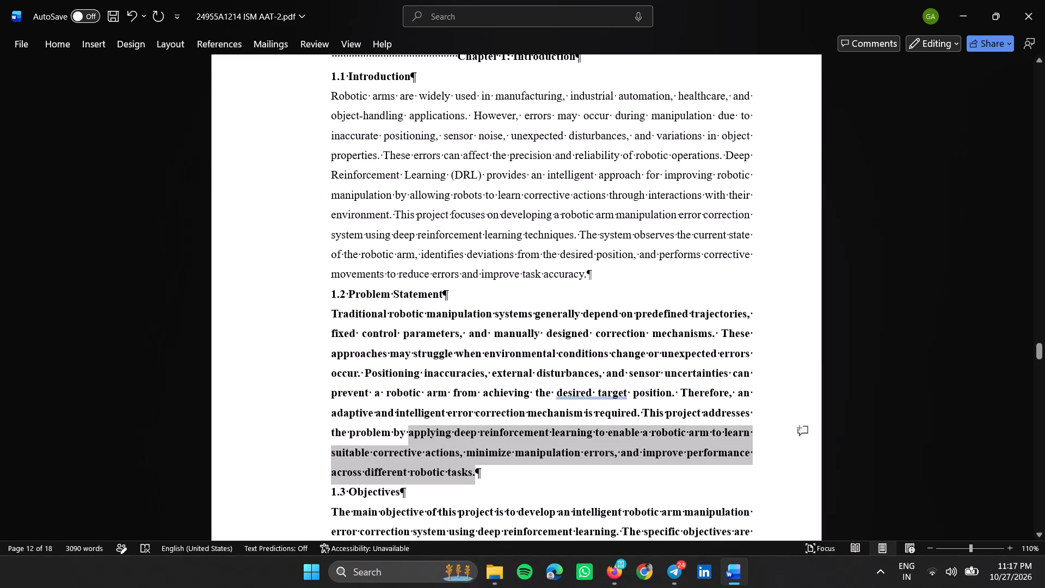
{"action": "left_click_drag", "start_coordinate": [353, 352], "coordinate": [330, 320]}
{"action": "key", "text": "ctrl+b"}
Remove the bold formatting from the whole 1.3 Objectives paragraph, including its part on the following page.
{"action": "scroll", "coordinate": [404, 376], "scroll_direction": "down", "scroll_amount": 1}
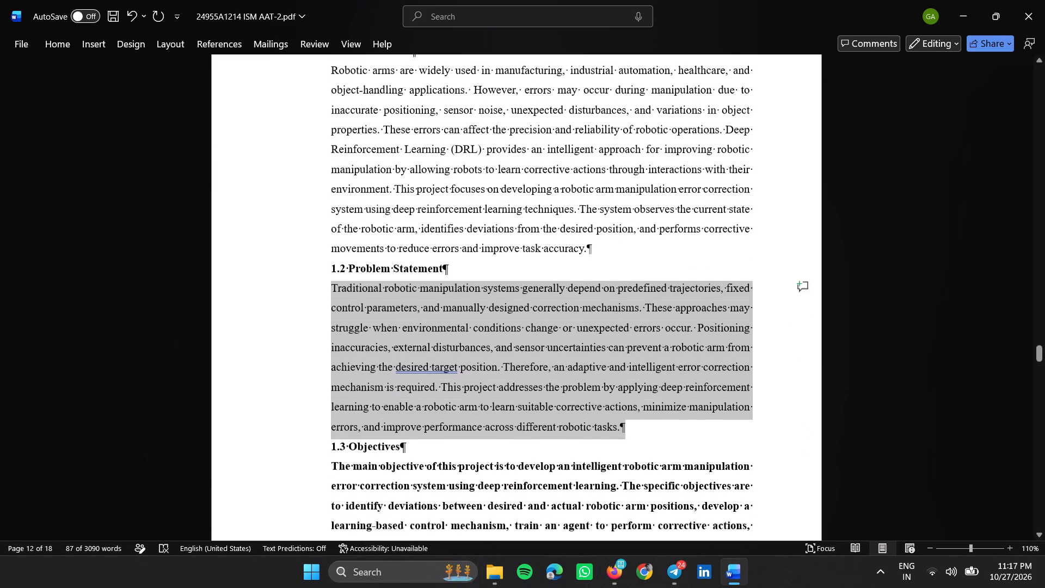
{"action": "scroll", "coordinate": [404, 376], "scroll_direction": "down", "scroll_amount": 1}
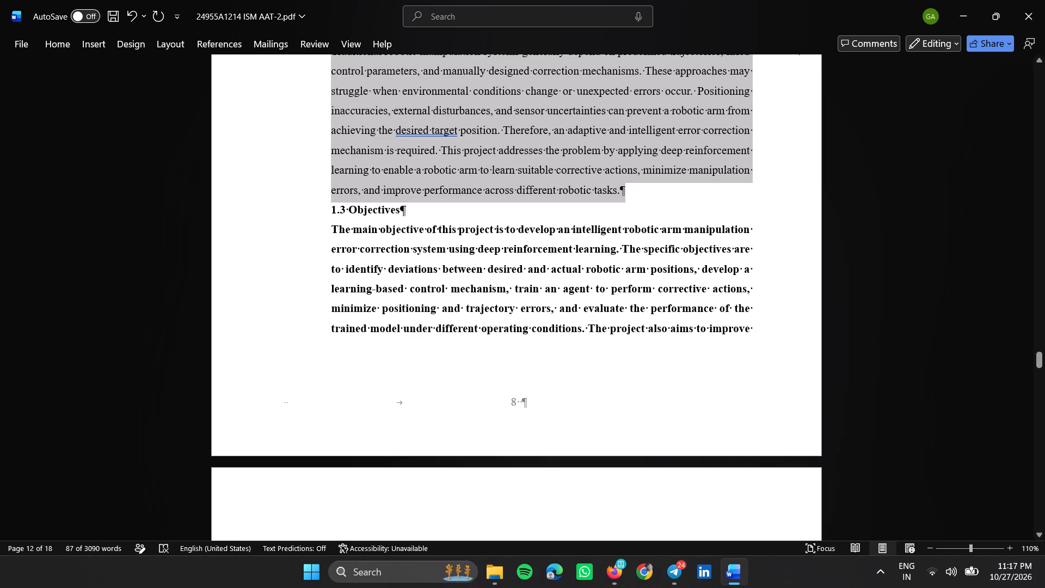
{"action": "left_click", "coordinate": [328, 229]}
{"action": "left_click_drag", "start_coordinate": [328, 229], "coordinate": [436, 559]}
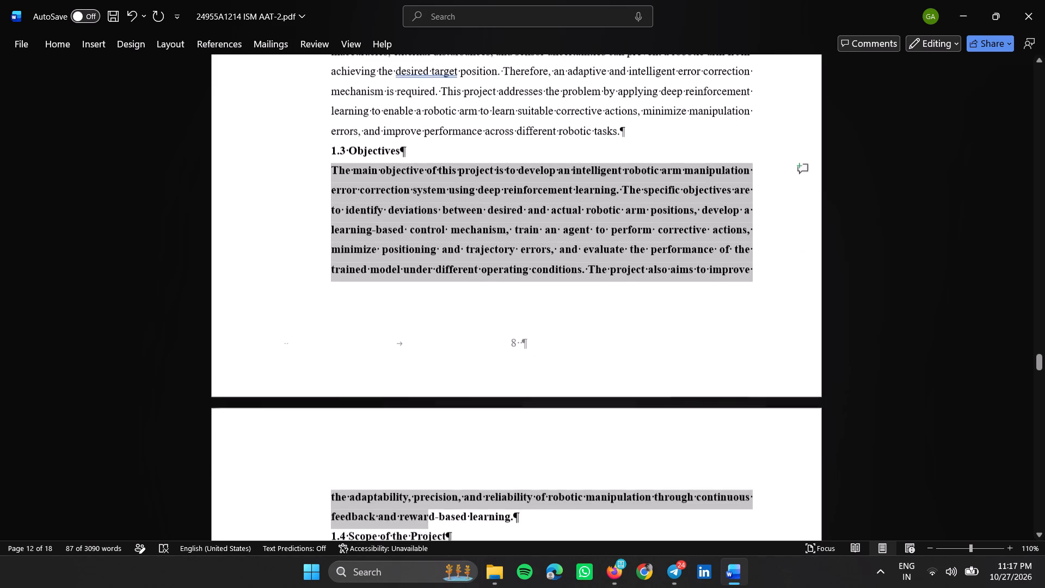
{"action": "left_click_drag", "start_coordinate": [436, 559], "coordinate": [516, 413]}
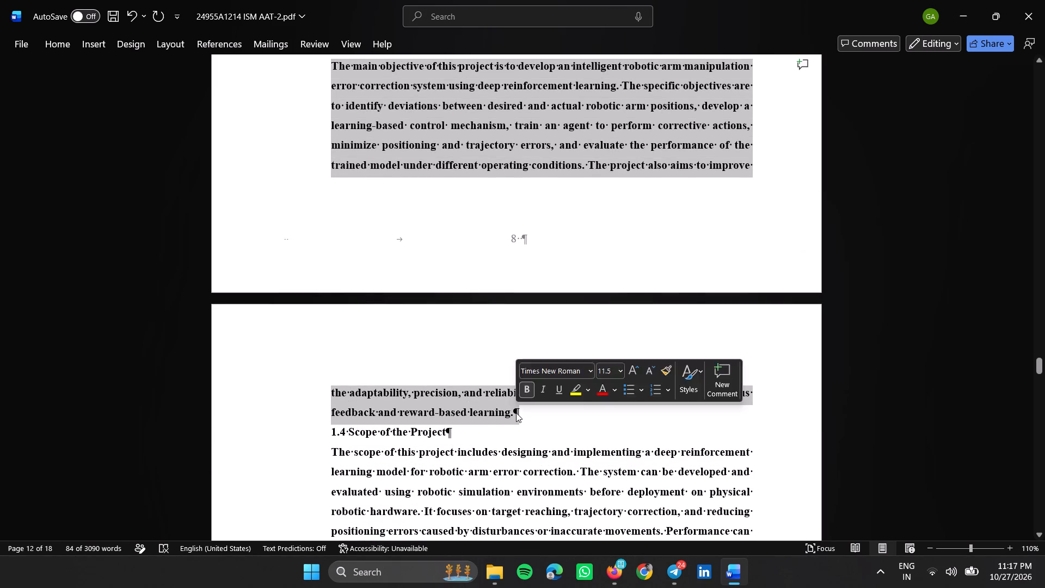
{"action": "key", "text": "ctrl+b"}
Remove the bold formatting from the 1.4 Scope of the Project heading and its paragraph.
{"action": "scroll", "coordinate": [410, 416], "scroll_direction": "down", "scroll_amount": 2}
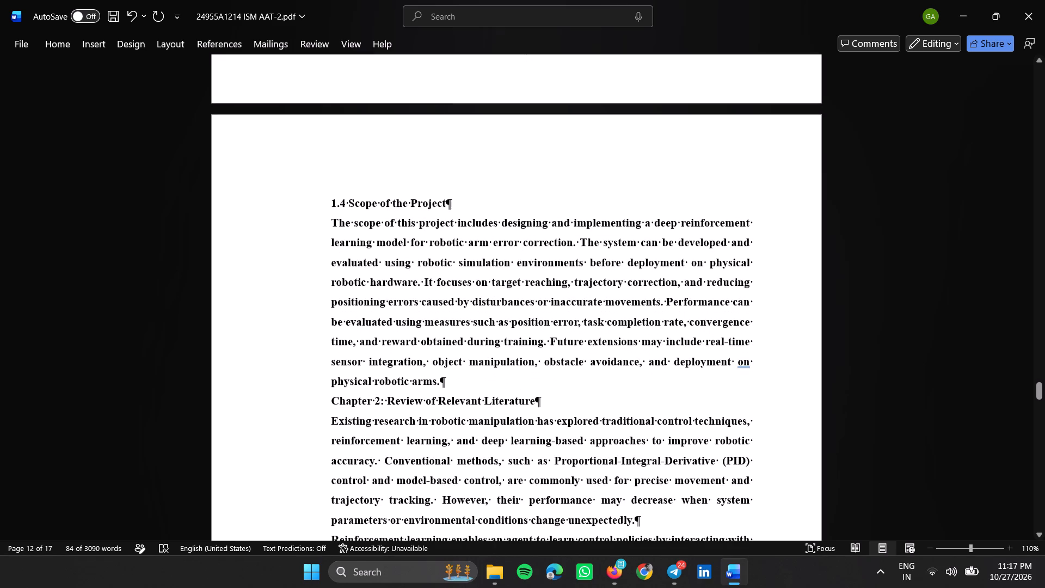
{"action": "left_click_drag", "start_coordinate": [330, 213], "coordinate": [439, 373]}
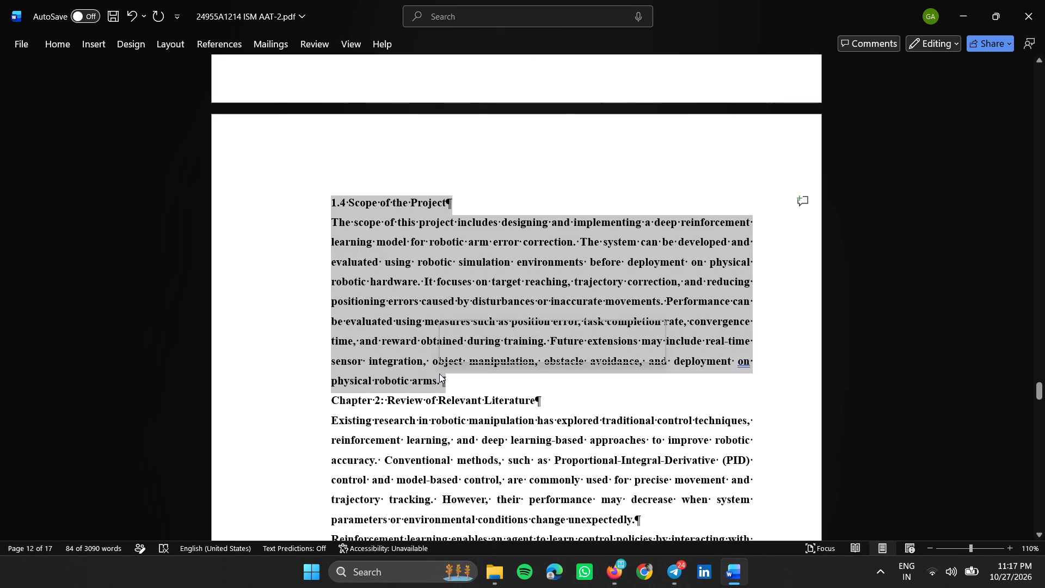
{"action": "key", "text": "ctrl+b"}
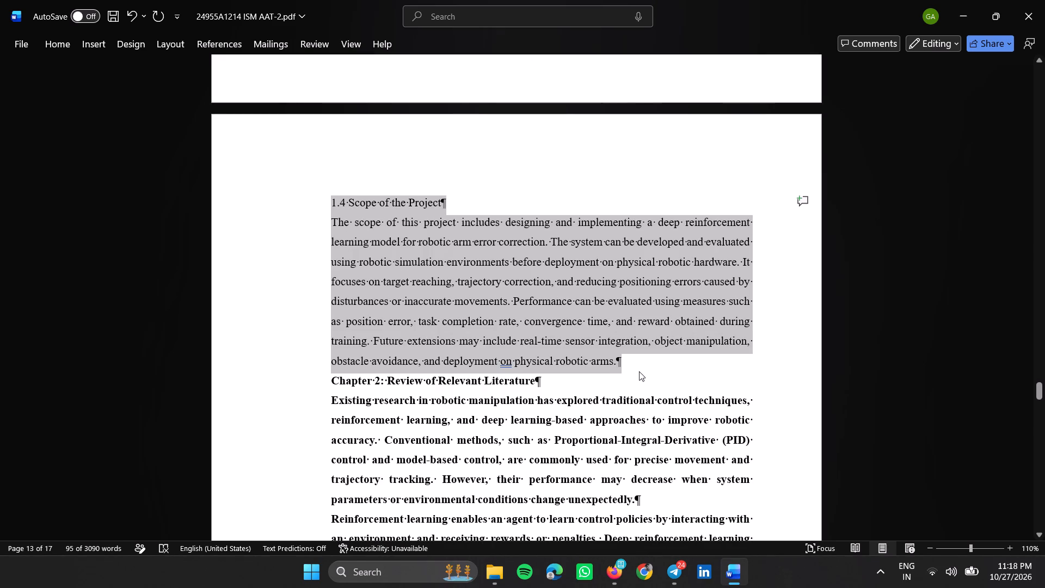
Insert blank lines after the 1.4 Scope of the Project paragraph until the Chapter 2 heading starts on a new page.
{"action": "left_click", "coordinate": [639, 371]}
{"action": "key", "text": "Return"}
{"action": "key", "text": "Return"}
{"action": "key", "text": "Return"}
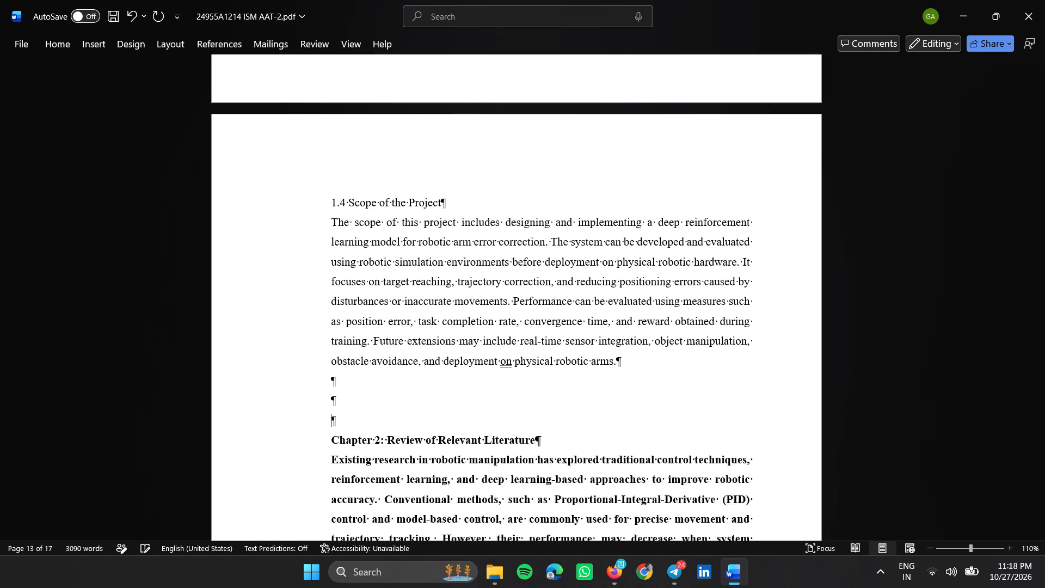
{"action": "key", "text": "Return"}
{"action": "key", "text": "Return"}
{"action": "key", "text": "Return"}
{"action": "key", "text": "Return"}
{"action": "key", "text": "Return"}
{"action": "scroll", "coordinate": [639, 371], "scroll_direction": "down", "scroll_amount": 4}
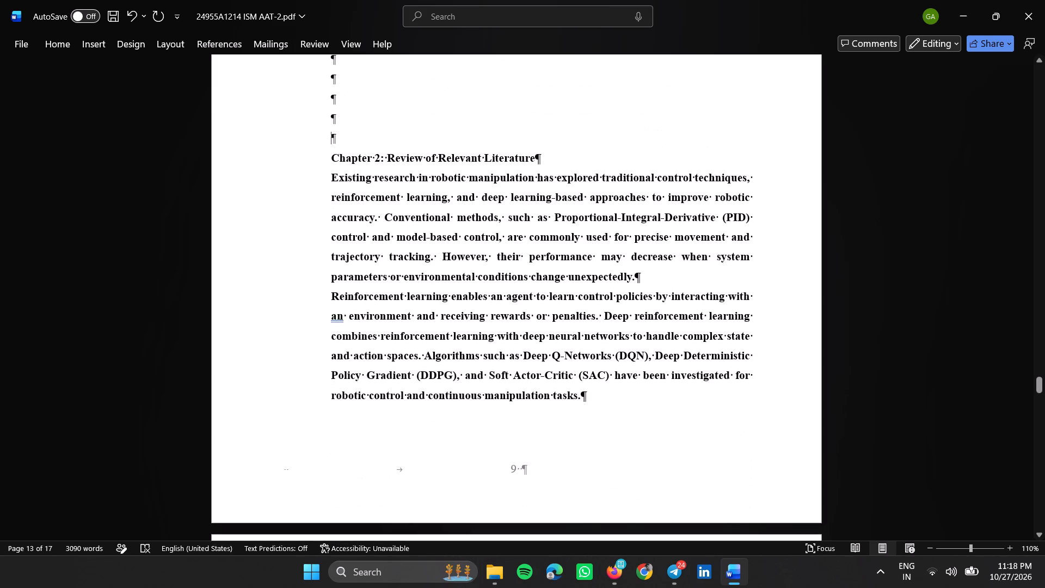
{"action": "key", "text": "Return"}
{"action": "key", "text": "Return"}
{"action": "key", "text": "Return"}
{"action": "key", "text": "Return"}
{"action": "key", "text": "Return"}
{"action": "key", "text": "Return"}
{"action": "key", "text": "Return"}
{"action": "key", "text": "Return"}
{"action": "key", "text": "Return"}
{"action": "key", "text": "Return"}
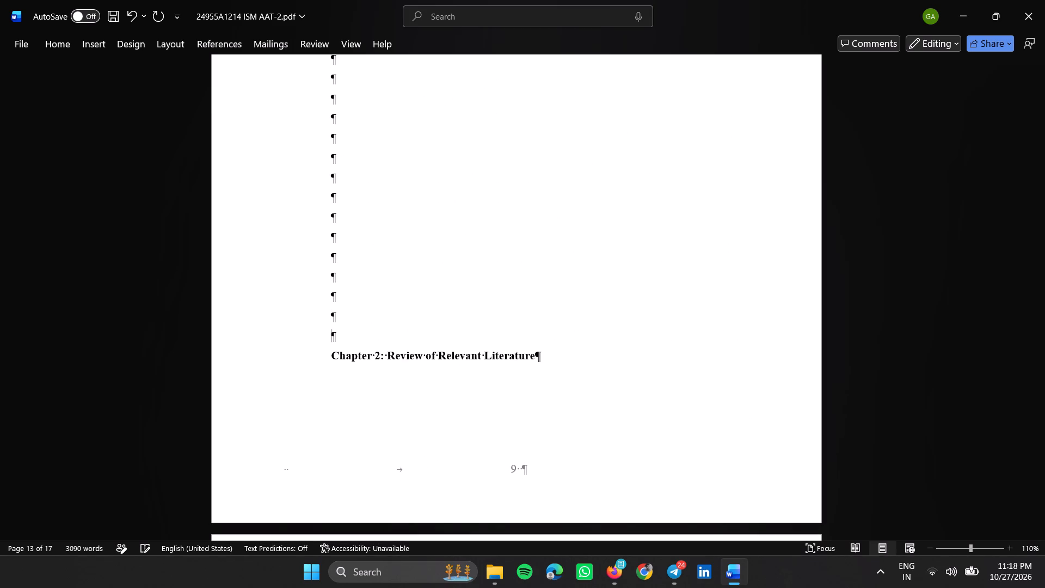
{"action": "key", "text": "Return"}
{"action": "key", "text": "Return"}
{"action": "key", "text": "Return"}
{"action": "key", "text": "Return"}
Move the "Chapter 2: Review of Relevant Literature" heading toward the page centre with leading spaces.
{"action": "scroll", "coordinate": [639, 371], "scroll_direction": "down", "scroll_amount": 3}
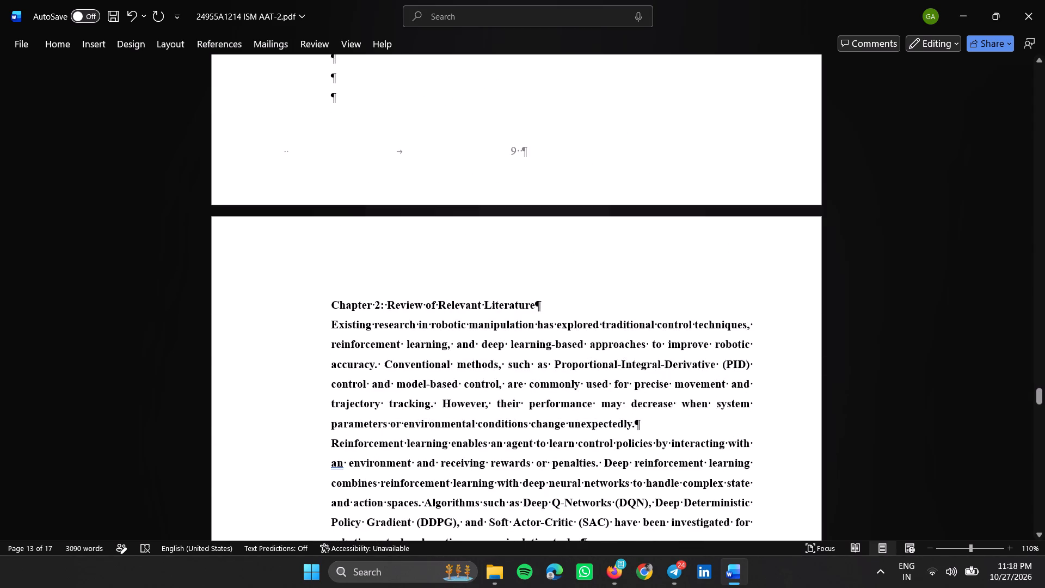
{"action": "left_click", "coordinate": [329, 289]}
{"action": "key", "text": "space"}
{"action": "key", "text": "space"}
{"action": "key", "text": "space"}
{"action": "key", "text": "space"}
{"action": "key", "text": "space"}
{"action": "key", "text": "space"}
{"action": "key", "text": "space"}
{"action": "key", "text": "space"}
{"action": "key", "text": "space"}
{"action": "key", "text": "space"}
{"action": "key", "text": "space"}
{"action": "key", "text": "space"}
{"action": "key", "text": "space"}
{"action": "key", "text": "space"}
{"action": "key", "text": "space"}
{"action": "key", "text": "space"}
{"action": "key", "text": "space"}
{"action": "key", "text": "space"}
{"action": "key", "text": "space"}
{"action": "key", "text": "space"}
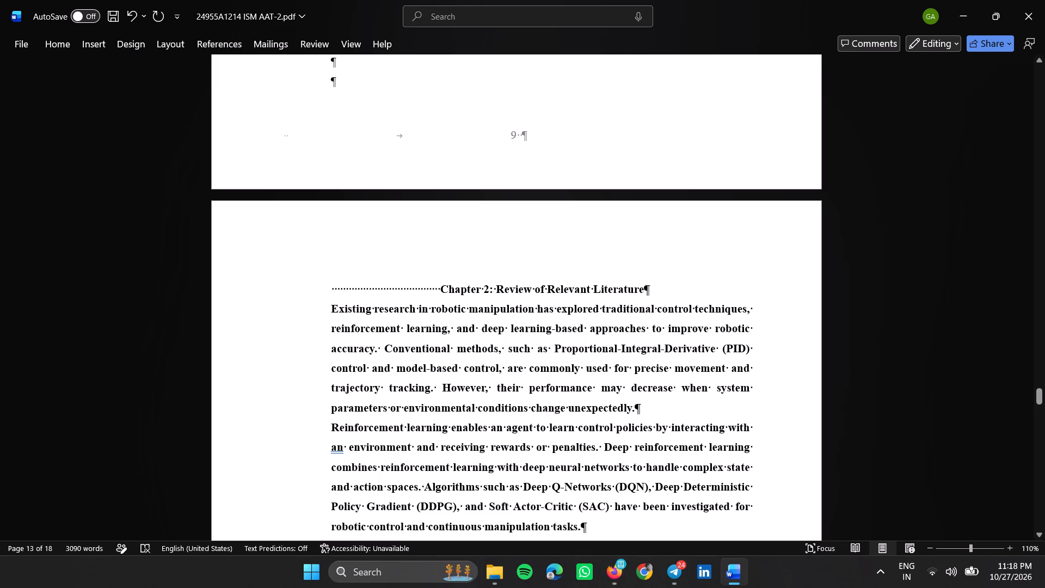
Remove the bold formatting from all body paragraphs of Chapter 2: Review of Relevant Literature, leaving the chapter heading bold.
{"action": "left_click_drag", "start_coordinate": [331, 312], "coordinate": [491, 587]}
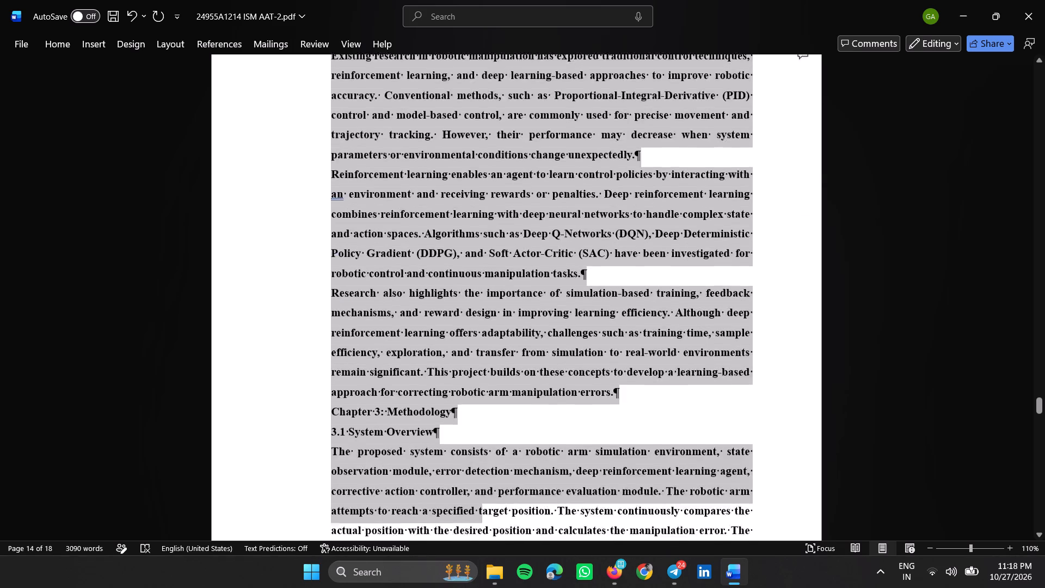
{"action": "left_click_drag", "start_coordinate": [491, 587], "coordinate": [542, 506]}
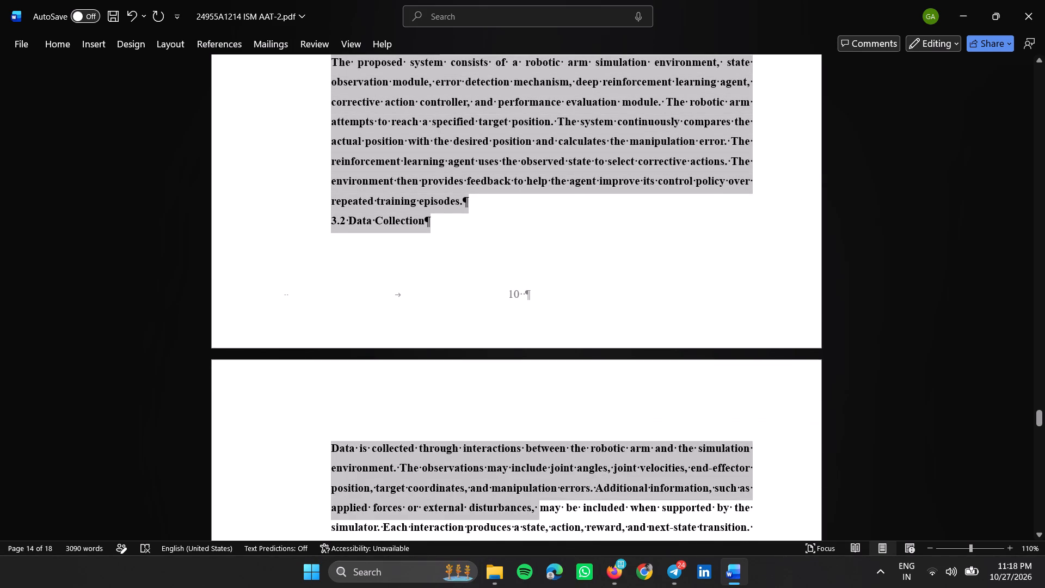
{"action": "left_click_drag", "start_coordinate": [542, 506], "coordinate": [532, 384]}
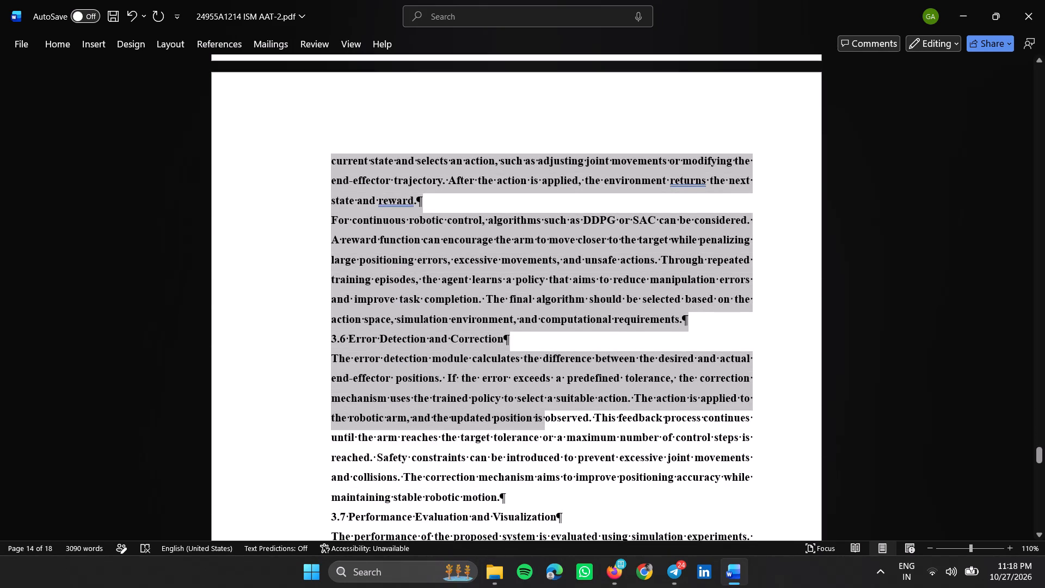
{"action": "left_click_drag", "start_coordinate": [532, 384], "coordinate": [569, 574]}
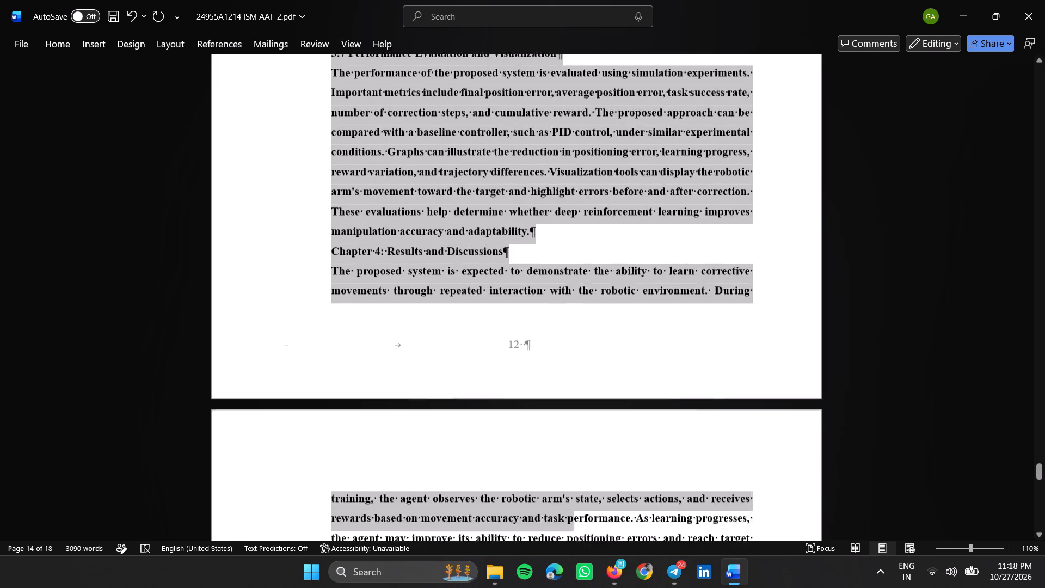
{"action": "left_click_drag", "start_coordinate": [569, 574], "coordinate": [459, 40]}
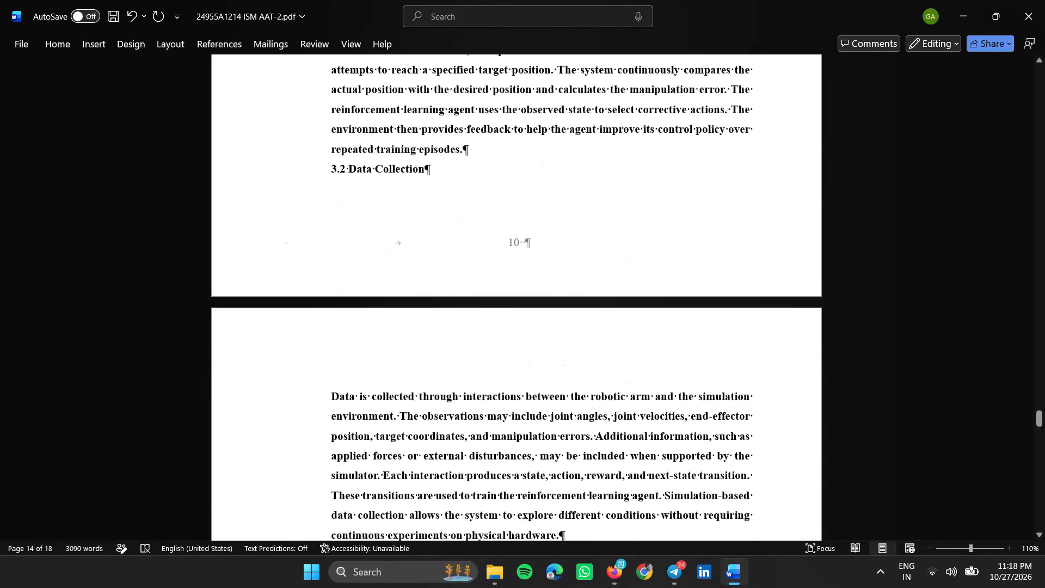
{"action": "left_click_drag", "start_coordinate": [459, 40], "coordinate": [477, 170]}
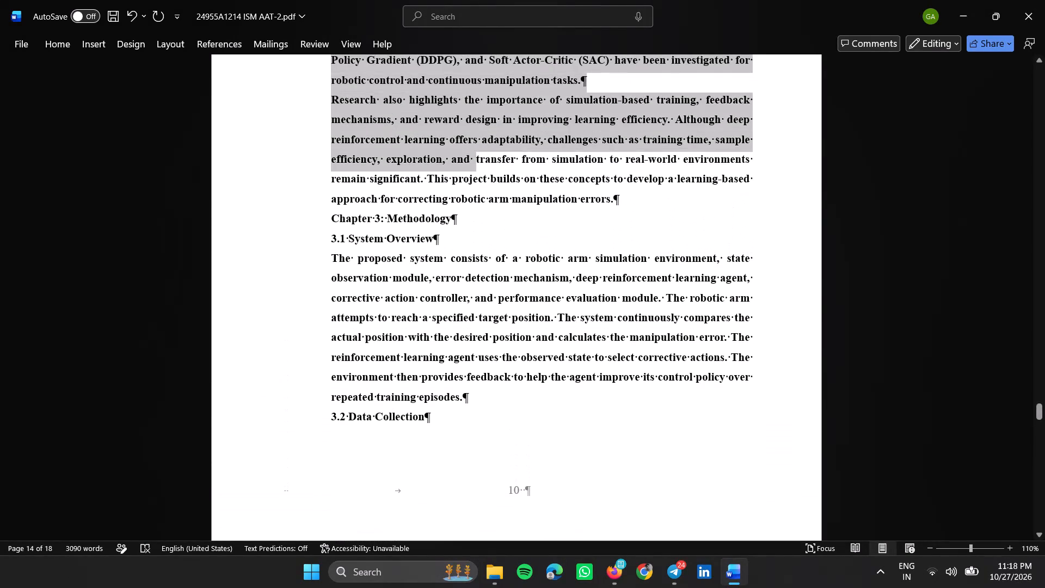
{"action": "left_click_drag", "start_coordinate": [477, 170], "coordinate": [620, 199]}
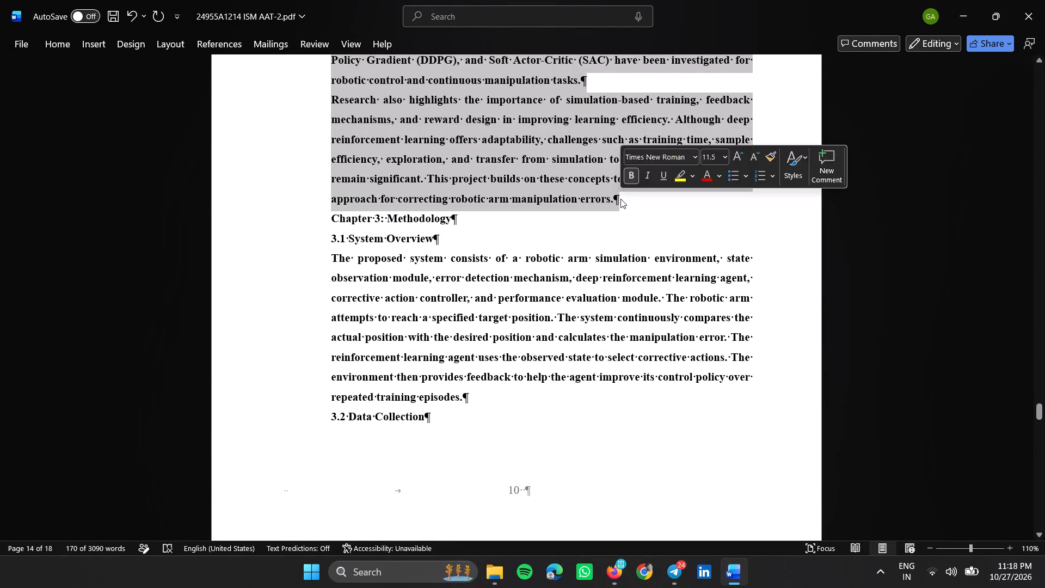
{"action": "key", "text": "ctrl+b"}
Insert blank lines after the last Chapter 2 paragraph until the Chapter 3 heading starts on a new page.
{"action": "left_click", "coordinate": [571, 196]}
{"action": "key", "text": "Return"}
{"action": "key", "text": "Return"}
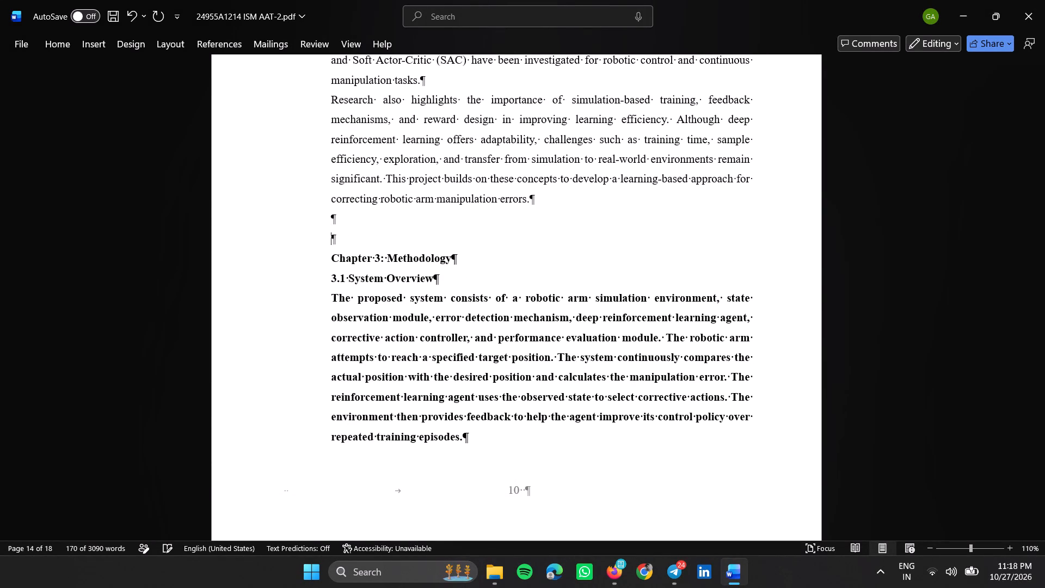
{"action": "key", "text": "Return"}
{"action": "key", "text": "Return"}
{"action": "key", "text": "Return"}
{"action": "key", "text": "Return"}
{"action": "key", "text": "Return"}
{"action": "key", "text": "Return"}
{"action": "key", "text": "Return"}
{"action": "key", "text": "Return"}
{"action": "key", "text": "Return"}
{"action": "key", "text": "Return"}
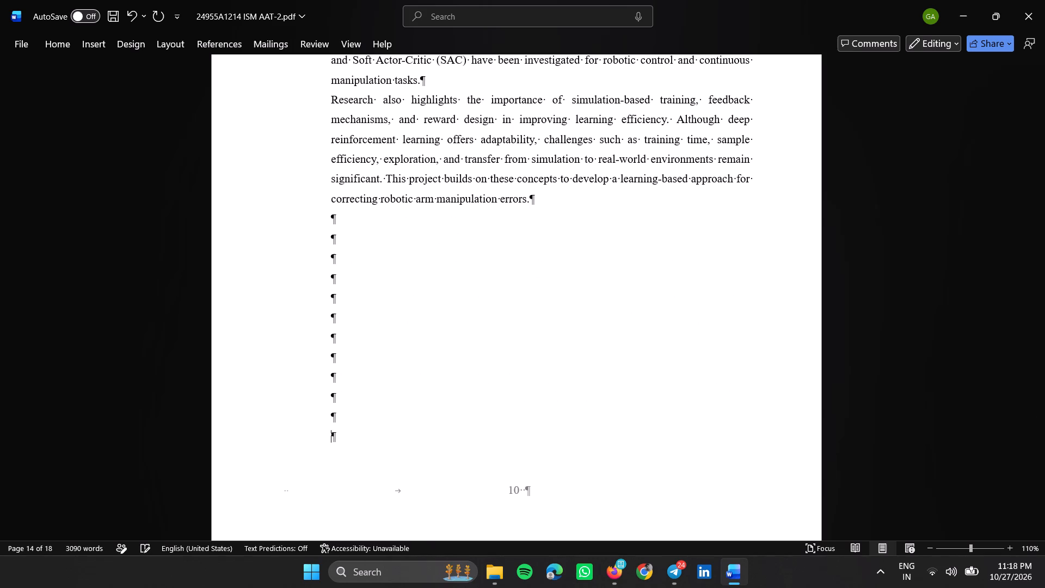
Move the "Chapter 3: Methodology" heading toward the page centre with leading spaces.
{"action": "scroll", "coordinate": [571, 196], "scroll_direction": "down", "scroll_amount": 2}
{"action": "left_click", "coordinate": [334, 373]}
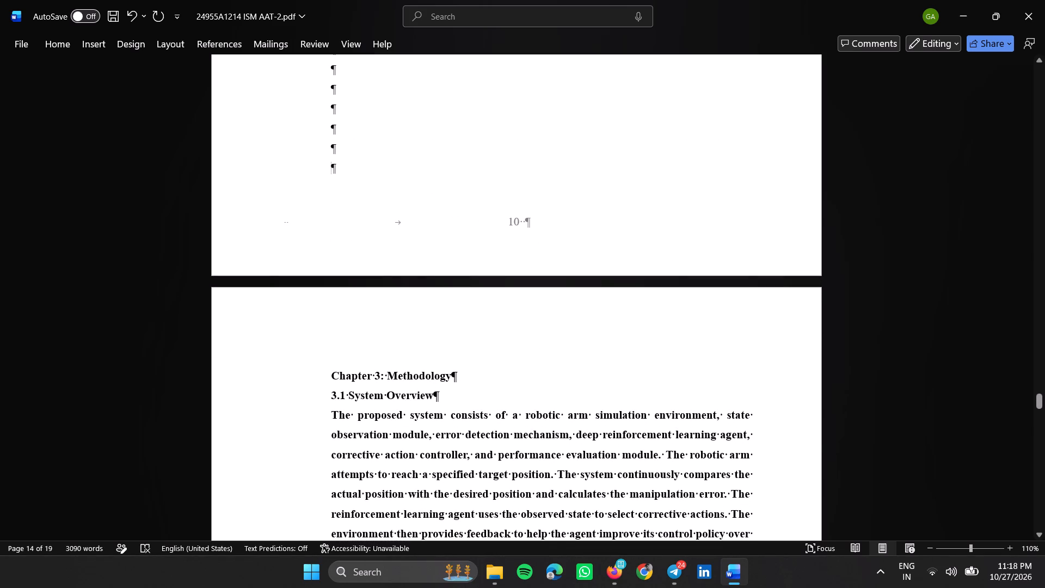
{"action": "key", "text": "space"}
{"action": "key", "text": "space"}
{"action": "key", "text": "space"}
{"action": "key", "text": "space"}
{"action": "key", "text": "space"}
{"action": "key", "text": "space"}
{"action": "key", "text": "space"}
{"action": "key", "text": "space"}
{"action": "key", "text": "space"}
{"action": "key", "text": "space"}
{"action": "key", "text": "space"}
{"action": "key", "text": "space"}
{"action": "key", "text": "space"}
{"action": "key", "text": "space"}
{"action": "key", "text": "space"}
{"action": "key", "text": "space"}
{"action": "key", "text": "space"}
{"action": "key", "text": "space"}
{"action": "key", "text": "space"}
{"action": "key", "text": "space"}
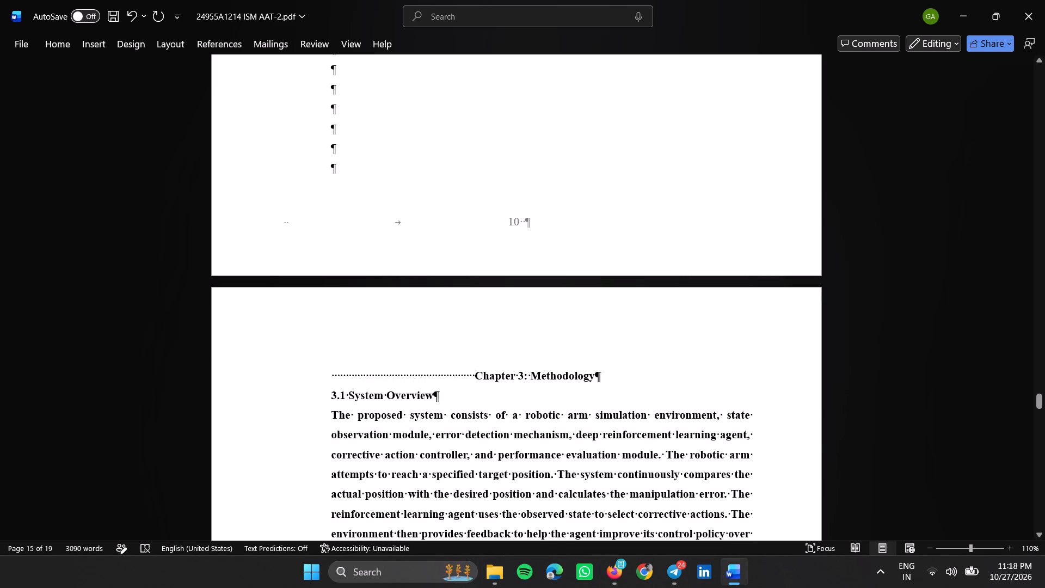
Remove the bold formatting from the body paragraphs under 3.1 System Overview and 3.2 Data Collection, keeping their headings bold.
{"action": "left_click_drag", "start_coordinate": [333, 413], "coordinate": [420, 541]}
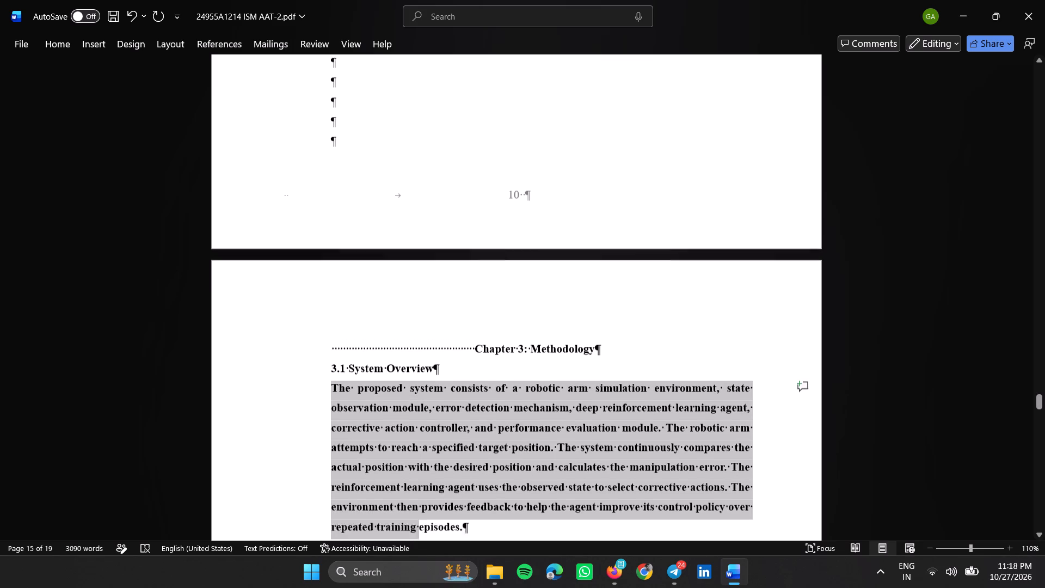
{"action": "left_click_drag", "start_coordinate": [420, 541], "coordinate": [480, 466]}
{"action": "key", "text": "ctrl+b"}
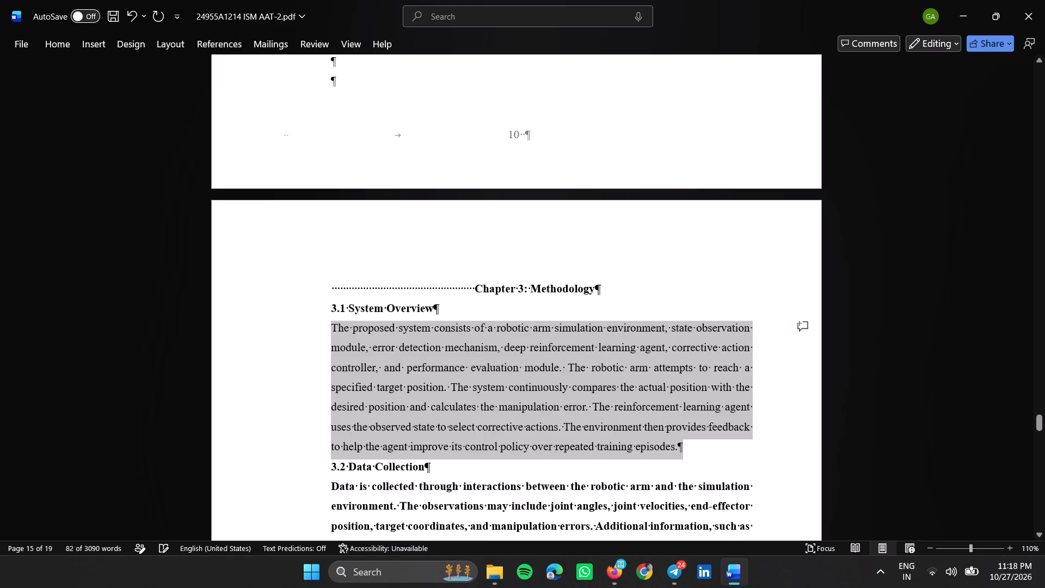
{"action": "scroll", "coordinate": [480, 466], "scroll_direction": "down", "scroll_amount": 1}
{"action": "left_click_drag", "start_coordinate": [330, 259], "coordinate": [444, 326]}
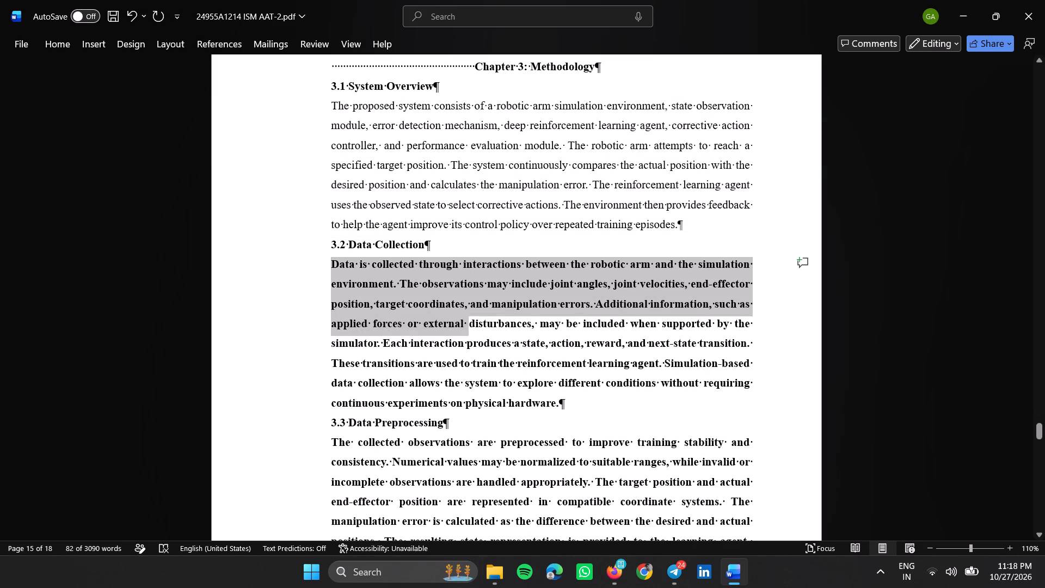
{"action": "left_click_drag", "start_coordinate": [444, 326], "coordinate": [583, 405]}
{"action": "key", "text": "ctrl+b"}
Remove the bold formatting from the body paragraphs under 3.3 Data Preprocessing and 3.4 Feature Engineering, including the part on the following page.
{"action": "scroll", "coordinate": [583, 405], "scroll_direction": "down", "scroll_amount": 1}
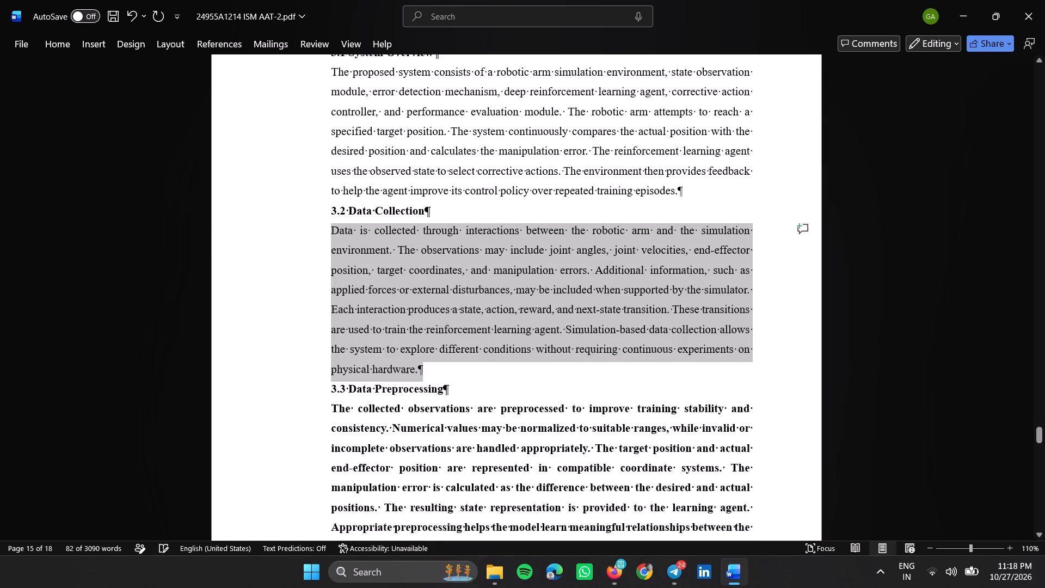
{"action": "scroll", "coordinate": [583, 405], "scroll_direction": "down", "scroll_amount": 1}
{"action": "left_click_drag", "start_coordinate": [334, 205], "coordinate": [735, 360]}
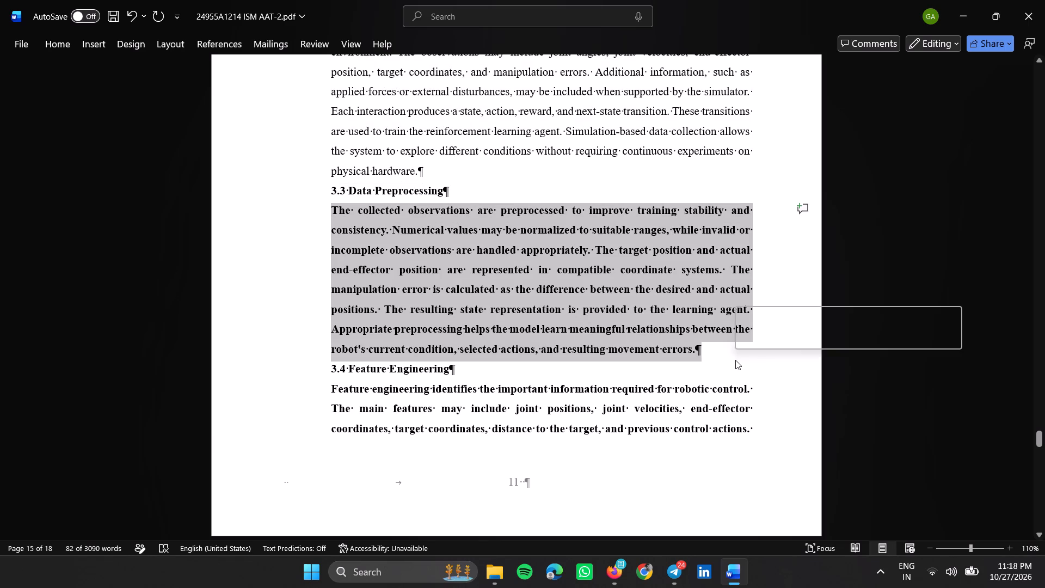
{"action": "key", "text": "ctrl+b"}
{"action": "scroll", "coordinate": [735, 360], "scroll_direction": "down", "scroll_amount": 1}
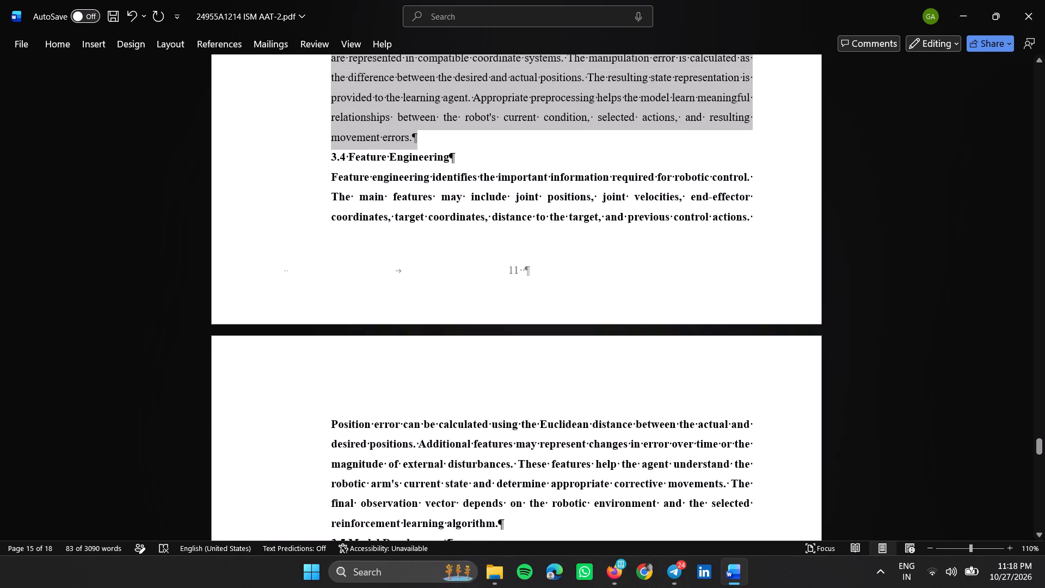
{"action": "left_click_drag", "start_coordinate": [329, 180], "coordinate": [528, 493]}
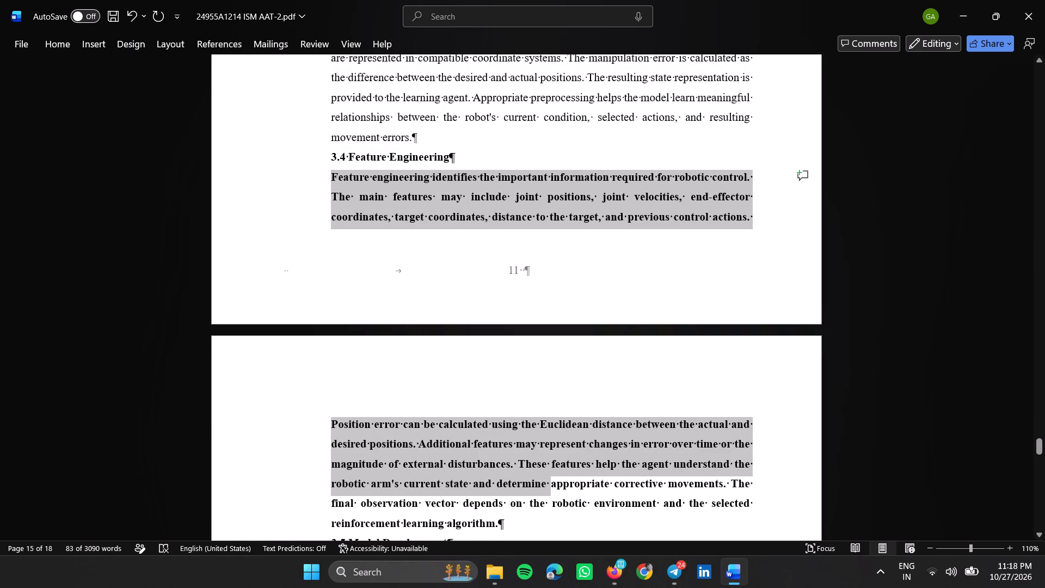
{"action": "left_click_drag", "start_coordinate": [528, 493], "coordinate": [502, 533]}
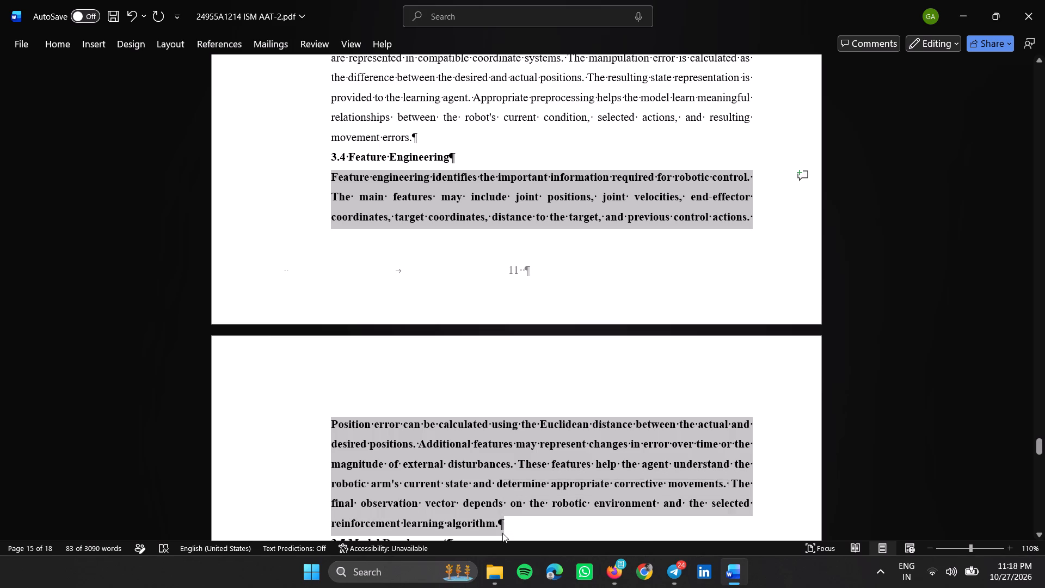
{"action": "key", "text": "ctrl+b"}
Remove the bold formatting from the body text under 3.5 Model Development and 3.6 Error Detection and Correction, keeping their headings bold.
{"action": "scroll", "coordinate": [502, 533], "scroll_direction": "down", "scroll_amount": 3}
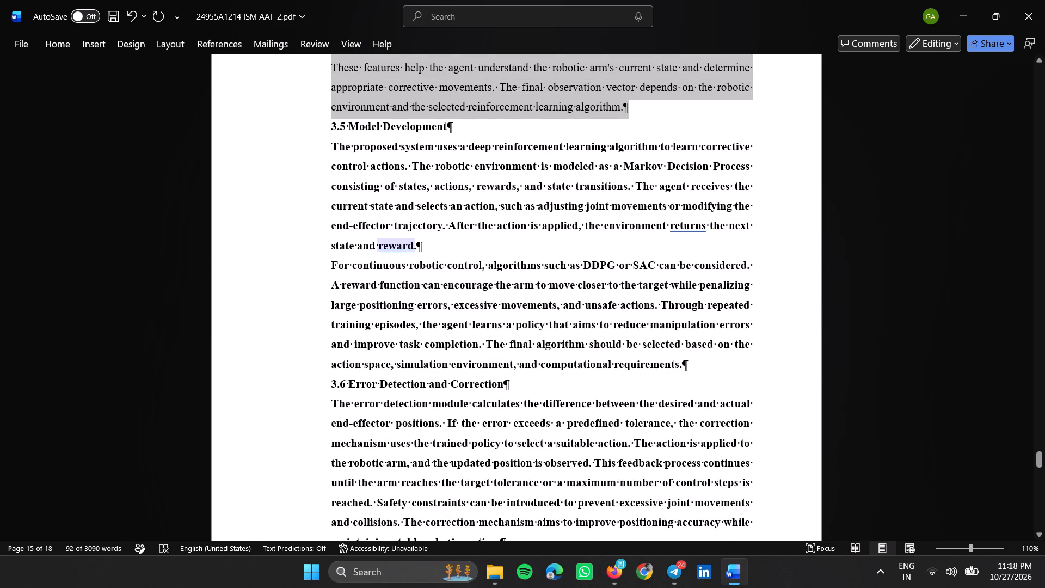
{"action": "left_click_drag", "start_coordinate": [332, 148], "coordinate": [716, 356]}
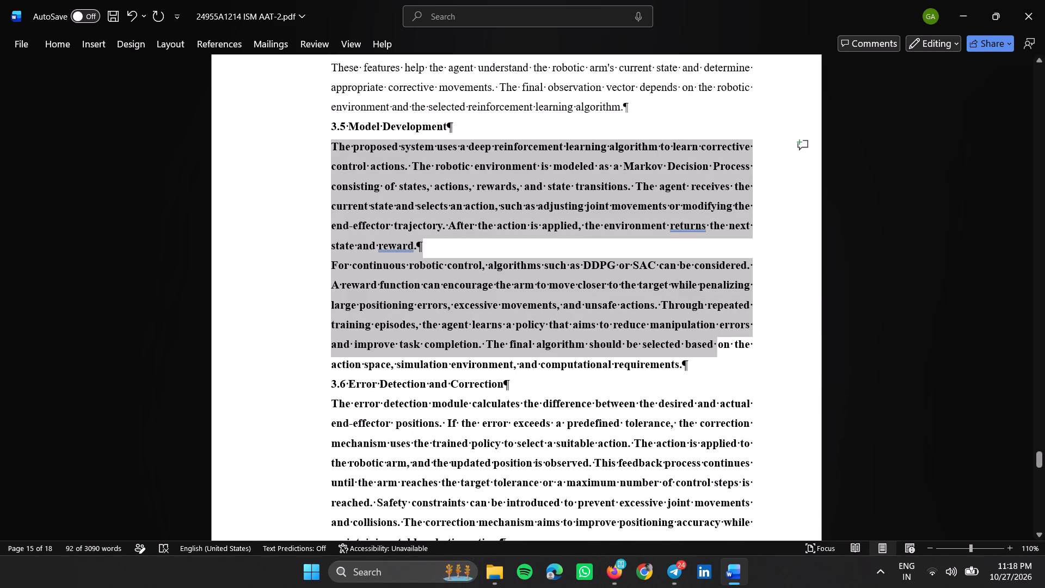
{"action": "left_click_drag", "start_coordinate": [716, 356], "coordinate": [711, 365]}
{"action": "key", "text": "ctrl+b"}
{"action": "scroll", "coordinate": [711, 365], "scroll_direction": "down", "scroll_amount": 2}
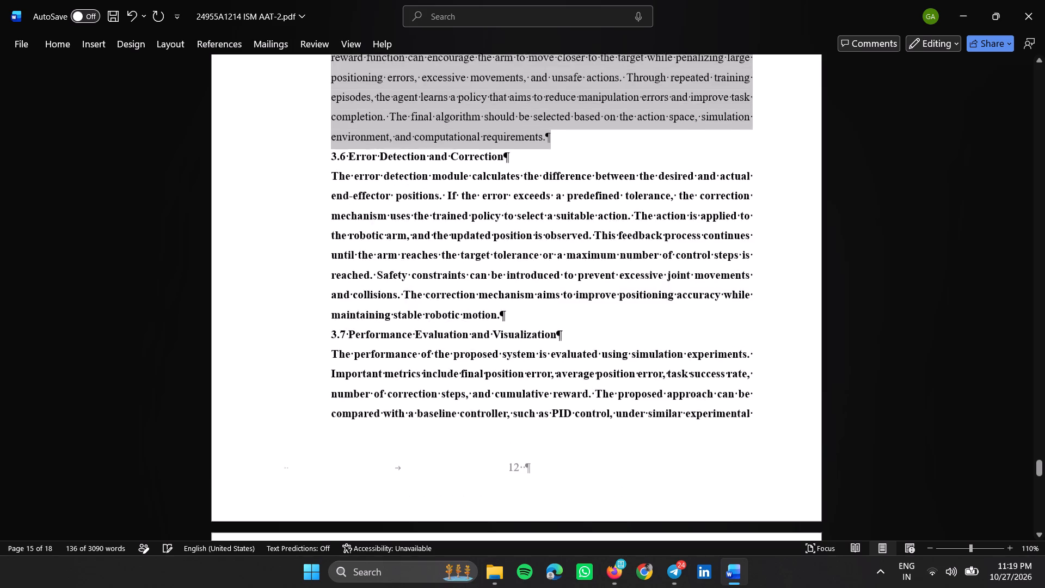
{"action": "left_click_drag", "start_coordinate": [325, 126], "coordinate": [433, 184]}
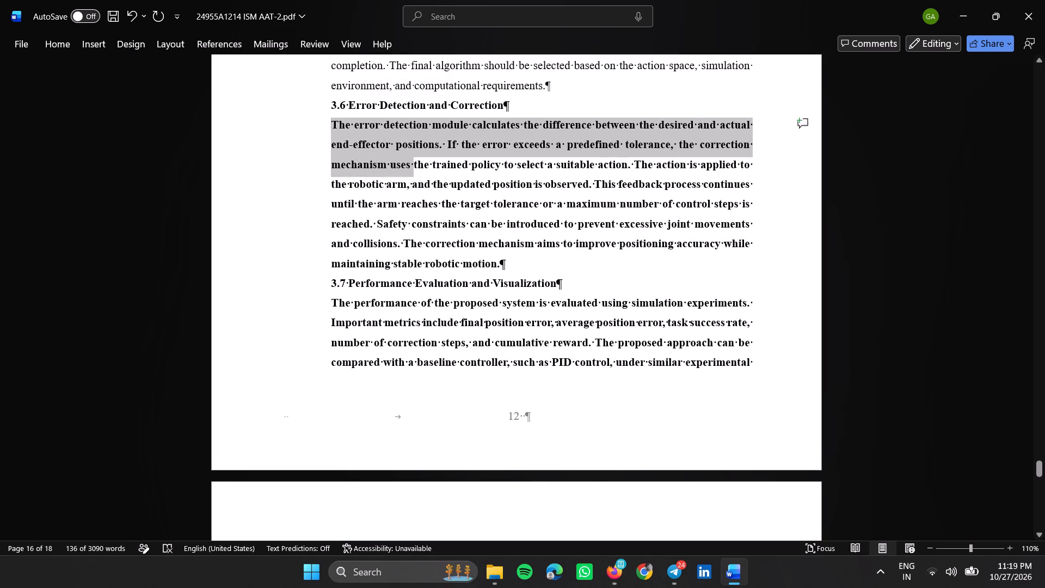
{"action": "left_click_drag", "start_coordinate": [433, 184], "coordinate": [561, 262]}
{"action": "key", "text": "ctrl+b"}
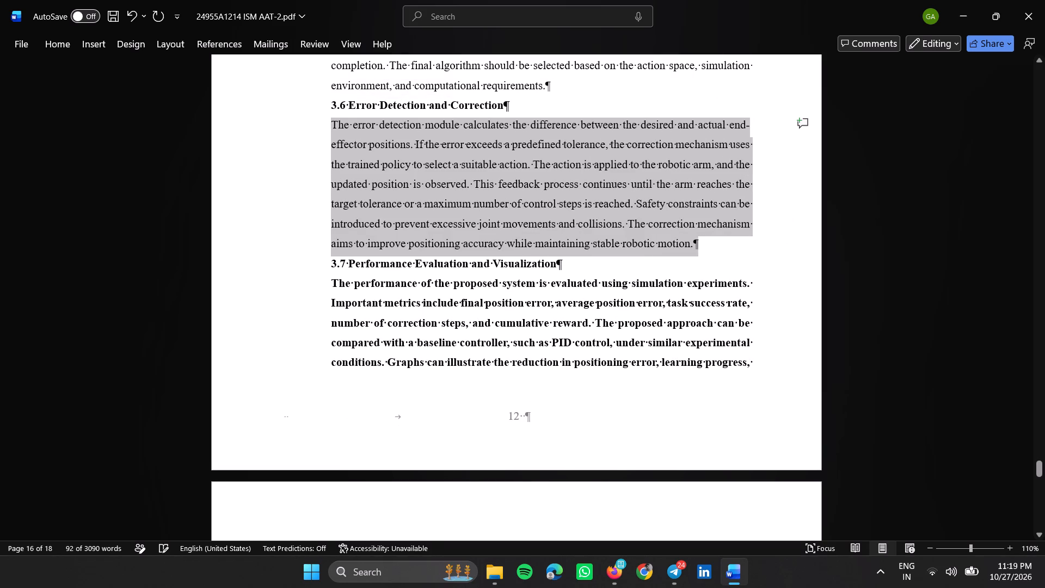
Remove the bold formatting from the whole 3.7 Performance Evaluation and Visualization paragraph, including its part on the following page.
{"action": "left_click_drag", "start_coordinate": [323, 281], "coordinate": [570, 556]}
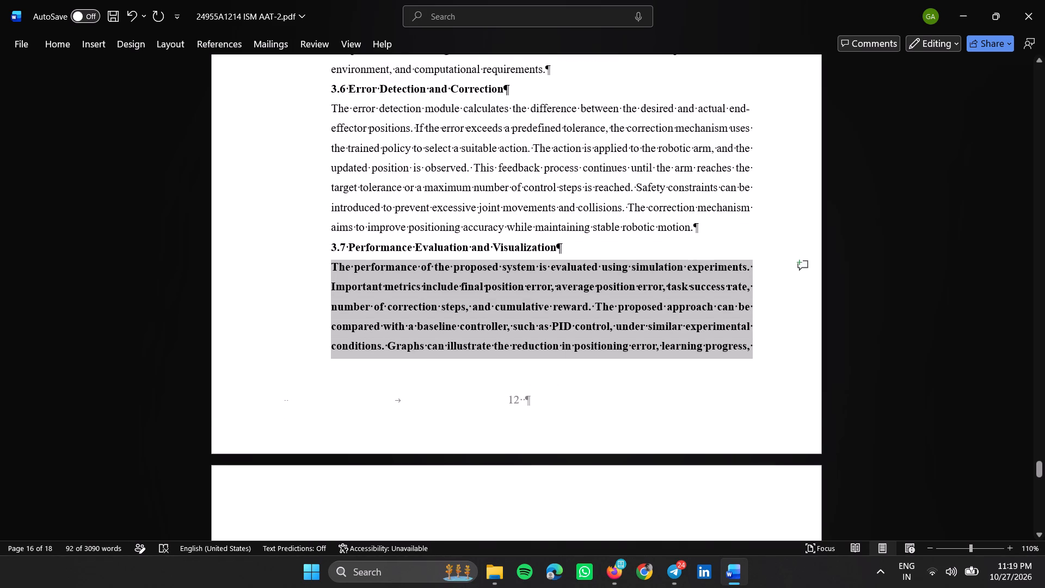
{"action": "left_click_drag", "start_coordinate": [570, 556], "coordinate": [556, 463]}
{"action": "key", "text": "ctrl+b"}
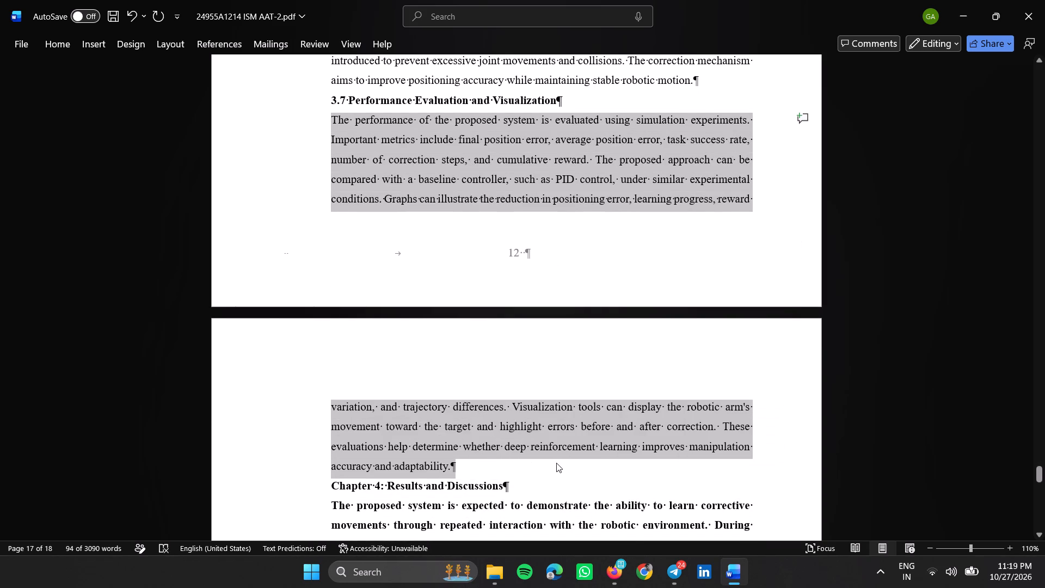
Insert four blank lines between the 3.7 paragraph and the Chapter 4 heading.
{"action": "left_click", "coordinate": [530, 460]}
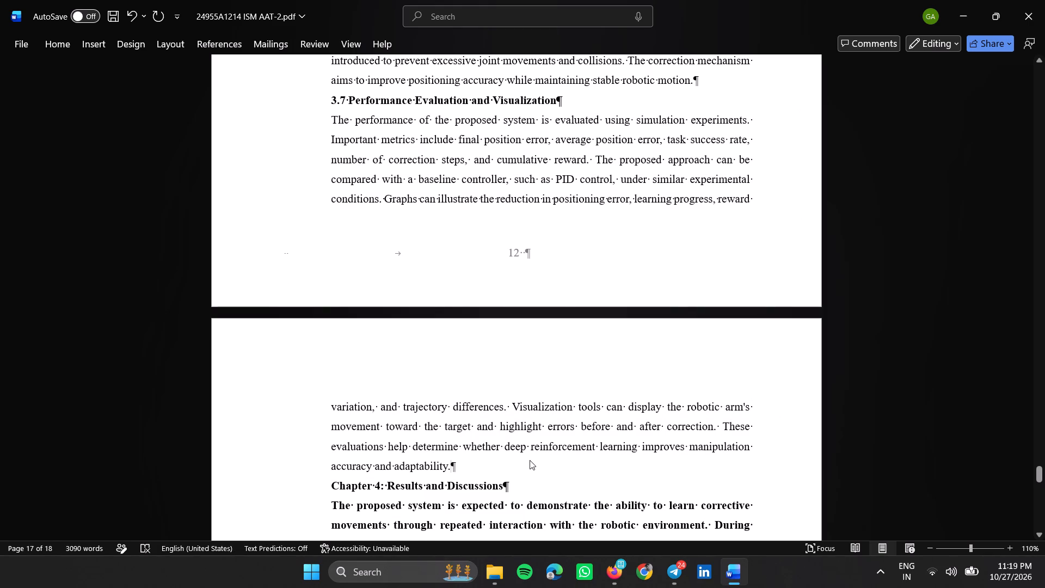
{"action": "key", "text": "Return"}
{"action": "key", "text": "Return"}
{"action": "key", "text": "Return"}
{"action": "key", "text": "Return"}
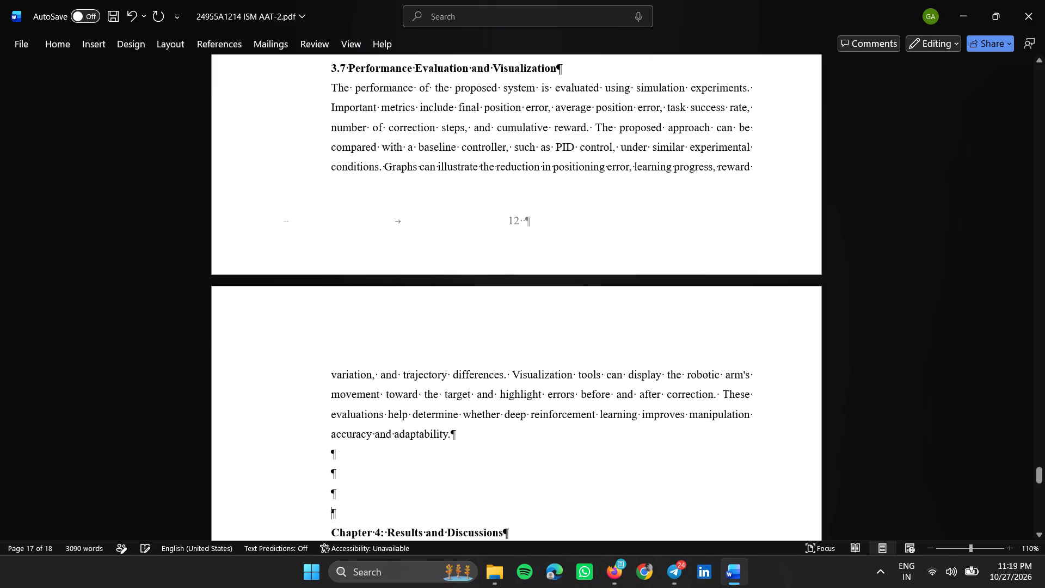
Move the "Chapter 4: Results and Discussions" heading toward the page centre with leading spaces.
{"action": "scroll", "coordinate": [530, 460], "scroll_direction": "down", "scroll_amount": 1}
{"action": "left_click", "coordinate": [327, 407]}
{"action": "key", "text": "space"}
{"action": "key", "text": "space"}
{"action": "key", "text": "space"}
{"action": "key", "text": "space"}
{"action": "key", "text": "space"}
{"action": "key", "text": "space"}
{"action": "key", "text": "space"}
{"action": "key", "text": "space"}
{"action": "key", "text": "space"}
{"action": "key", "text": "space"}
{"action": "key", "text": "space"}
{"action": "key", "text": "space"}
{"action": "key", "text": "space"}
{"action": "key", "text": "space"}
{"action": "key", "text": "space"}
{"action": "key", "text": "space"}
{"action": "key", "text": "space"}
{"action": "key", "text": "space"}
{"action": "key", "text": "space"}
{"action": "key", "text": "space"}
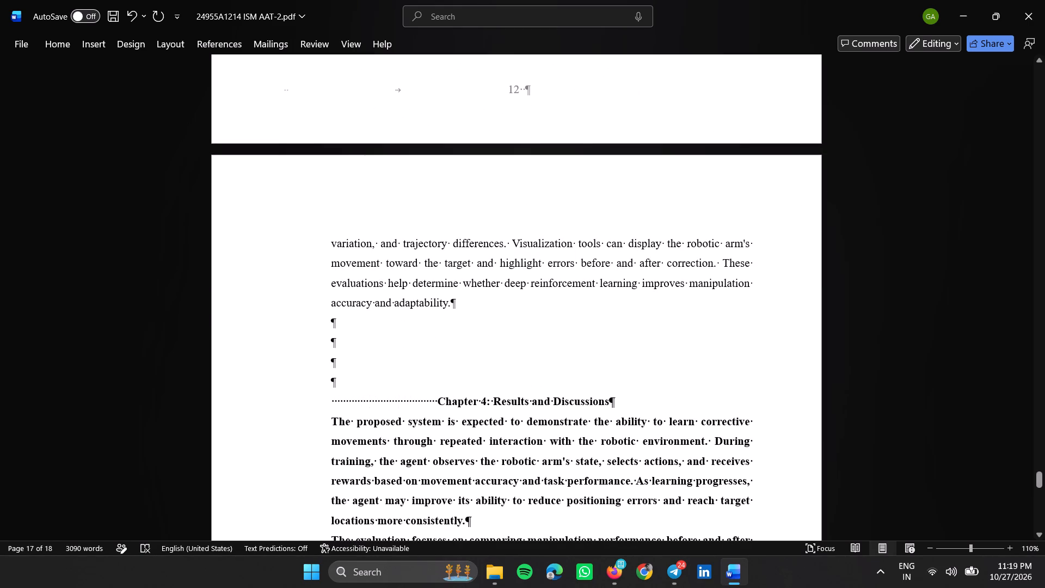
Remove the bold formatting from all body paragraphs of Chapter 4, stopping before the Chapter 5 heading.
{"action": "left_click_drag", "start_coordinate": [332, 418], "coordinate": [407, 478]}
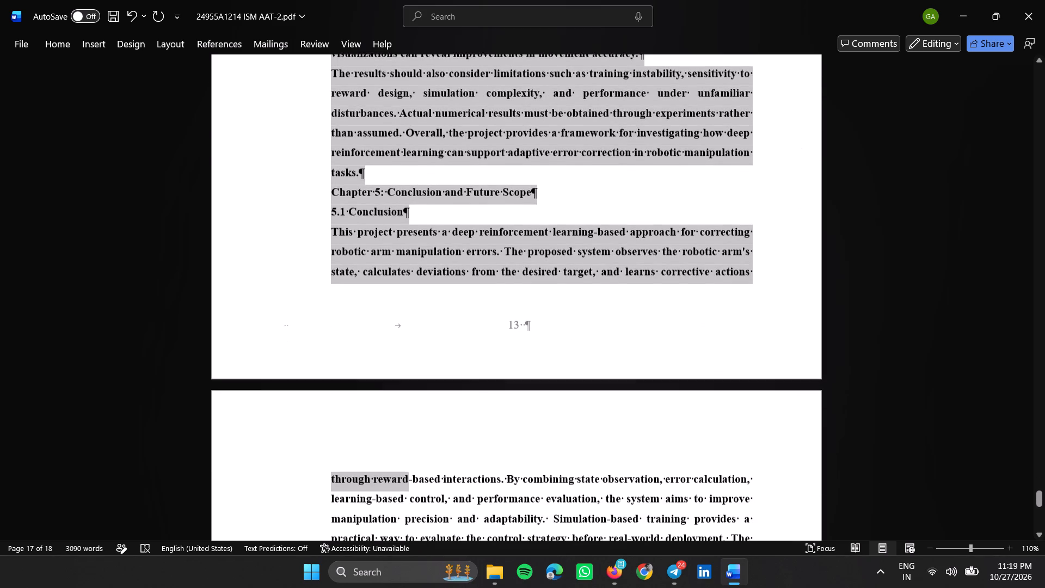
{"action": "left_click_drag", "start_coordinate": [407, 478], "coordinate": [386, 166]}
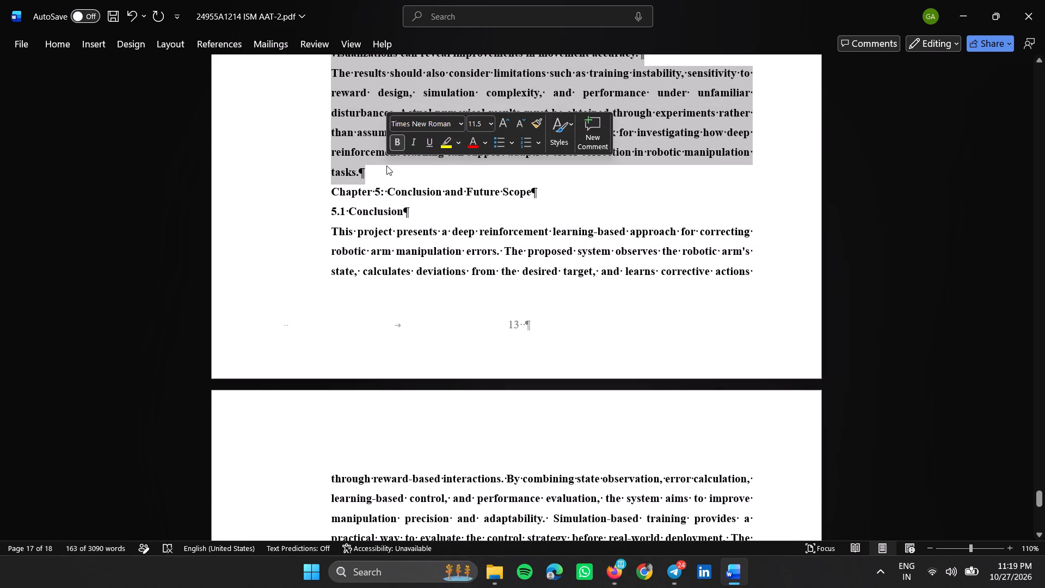
{"action": "key", "text": "ctrl+b"}
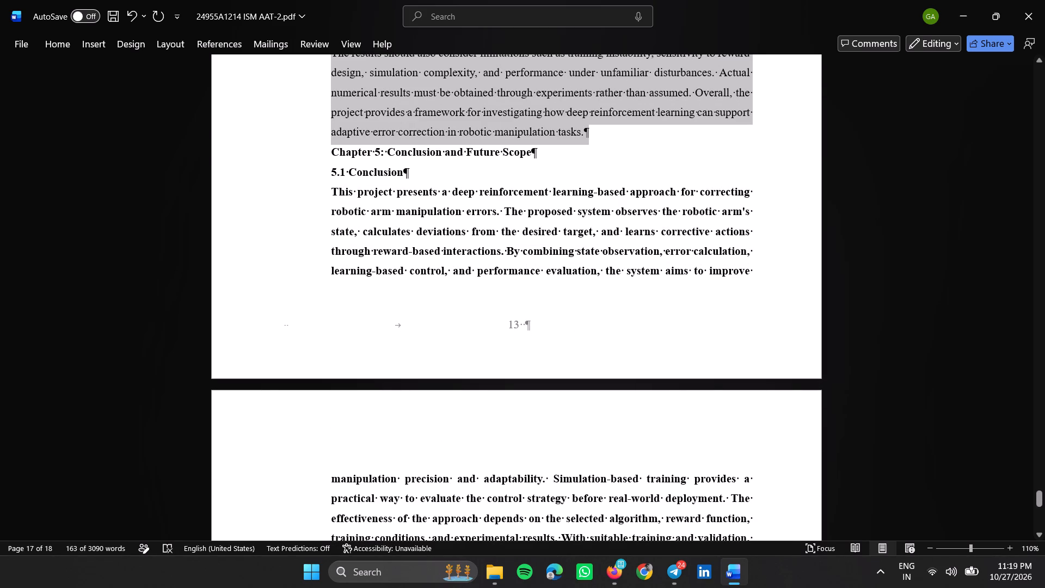
Insert seven blank lines after the last Chapter 4 paragraph so the Chapter 5 heading starts on a new page.
{"action": "left_click", "coordinate": [597, 152]}
{"action": "left_click", "coordinate": [634, 131]}
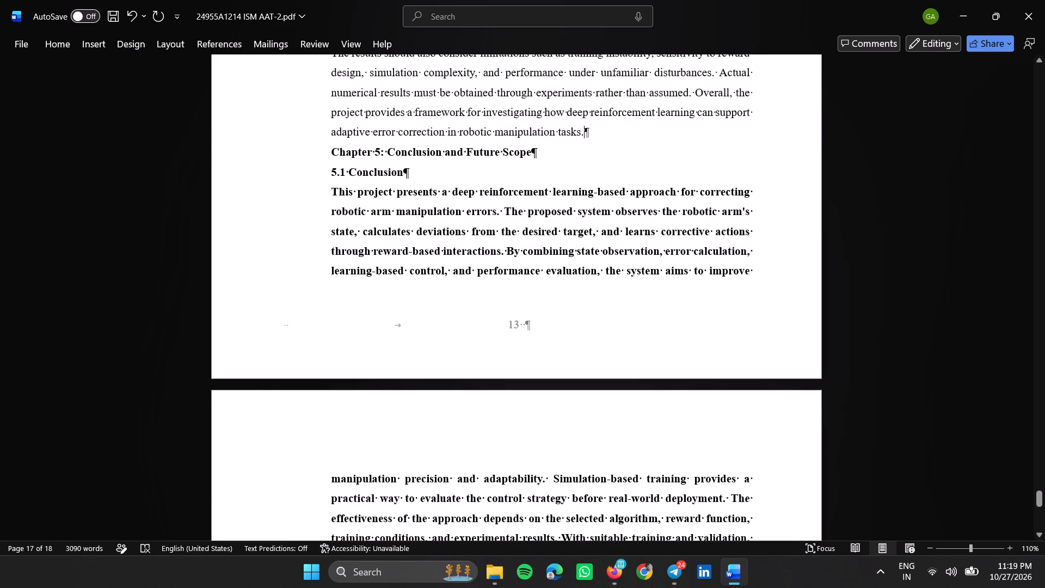
{"action": "key", "text": "Return"}
{"action": "key", "text": "Return"}
{"action": "key", "text": "Return"}
{"action": "key", "text": "Return"}
{"action": "key", "text": "Return"}
{"action": "key", "text": "Return"}
{"action": "key", "text": "Return"}
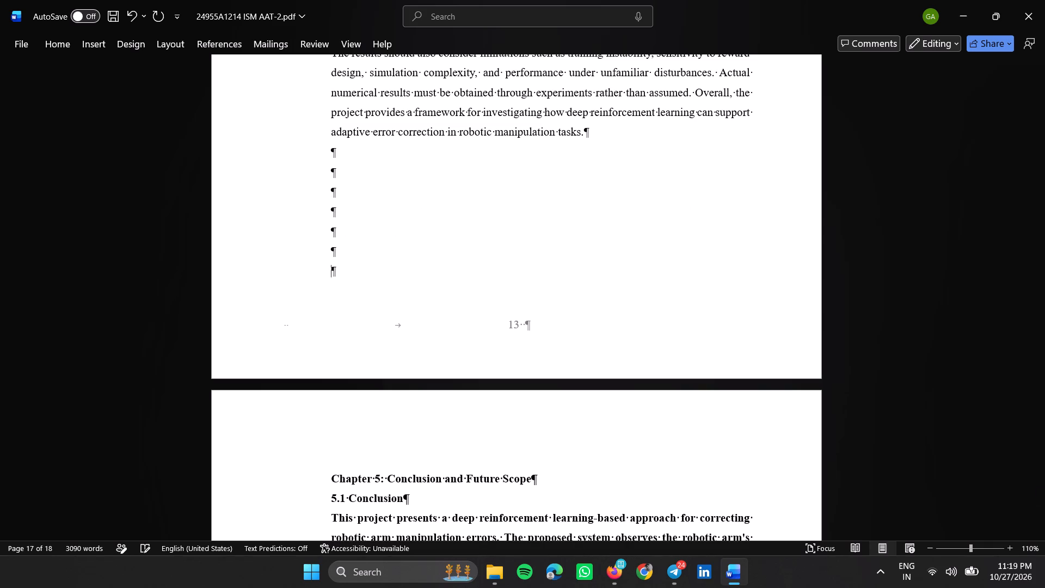
Move the "Chapter 5: Conclusion and Future Scope" heading toward the page centre with leading spaces.
{"action": "left_click", "coordinate": [327, 474]}
{"action": "key", "text": "space"}
{"action": "key", "text": "space"}
{"action": "key", "text": "space"}
{"action": "key", "text": "space"}
{"action": "key", "text": "space"}
{"action": "key", "text": "space"}
{"action": "key", "text": "space"}
{"action": "key", "text": "space"}
{"action": "key", "text": "space"}
{"action": "key", "text": "space"}
{"action": "key", "text": "space"}
{"action": "key", "text": "space"}
{"action": "key", "text": "space"}
{"action": "key", "text": "space"}
{"action": "key", "text": "space"}
{"action": "key", "text": "space"}
{"action": "key", "text": "space"}
{"action": "key", "text": "space"}
{"action": "key", "text": "space"}
{"action": "key", "text": "space"}
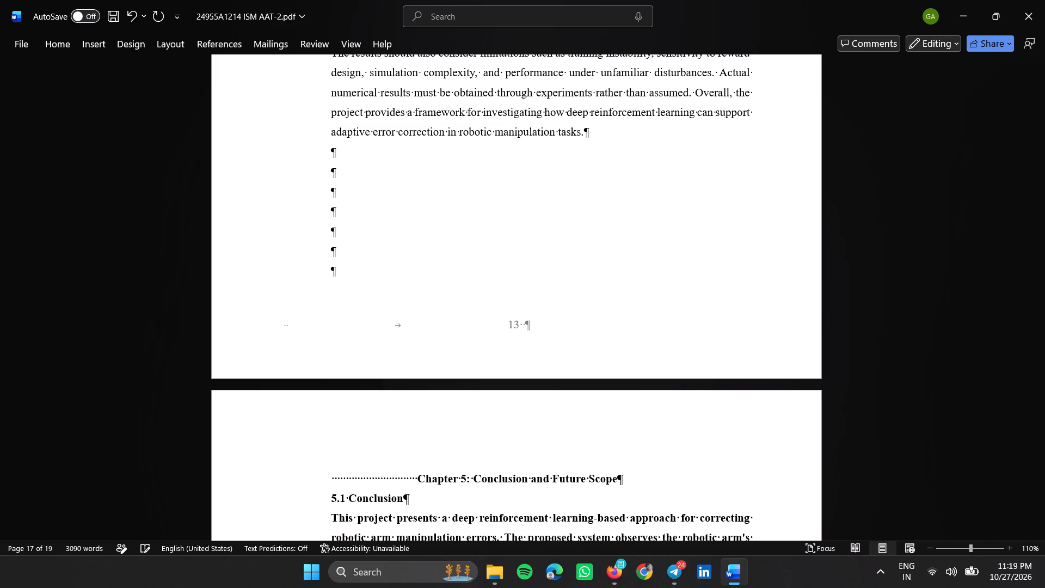
Add more leading spaces to shift the "Chapter 5: Conclusion and Future Scope" heading further toward the page centre.
{"action": "key", "text": "space"}
{"action": "key", "text": "space"}
Remove the bold formatting from the body paragraphs under 5.1 Conclusion and 5.2 Future Scope, keeping the subheadings bold.
{"action": "scroll", "coordinate": [327, 474], "scroll_direction": "down", "scroll_amount": 4}
{"action": "scroll", "coordinate": [316, 329], "scroll_direction": "up", "scroll_amount": 1}
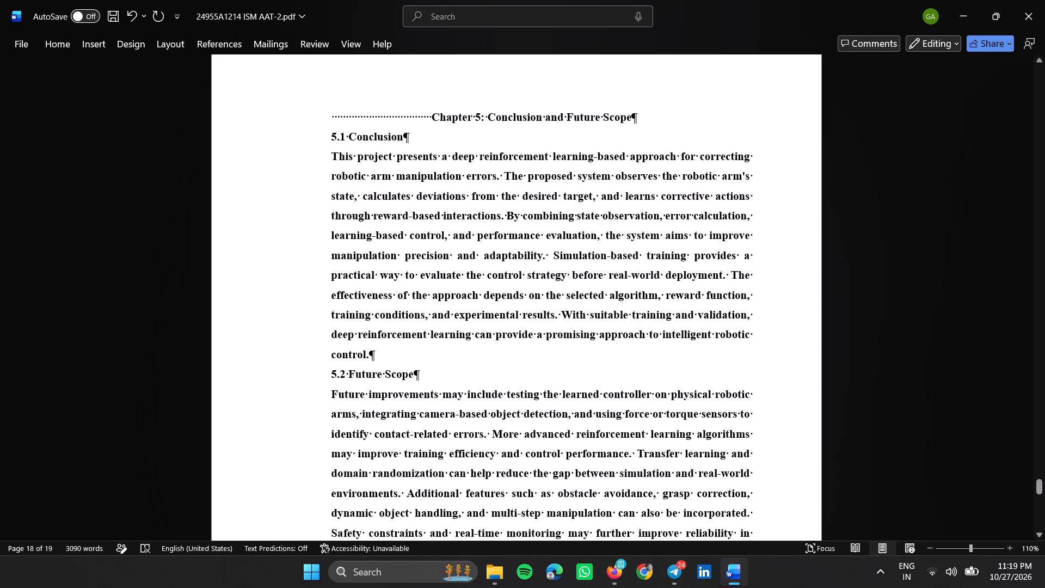
{"action": "left_click_drag", "start_coordinate": [334, 154], "coordinate": [375, 350]}
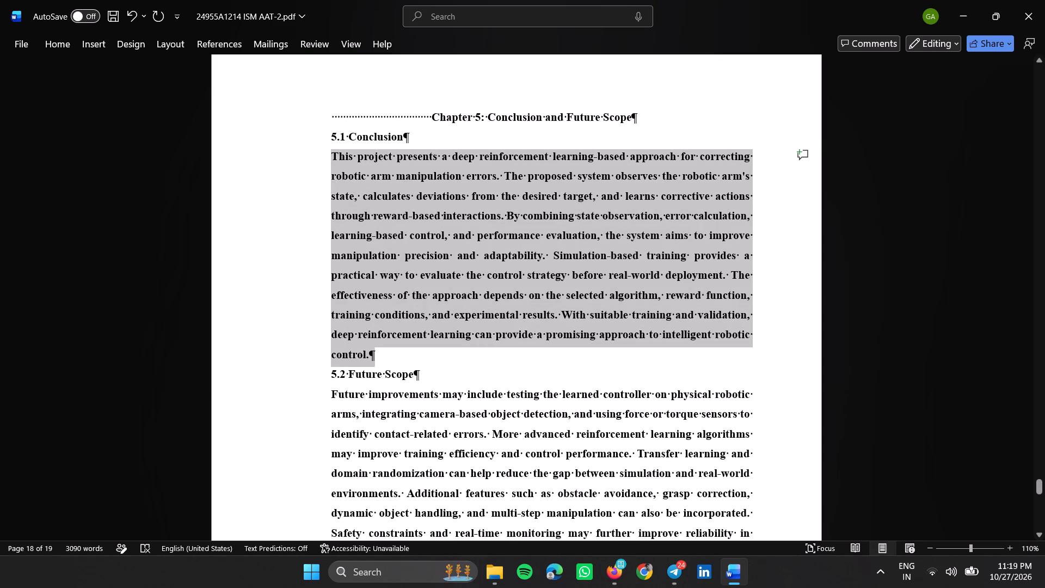
{"action": "left_click_drag", "start_coordinate": [375, 350], "coordinate": [374, 352]}
{"action": "key", "text": "ctrl+b"}
{"action": "scroll", "coordinate": [392, 430], "scroll_direction": "down", "scroll_amount": 1}
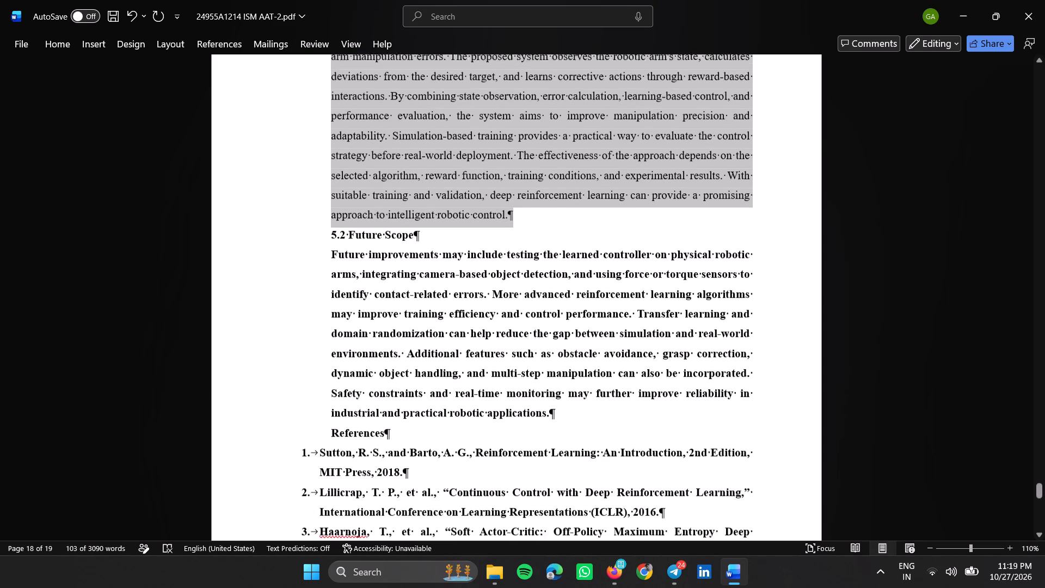
{"action": "scroll", "coordinate": [392, 430], "scroll_direction": "down", "scroll_amount": 1}
{"action": "left_click_drag", "start_coordinate": [330, 236], "coordinate": [588, 382]}
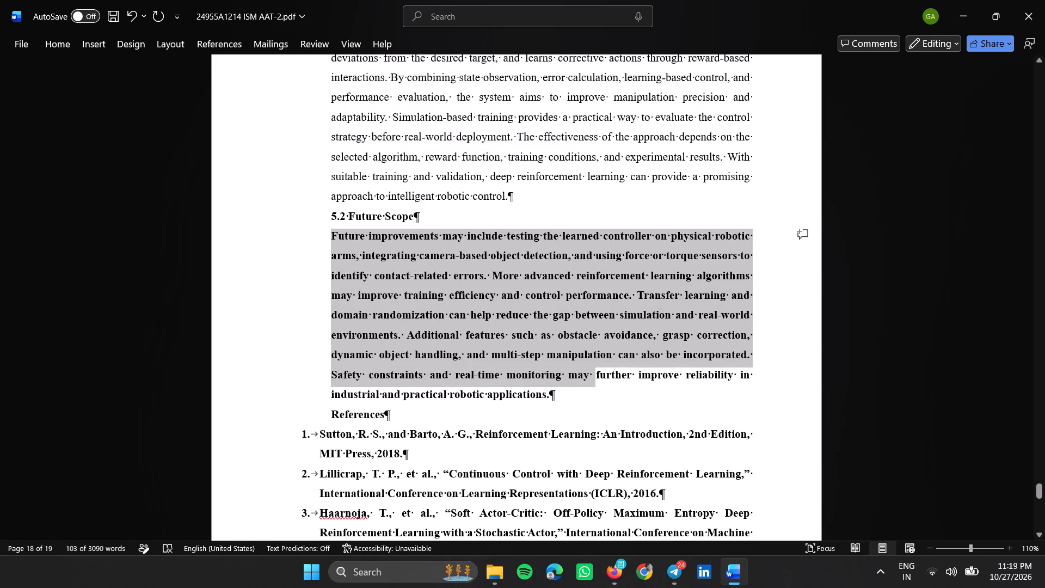
{"action": "left_click_drag", "start_coordinate": [588, 382], "coordinate": [579, 395]}
{"action": "key", "text": "ctrl+b"}
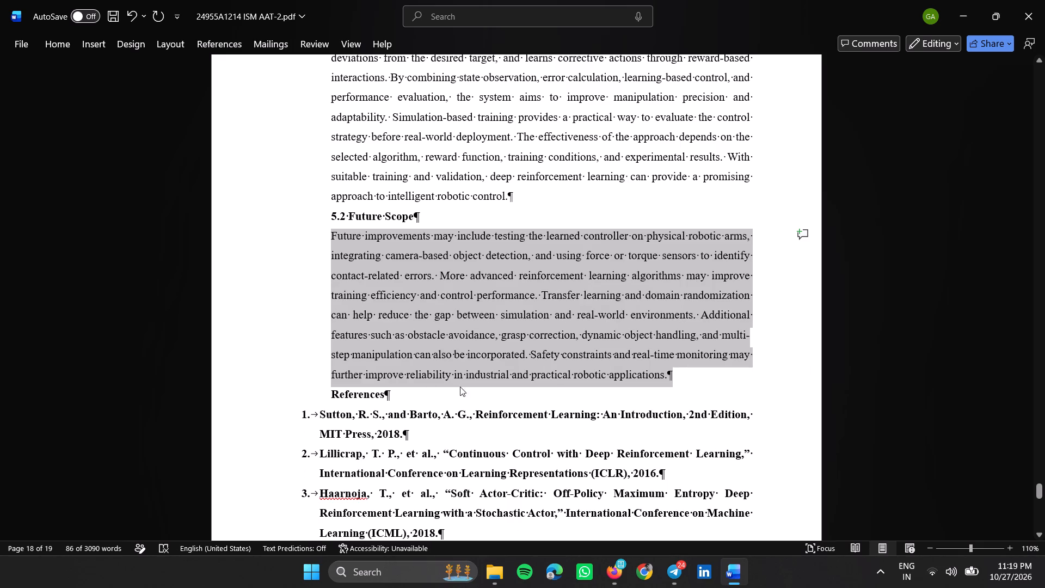
Insert ten blank lines after the 5.2 Future Scope paragraph so the References heading starts at the top of a new page.
{"action": "left_click", "coordinate": [711, 382]}
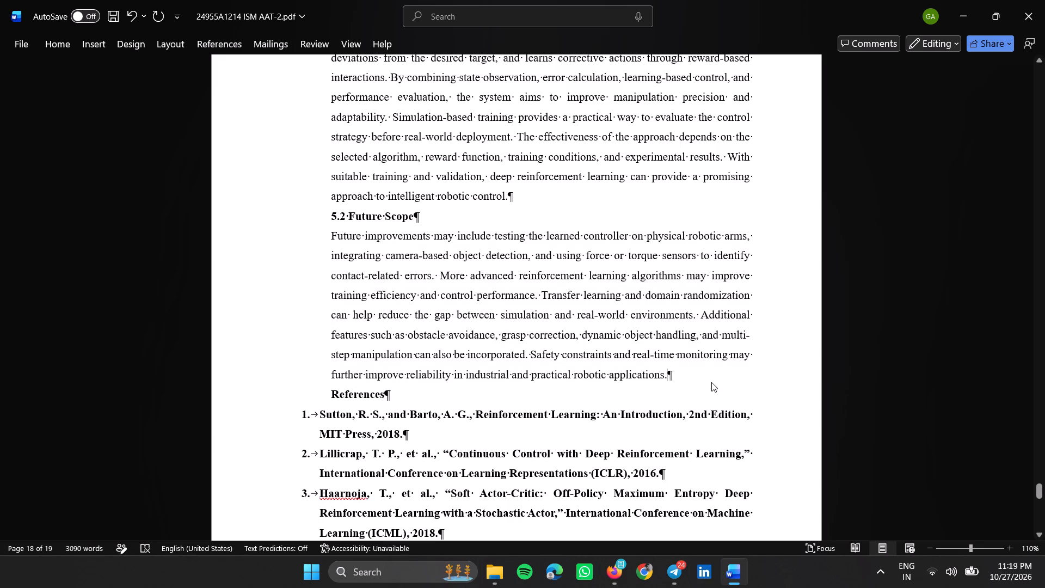
{"action": "key", "text": "Return"}
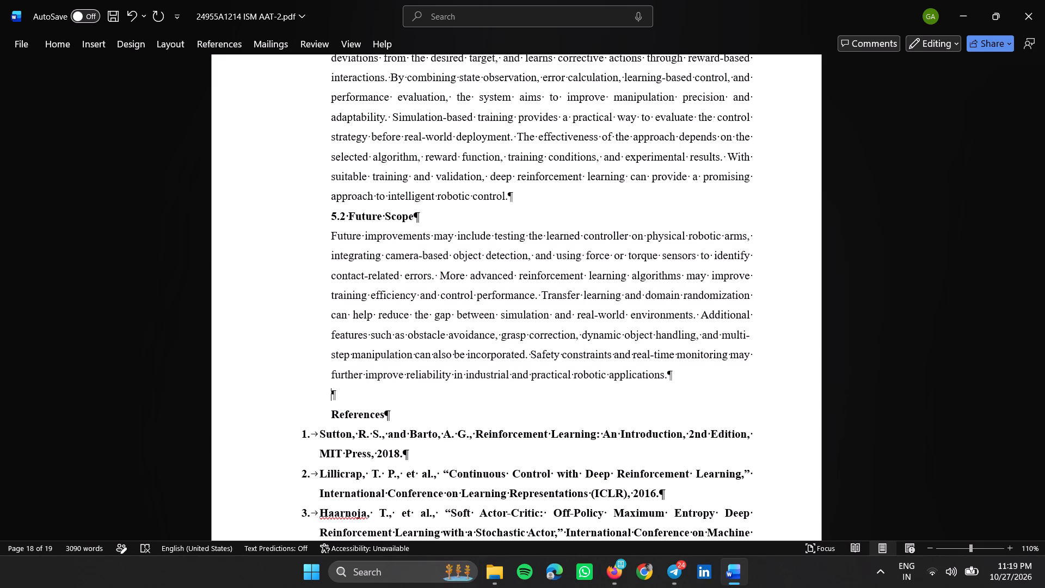
{"action": "key", "text": "Return"}
{"action": "key", "text": "Return"}
{"action": "key", "text": "Return"}
{"action": "key", "text": "Return"}
{"action": "key", "text": "Return"}
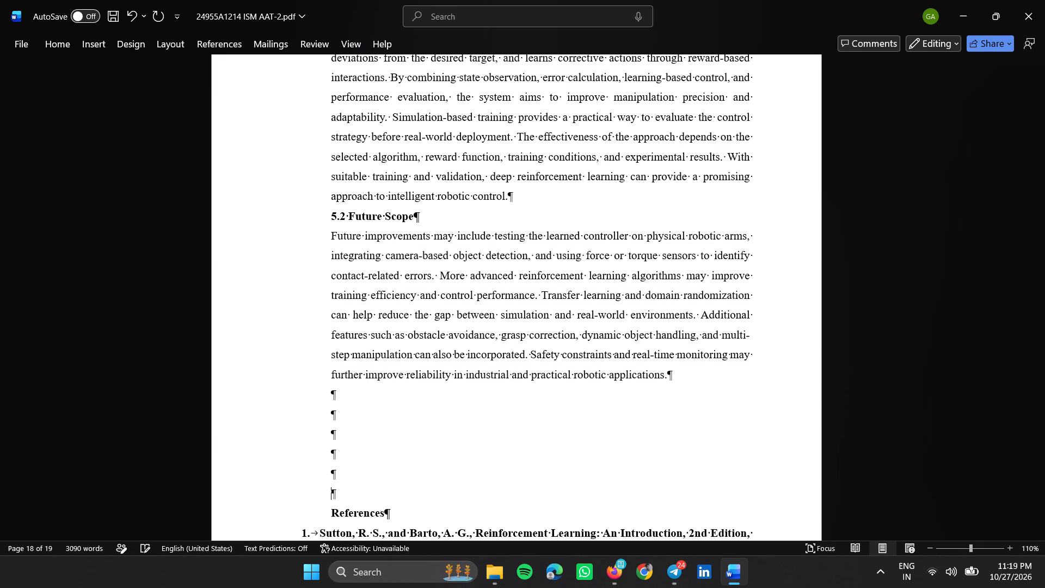
{"action": "key", "text": "Return"}
{"action": "key", "text": "Return"}
{"action": "key", "text": "Return"}
{"action": "key", "text": "Return"}
{"action": "key", "text": "Return"}
{"action": "scroll", "coordinate": [711, 382], "scroll_direction": "down", "scroll_amount": 1}
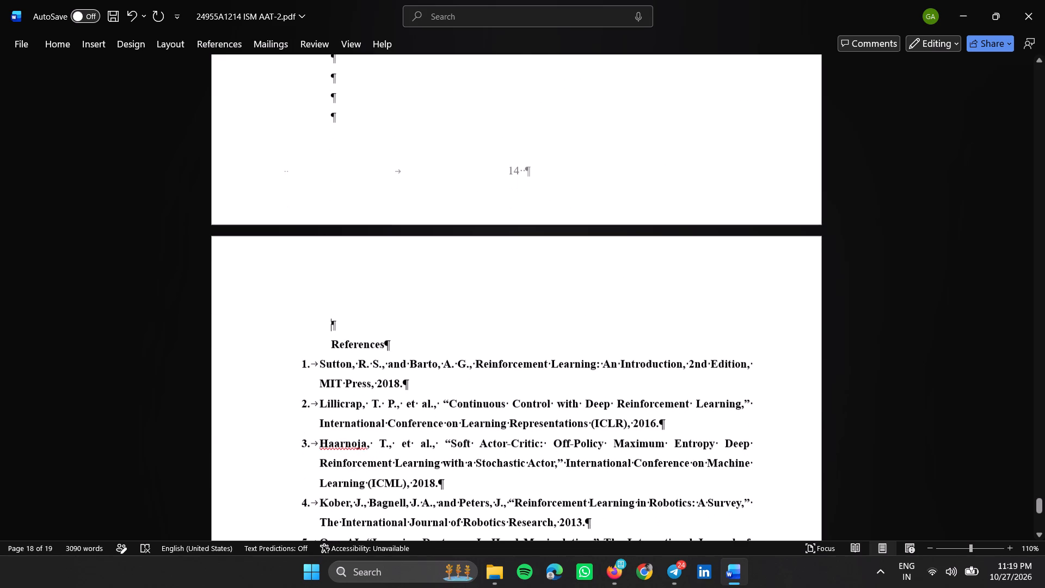
{"action": "key", "text": "BackSpace"}
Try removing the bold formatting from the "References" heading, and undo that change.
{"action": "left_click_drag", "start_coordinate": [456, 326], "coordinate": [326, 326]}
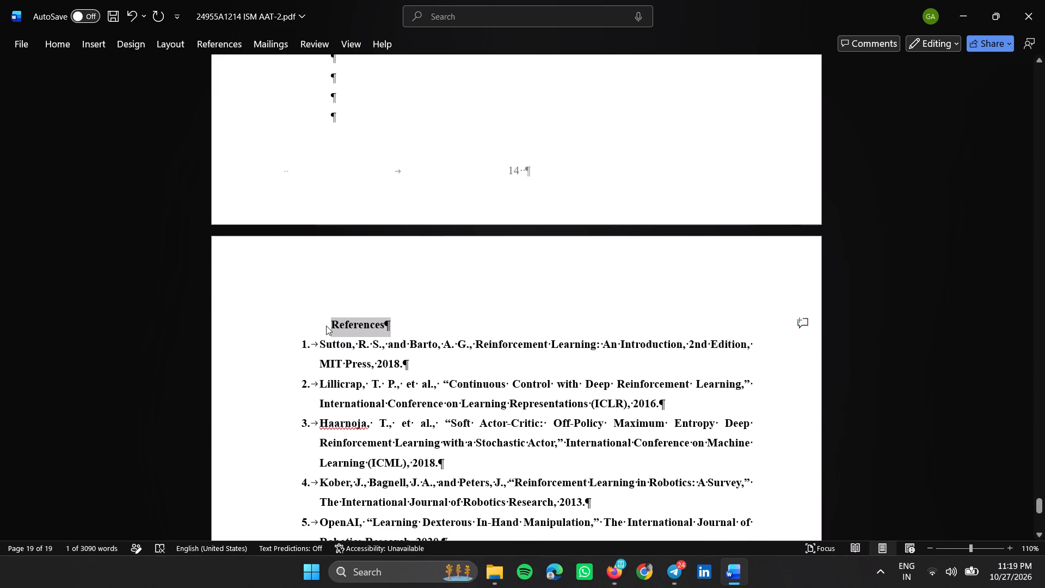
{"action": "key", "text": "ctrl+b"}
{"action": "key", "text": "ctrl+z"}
Move the "References" heading to about the page centre with leading spaces.
{"action": "left_click", "coordinate": [327, 324]}
{"action": "key", "text": "space"}
{"action": "key", "text": "space"}
{"action": "key", "text": "space"}
{"action": "key", "text": "space"}
{"action": "key", "text": "space"}
{"action": "key", "text": "space"}
{"action": "key", "text": "space"}
{"action": "key", "text": "space"}
{"action": "key", "text": "space"}
{"action": "key", "text": "space"}
{"action": "key", "text": "space"}
{"action": "key", "text": "space"}
{"action": "key", "text": "space"}
{"action": "key", "text": "space"}
{"action": "key", "text": "space"}
{"action": "key", "text": "space"}
{"action": "key", "text": "space"}
{"action": "key", "text": "space"}
{"action": "key", "text": "space"}
{"action": "key", "text": "space"}
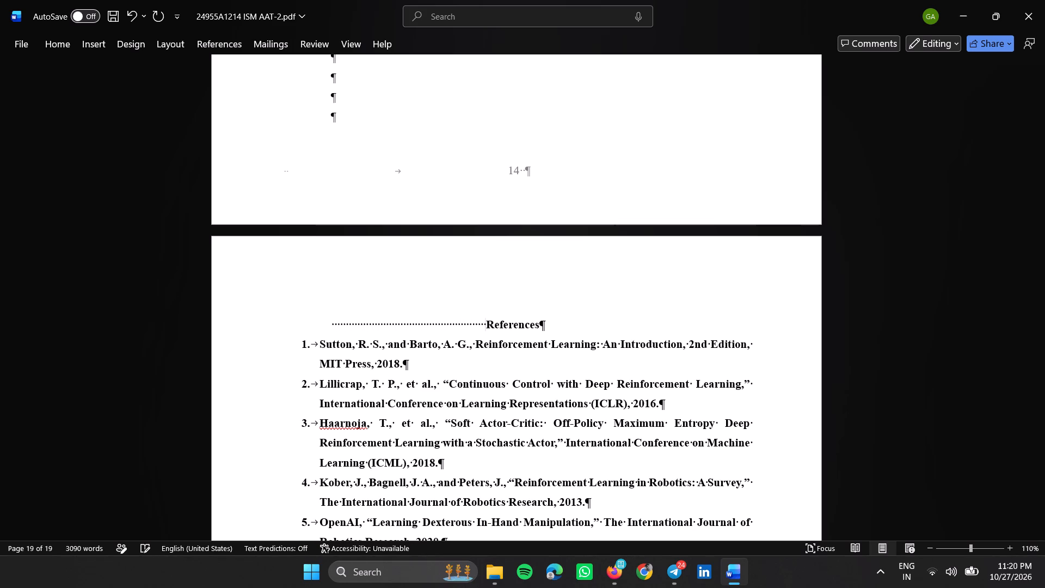
{"action": "key", "text": "BackSpace"}
{"action": "key", "text": "BackSpace"}
{"action": "key", "text": "BackSpace"}
{"action": "key", "text": "BackSpace"}
{"action": "key", "text": "BackSpace"}
{"action": "key", "text": "BackSpace"}
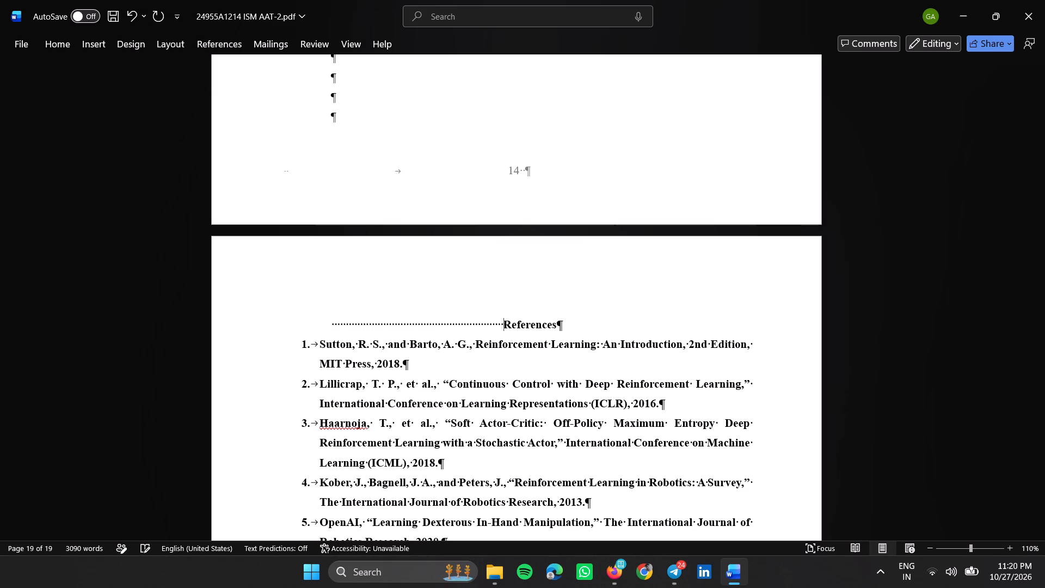
{"action": "key", "text": "BackSpace"}
{"action": "key", "text": "BackSpace"}
{"action": "key", "text": "BackSpace"}
Remove the bold formatting from all five numbered reference entries.
{"action": "scroll", "coordinate": [386, 373], "scroll_direction": "down", "scroll_amount": 1}
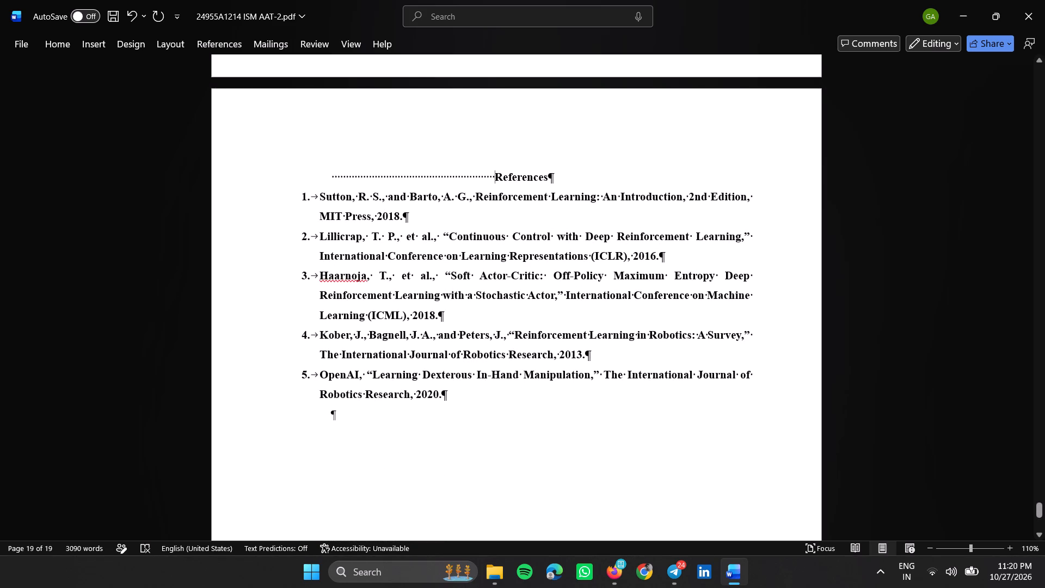
{"action": "left_click_drag", "start_coordinate": [483, 396], "coordinate": [317, 198]}
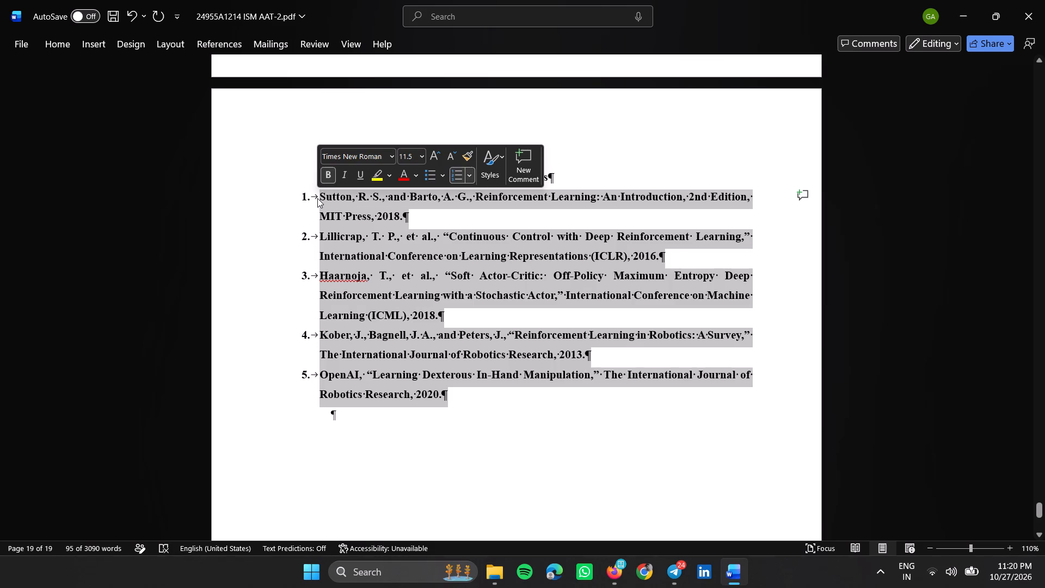
{"action": "key", "text": "ctrl+b"}
{"action": "left_click", "coordinate": [522, 405]}
Open the print preview and review the page layout from the contents page through the chapters to the References.
{"action": "scroll", "coordinate": [522, 405], "scroll_direction": "down", "scroll_amount": 5}
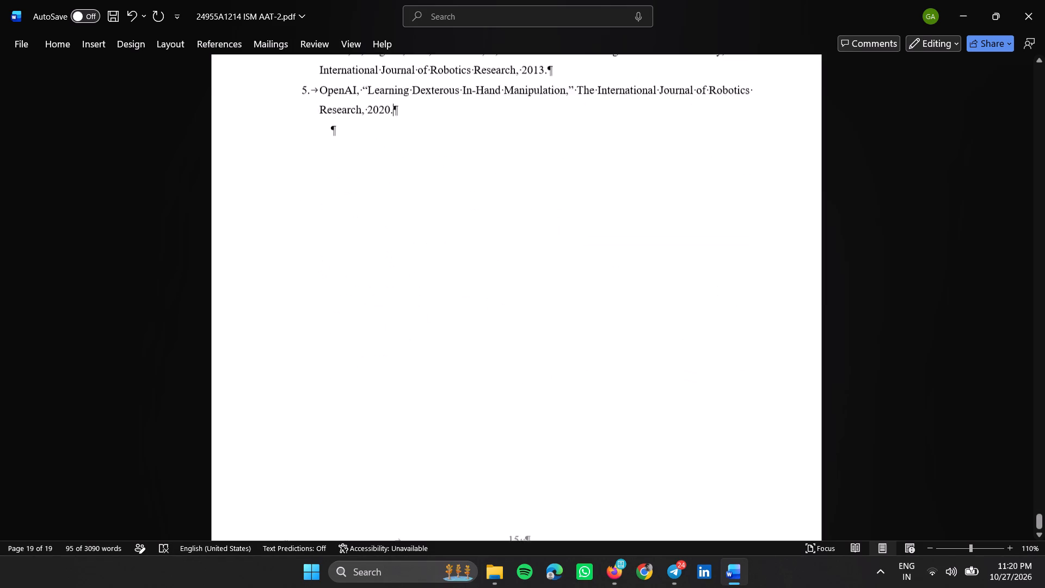
{"action": "scroll", "coordinate": [522, 405], "scroll_direction": "down", "scroll_amount": 3}
{"action": "key", "text": "ctrl+p"}
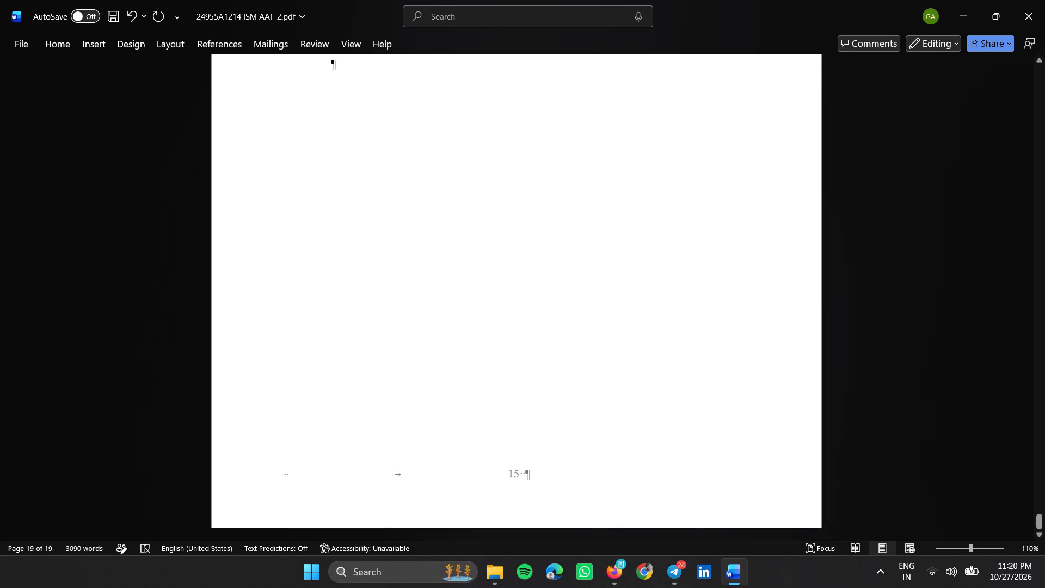
{"action": "left_click", "coordinate": [801, 385]}
{"action": "key", "text": "Up"}
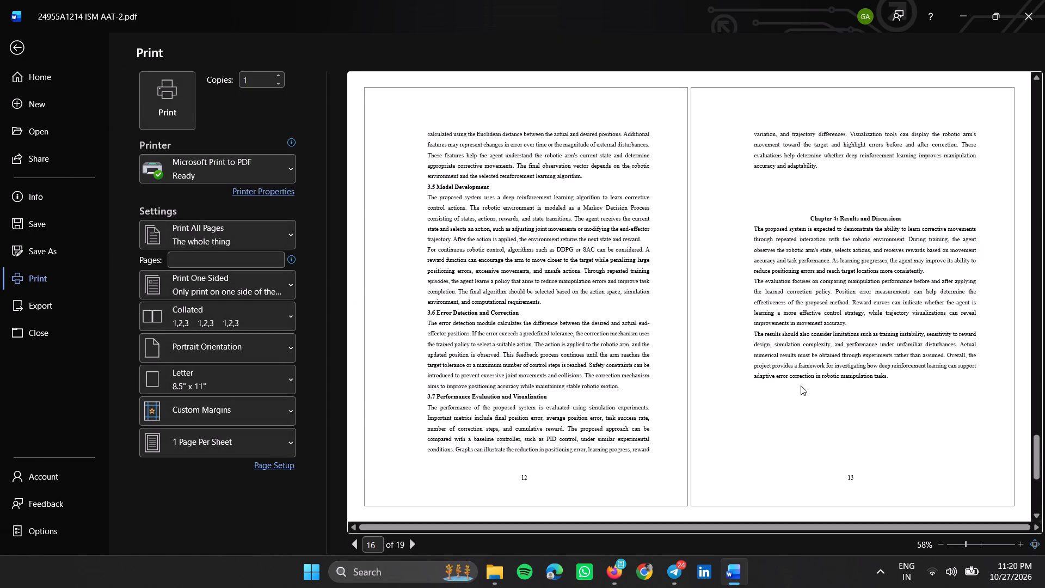
{"action": "key", "text": "Up"}
{"action": "key", "text": "Up"}
{"action": "key", "text": "Up"}
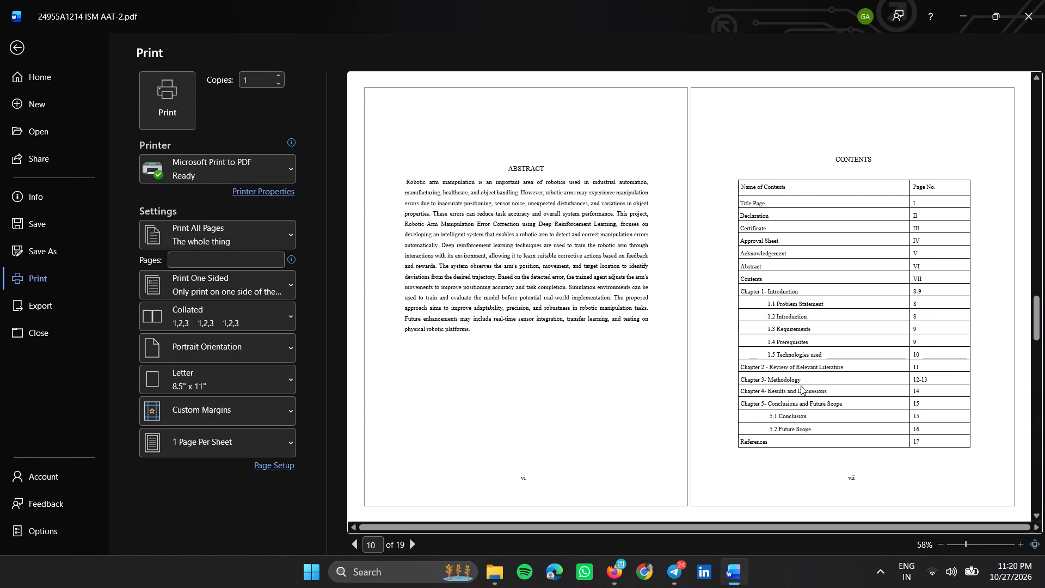
{"action": "key", "text": "Down"}
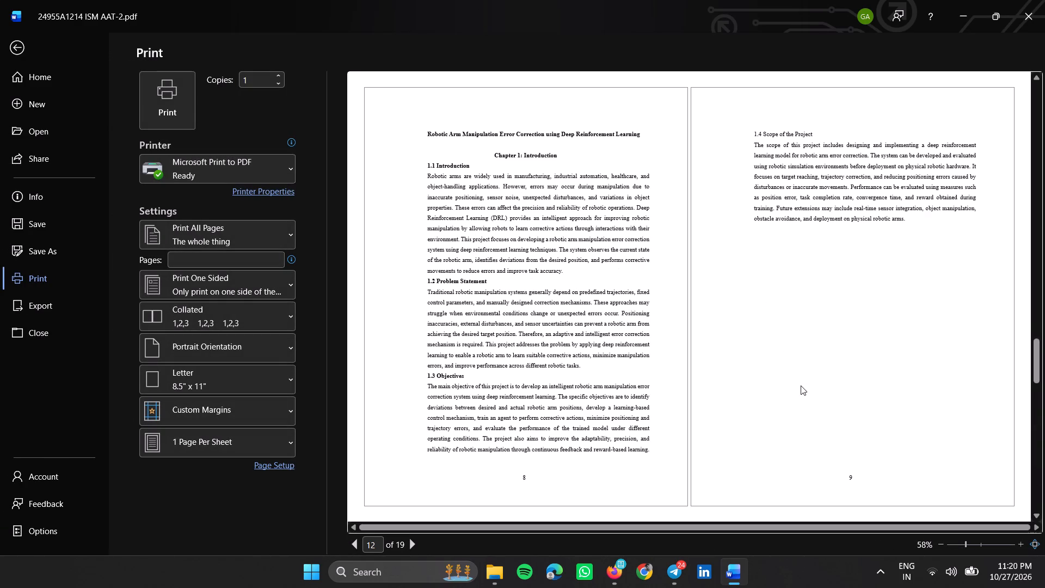
{"action": "key", "text": "Down"}
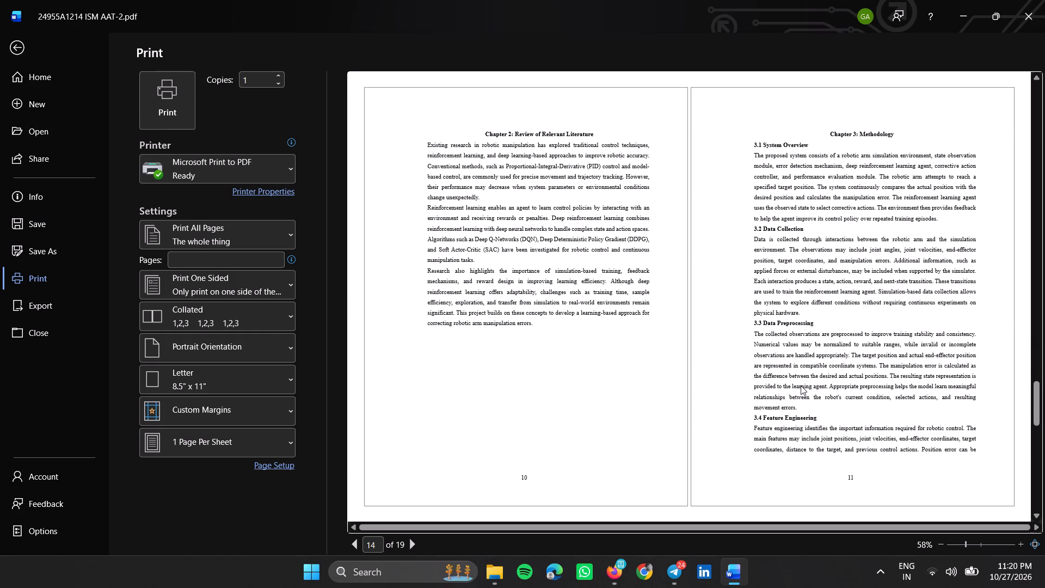
{"action": "key", "text": "Down"}
{"action": "key", "text": "Down"}
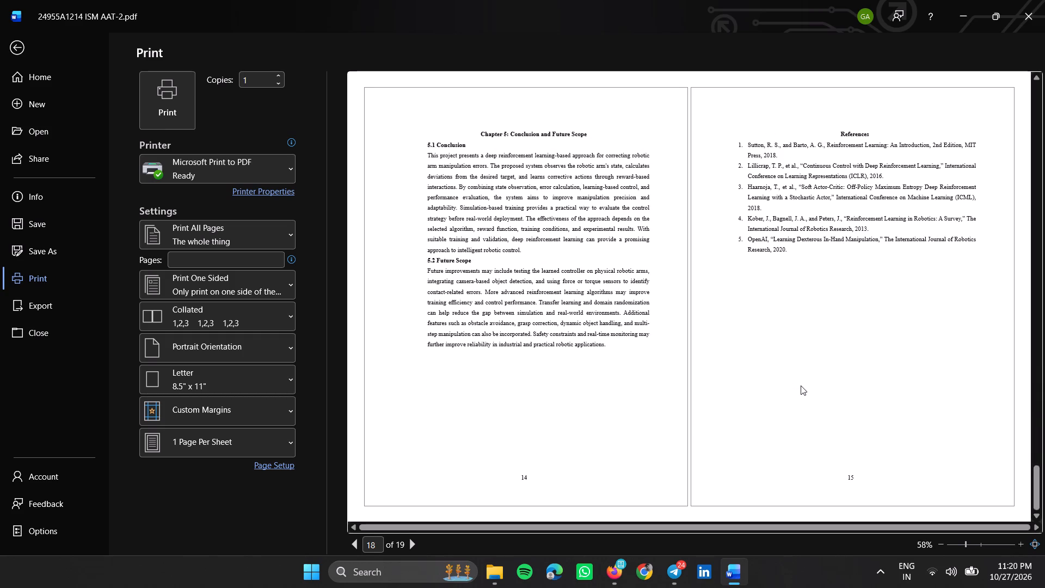
Review the print preview from the first page through the front matter to Chapter 1, and return to the document.
{"action": "key", "text": "Up"}
{"action": "key", "text": "Up"}
{"action": "key", "text": "Up"}
{"action": "key", "text": "Up"}
{"action": "key", "text": "Up"}
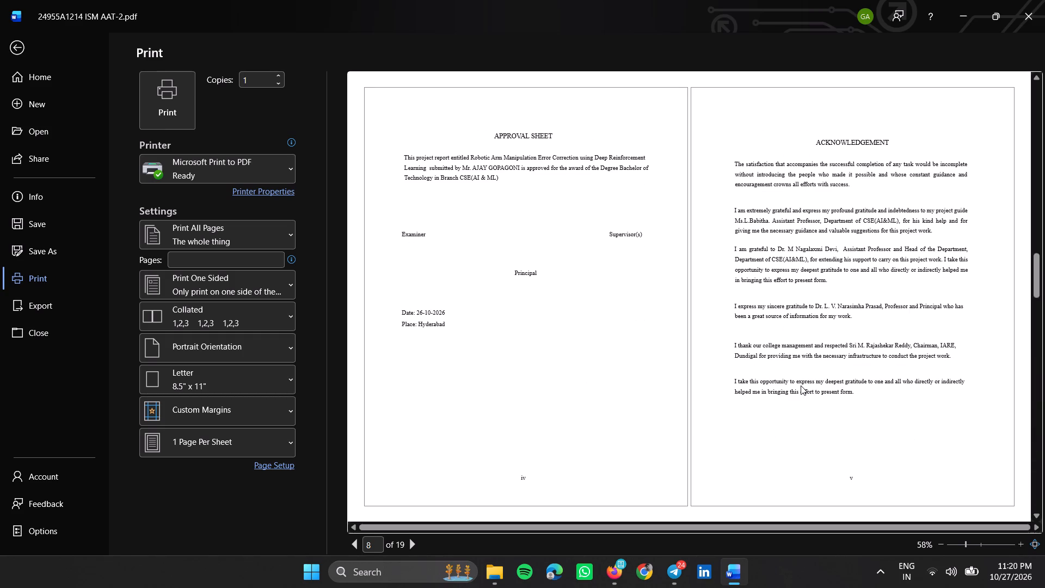
{"action": "key", "text": "Up"}
{"action": "key", "text": "Up"}
{"action": "key", "text": "Up"}
{"action": "key", "text": "Up"}
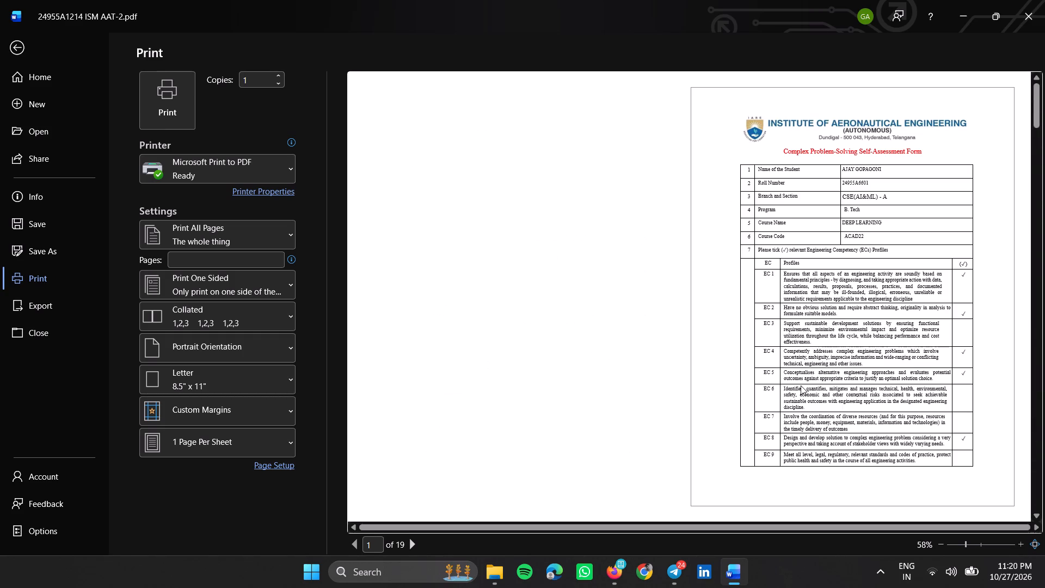
{"action": "key", "text": "Down"}
{"action": "key", "text": "Up"}
{"action": "key", "text": "Down"}
{"action": "key", "text": "Up"}
{"action": "key", "text": "Down"}
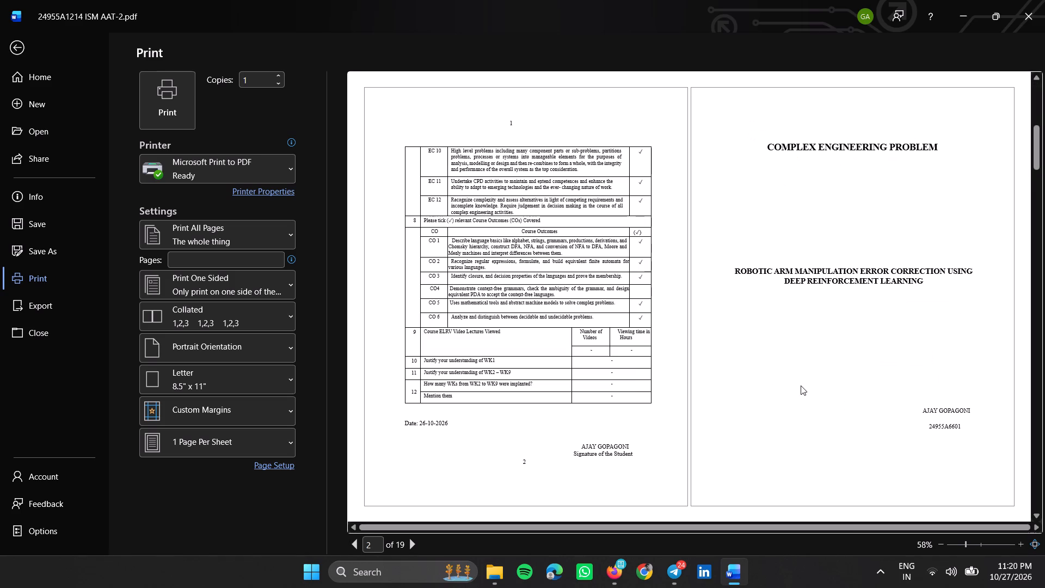
{"action": "key", "text": "Down"}
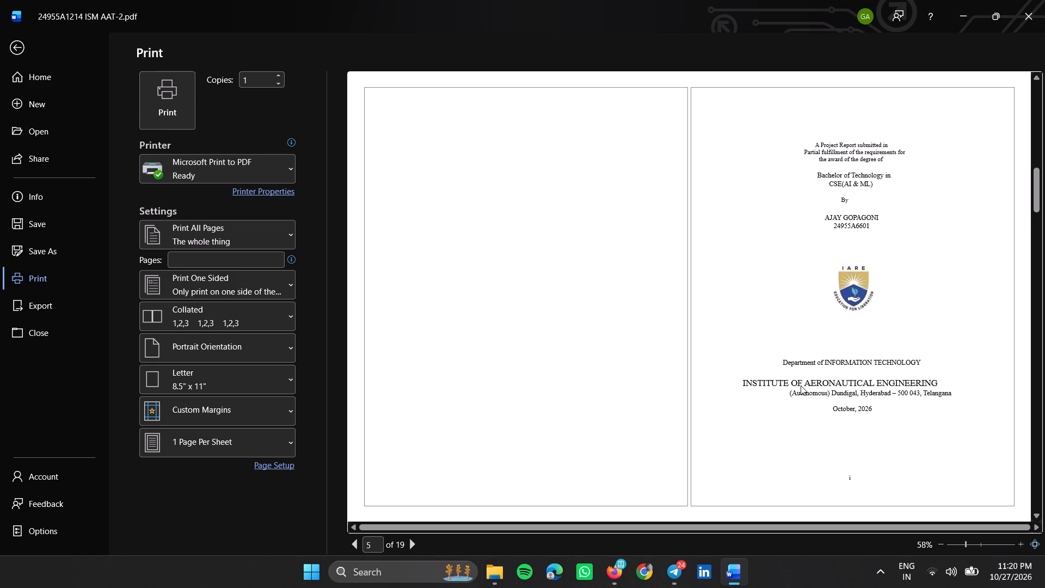
{"action": "key", "text": "Down"}
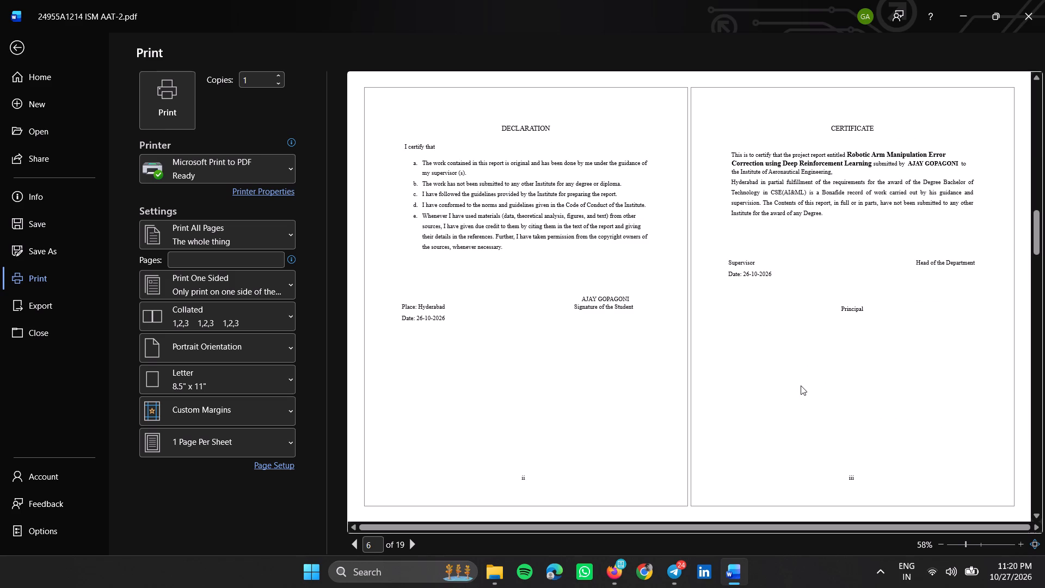
{"action": "key", "text": "Down"}
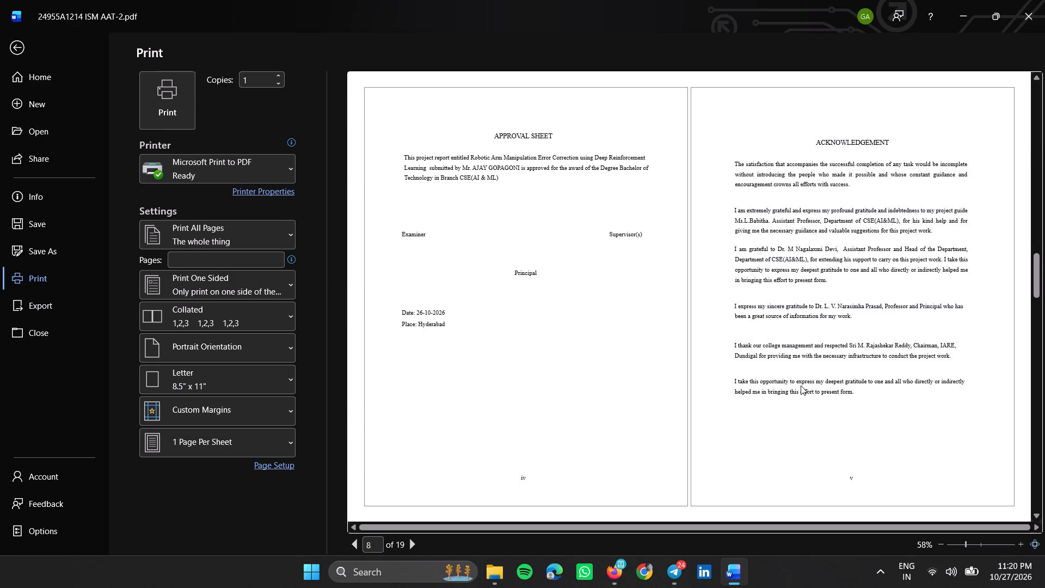
{"action": "key", "text": "Down"}
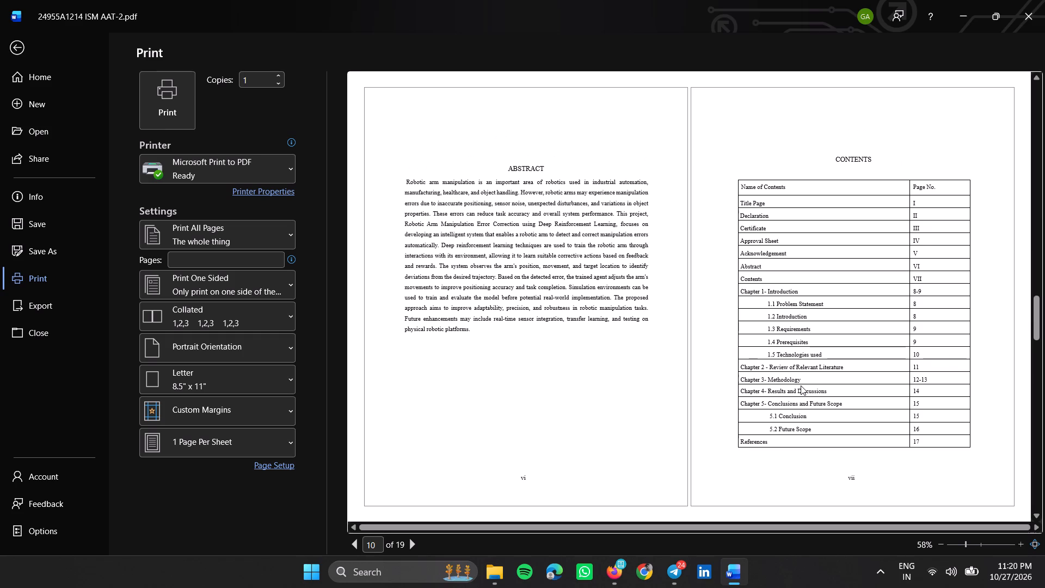
{"action": "key", "text": "Down"}
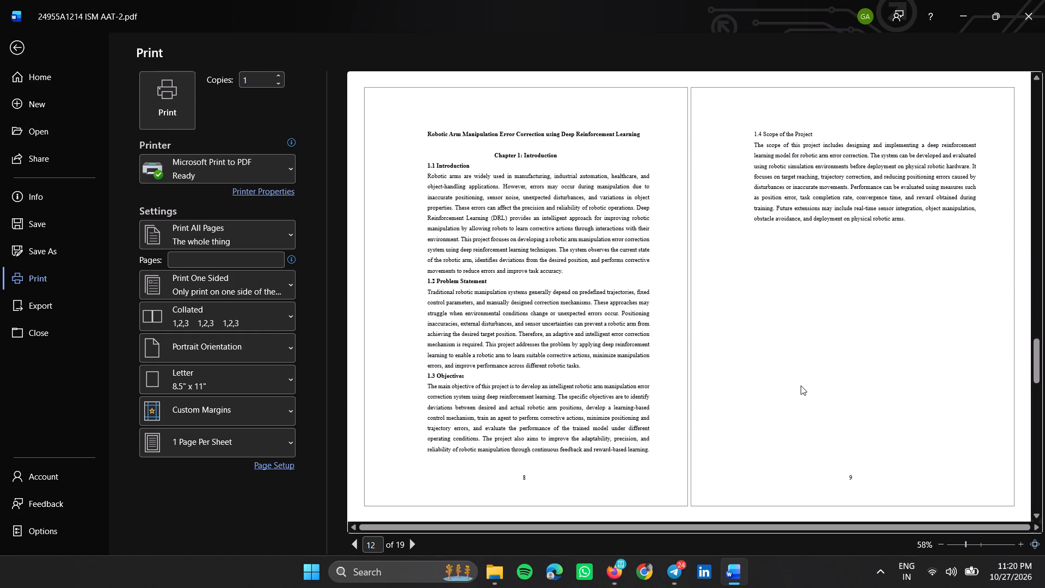
{"action": "key", "text": "Escape"}
Look over the preview around Chapter 1 and the competency tables on the document's first two pages.
{"action": "scroll", "coordinate": [808, 295], "scroll_direction": "down", "scroll_amount": 7}
{"action": "scroll", "coordinate": [808, 295], "scroll_direction": "up", "scroll_amount": 1}
{"action": "scroll", "coordinate": [808, 295], "scroll_direction": "down", "scroll_amount": 1}
{"action": "scroll", "coordinate": [808, 295], "scroll_direction": "up", "scroll_amount": 9}
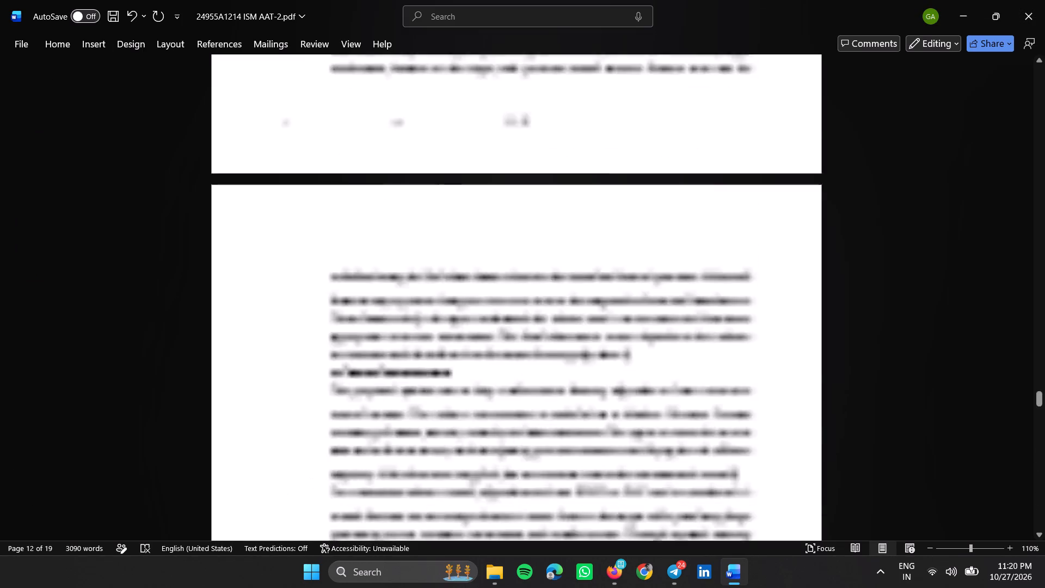
{"action": "scroll", "coordinate": [808, 295], "scroll_direction": "up", "scroll_amount": 9}
{"action": "scroll", "coordinate": [808, 295], "scroll_direction": "down", "scroll_amount": 5}
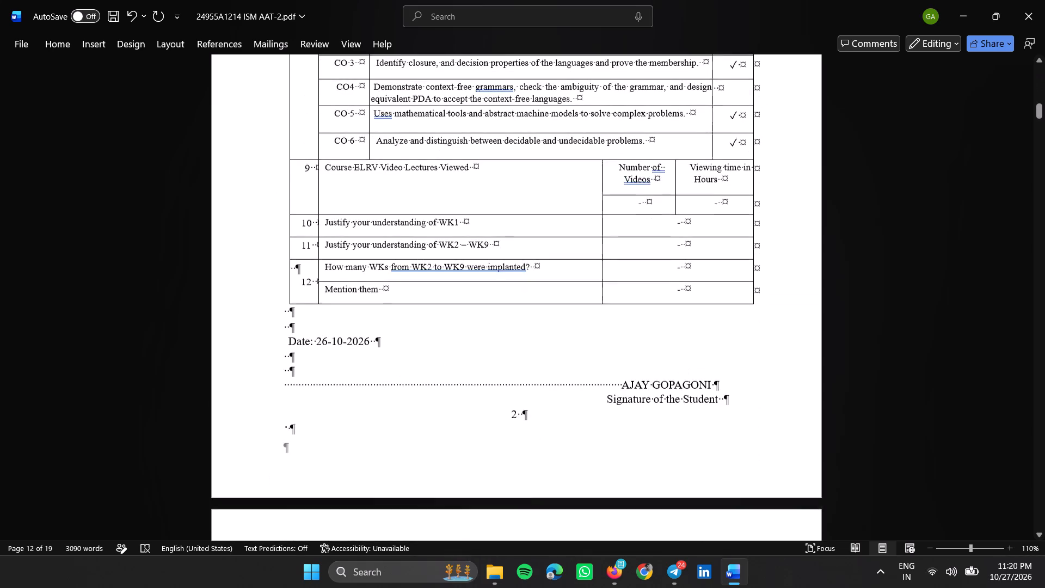
{"action": "scroll", "coordinate": [808, 295], "scroll_direction": "down", "scroll_amount": 2}
{"action": "scroll", "coordinate": [808, 295], "scroll_direction": "up", "scroll_amount": 3}
{"action": "scroll", "coordinate": [801, 392], "scroll_direction": "down", "scroll_amount": 1}
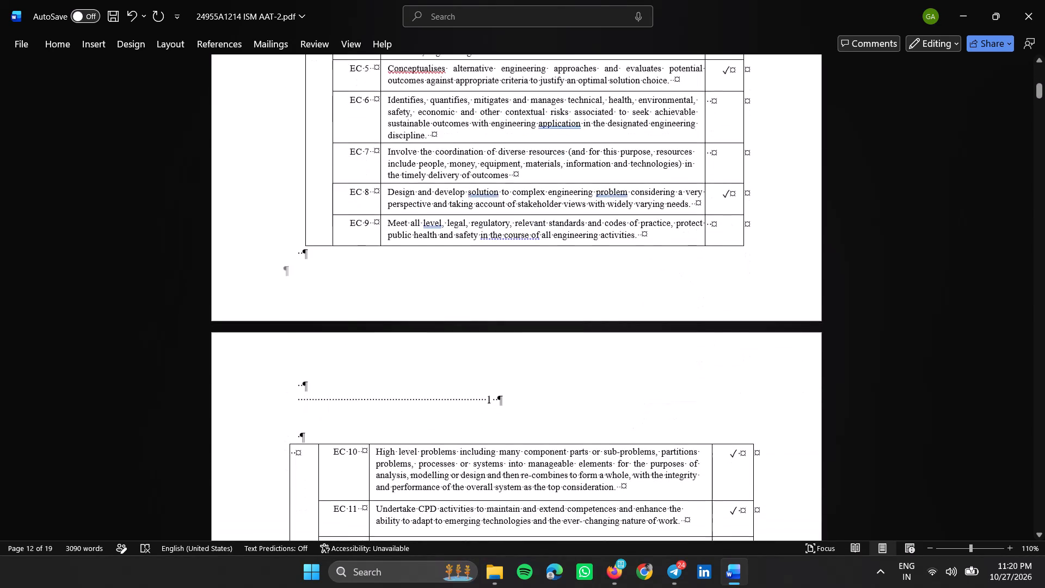
Delete the empty paragraph above the page number 1 line at the top of page 2.
{"action": "left_click", "coordinate": [468, 376]}
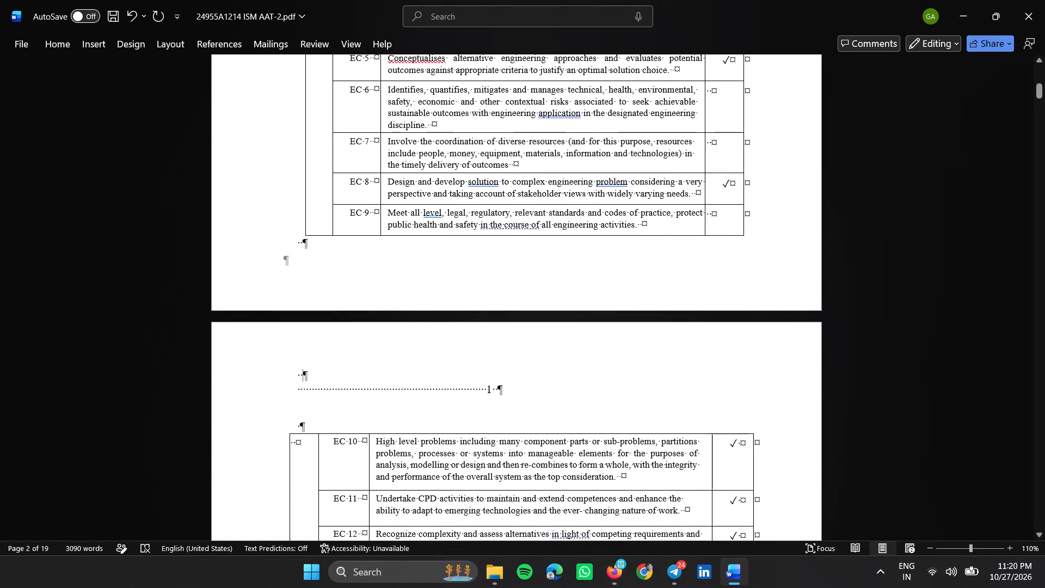
{"action": "key", "text": "Right"}
{"action": "key", "text": "Left"}
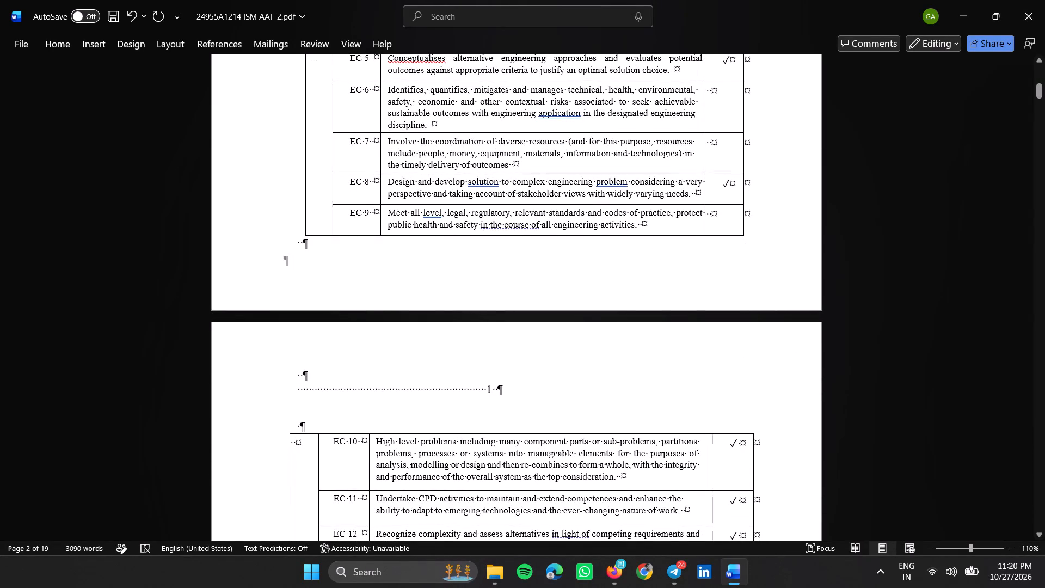
{"action": "key", "text": "Left"}
{"action": "key", "text": "Right"}
{"action": "key", "text": "Right"}
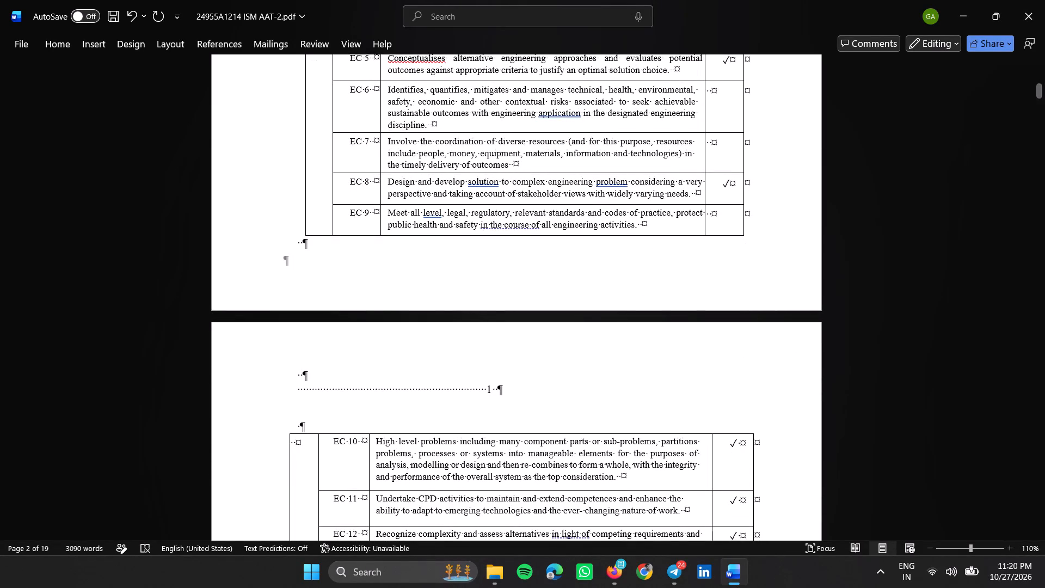
{"action": "key", "text": "BackSpace"}
{"action": "key", "text": "ctrl+z"}
{"action": "key", "text": "Up"}
{"action": "key", "text": "BackSpace"}
{"action": "key", "text": "BackSpace"}
{"action": "key", "text": "BackSpace"}
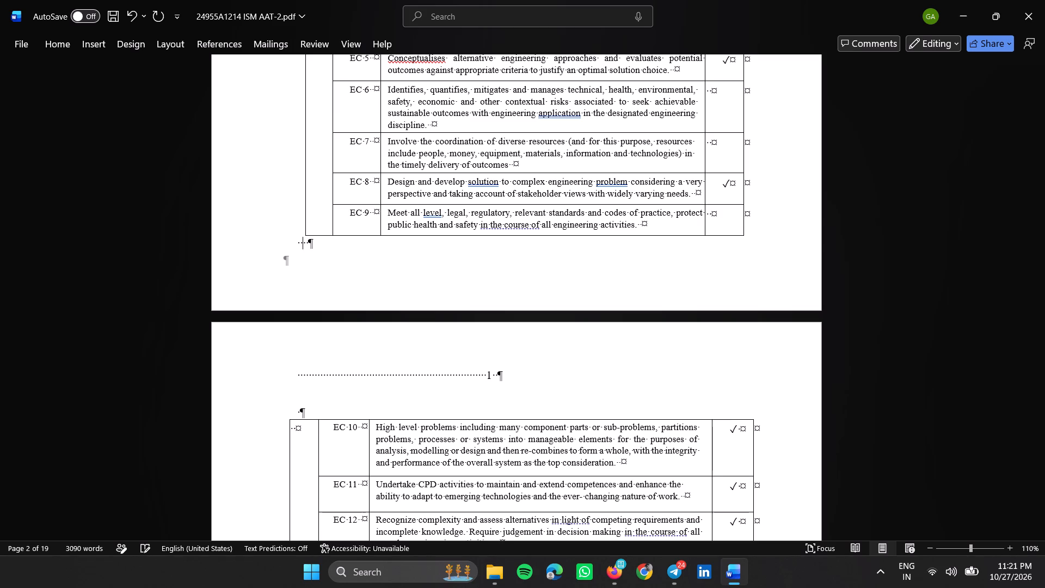
Remove the indent and stray spaces from the empty paragraph below the EC 9 row on page 1.
{"action": "key", "text": "BackSpace"}
{"action": "key", "text": "BackSpace"}
{"action": "key", "text": "BackSpace"}
{"action": "key", "text": "BackSpace"}
{"action": "key", "text": "BackSpace"}
{"action": "key", "text": "Right"}
{"action": "key", "text": "Right"}
{"action": "key", "text": "Right"}
{"action": "key", "text": "Left"}
{"action": "key", "text": "BackSpace"}
{"action": "key", "text": "BackSpace"}
{"action": "key", "text": "BackSpace"}
{"action": "key", "text": "BackSpace"}
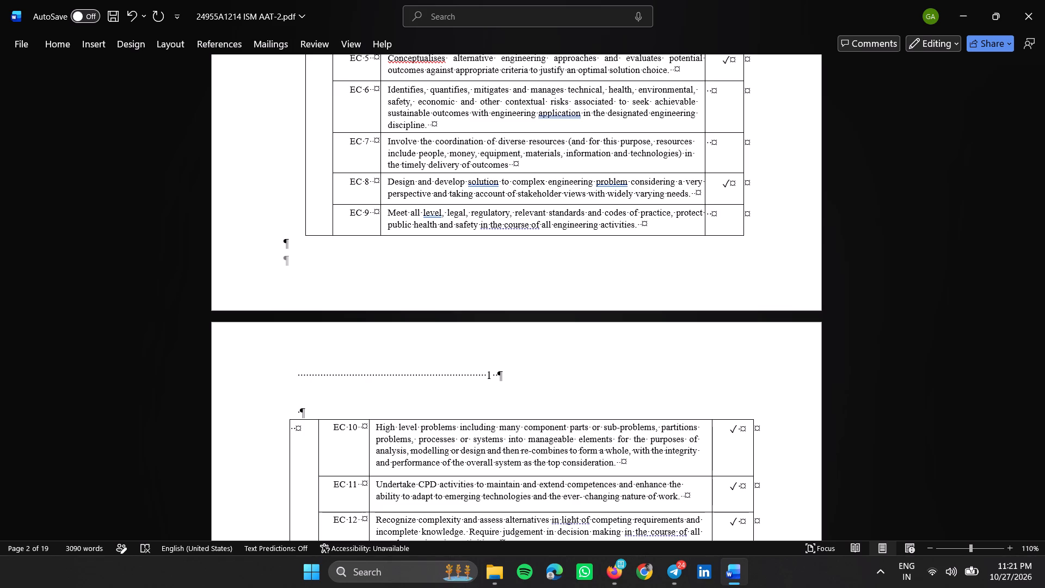
Resize the page 1 engineering competency table to reduce its height so the page number 1 line fits beneath it.
{"action": "left_click_drag", "start_coordinate": [748, 238], "coordinate": [745, 218]}
{"action": "scroll", "coordinate": [731, 324], "scroll_direction": "down", "scroll_amount": 1}
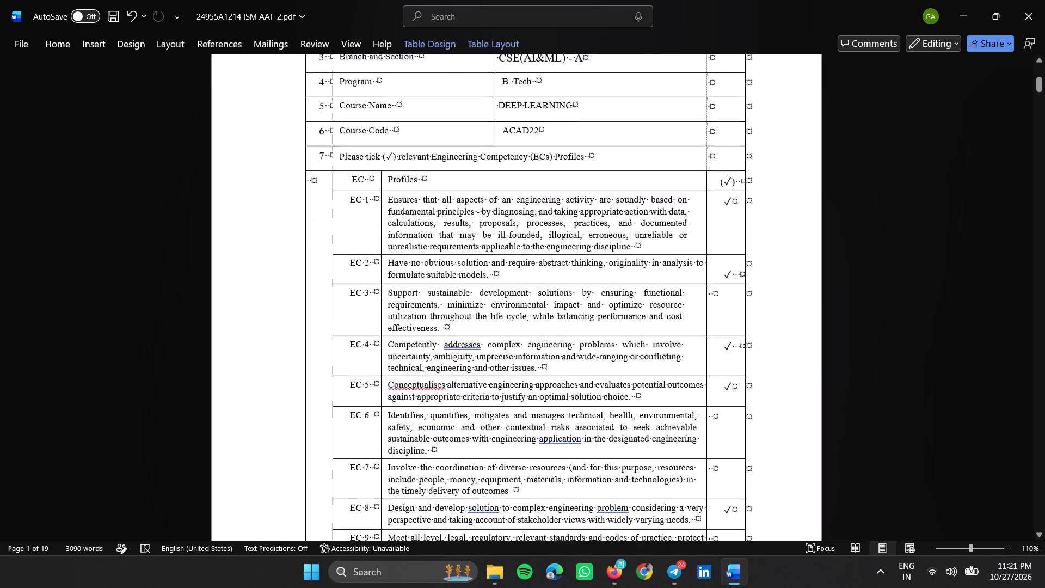
{"action": "scroll", "coordinate": [731, 324], "scroll_direction": "down", "scroll_amount": 1}
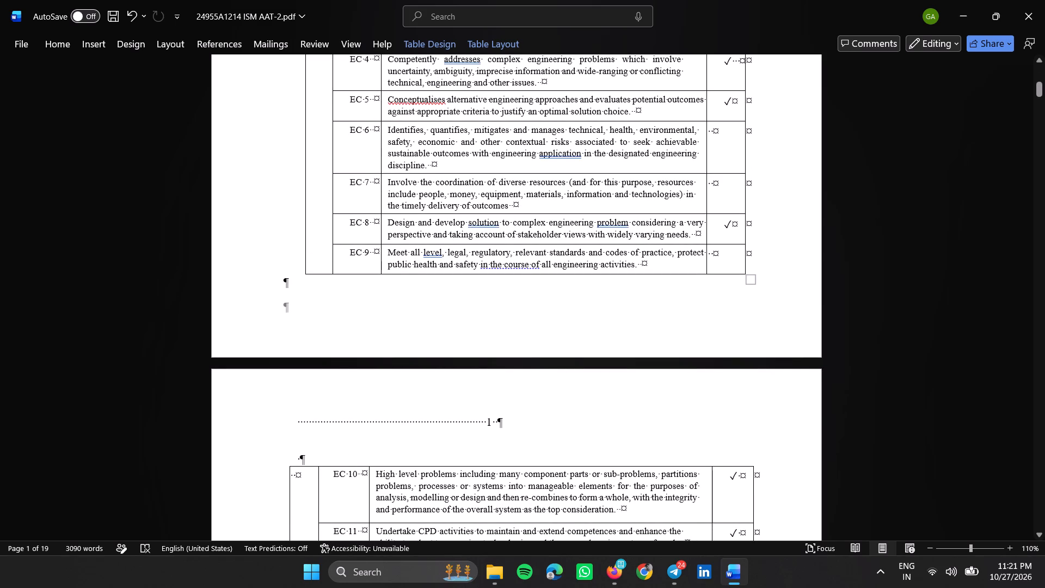
{"action": "left_click_drag", "start_coordinate": [748, 278], "coordinate": [749, 249]}
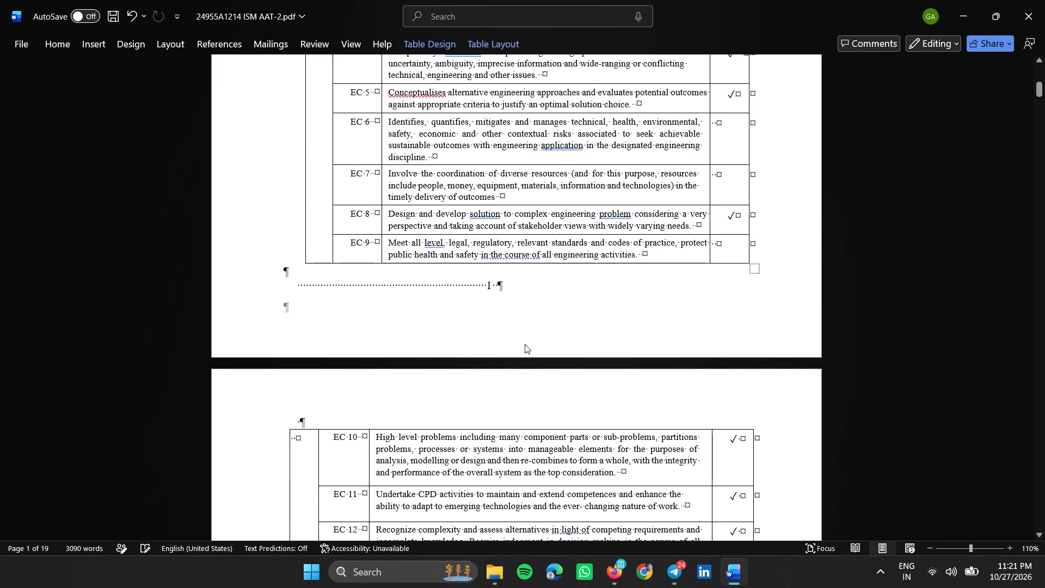
Check the front matter layout from the second competency page through the title page, Declaration and Certificate to the Approval Sheet.
{"action": "scroll", "coordinate": [525, 344], "scroll_direction": "down", "scroll_amount": 3}
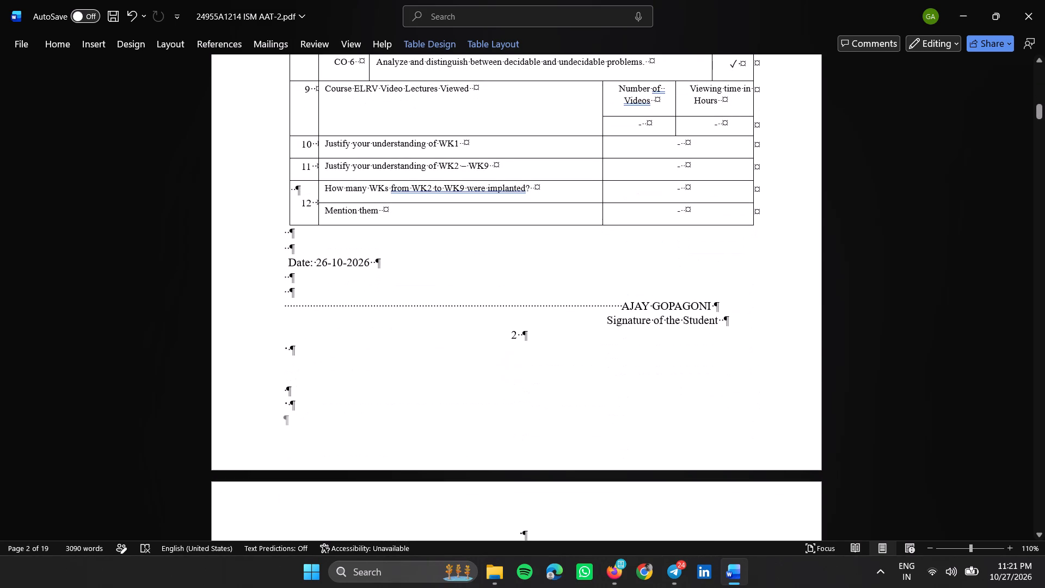
{"action": "scroll", "coordinate": [525, 344], "scroll_direction": "down", "scroll_amount": 4}
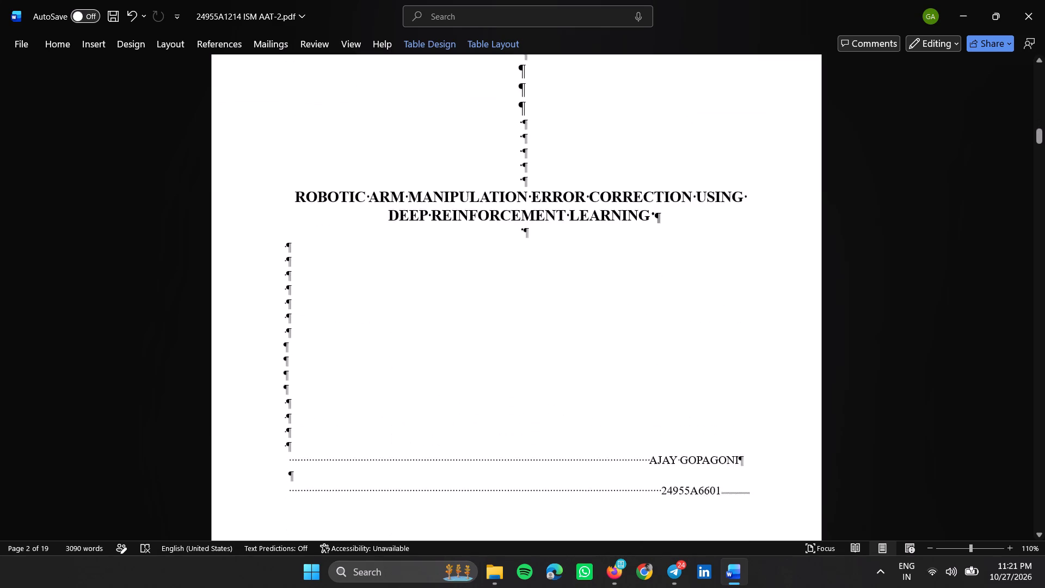
{"action": "scroll", "coordinate": [525, 344], "scroll_direction": "down", "scroll_amount": 6}
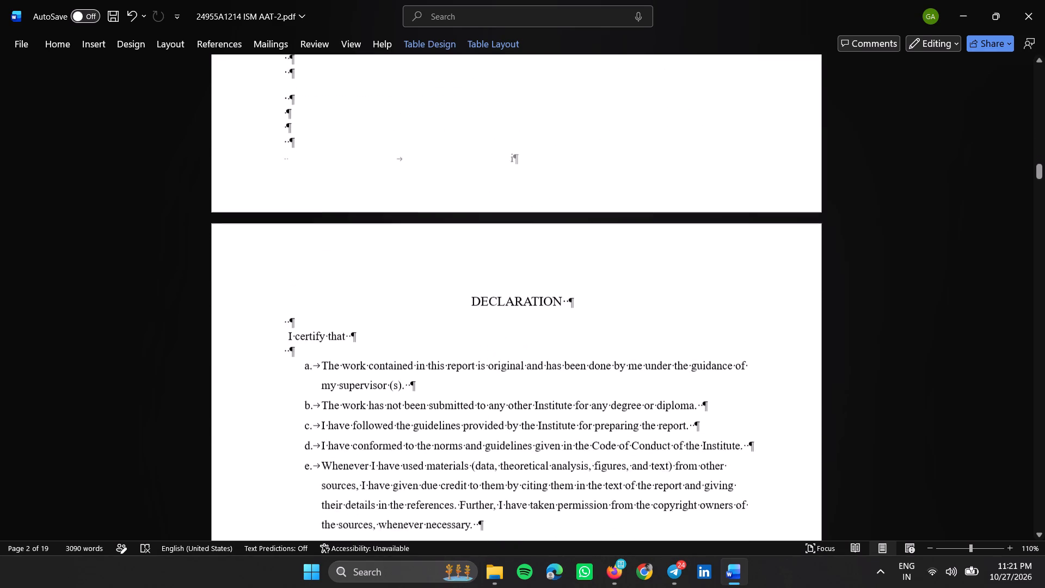
{"action": "scroll", "coordinate": [525, 344], "scroll_direction": "down", "scroll_amount": 6}
{"action": "scroll", "coordinate": [525, 344], "scroll_direction": "up", "scroll_amount": 2}
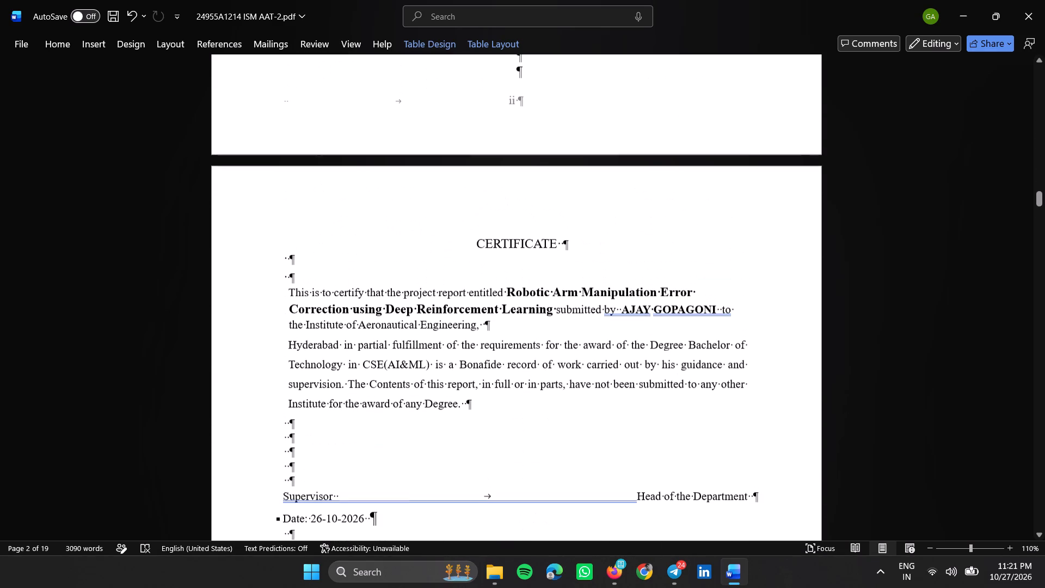
{"action": "scroll", "coordinate": [525, 344], "scroll_direction": "down", "scroll_amount": 4}
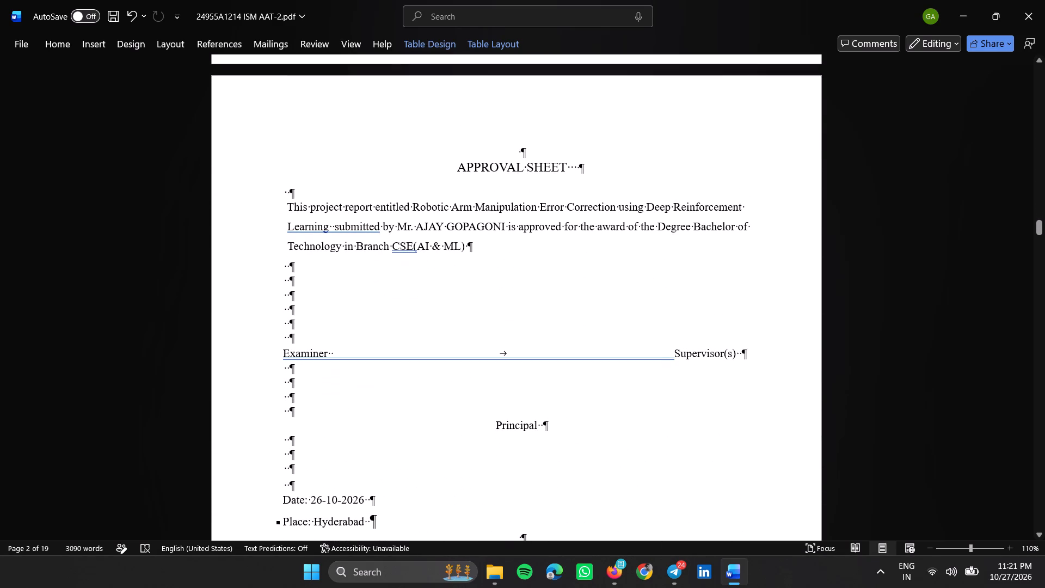
Delete the empty paragraph above the APPROVAL SHEET heading, keeping the heading centred.
{"action": "left_click", "coordinate": [478, 123]}
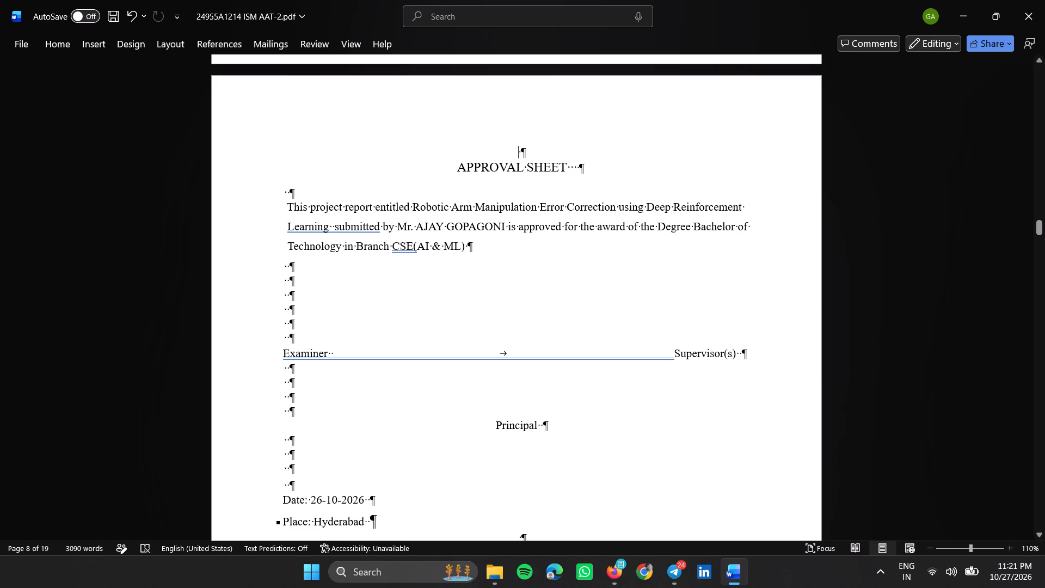
{"action": "left_click", "coordinate": [528, 148]}
{"action": "key", "text": "BackSpace"}
{"action": "key", "text": "BackSpace"}
{"action": "key", "text": "BackSpace"}
{"action": "key", "text": "BackSpace"}
{"action": "key", "text": "Right"}
{"action": "key", "text": "BackSpace"}
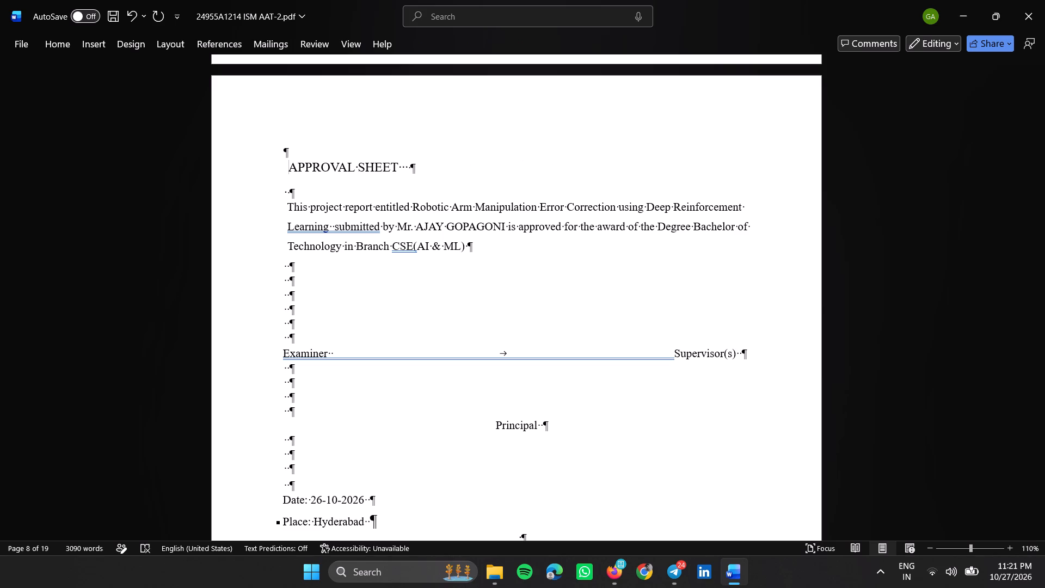
{"action": "key", "text": "ctrl+z"}
{"action": "key", "text": "ctrl+z"}
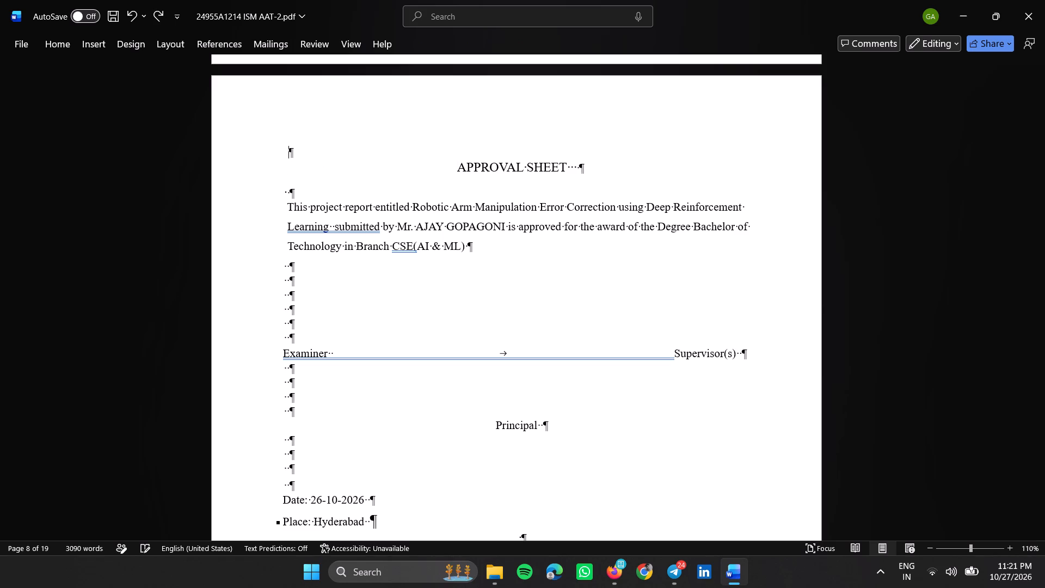
{"action": "key", "text": "BackSpace"}
{"action": "key", "text": "BackSpace"}
Delete the empty paragraph above the ACKNOWLEDGEMENT heading.
{"action": "scroll", "coordinate": [528, 148], "scroll_direction": "down", "scroll_amount": 3}
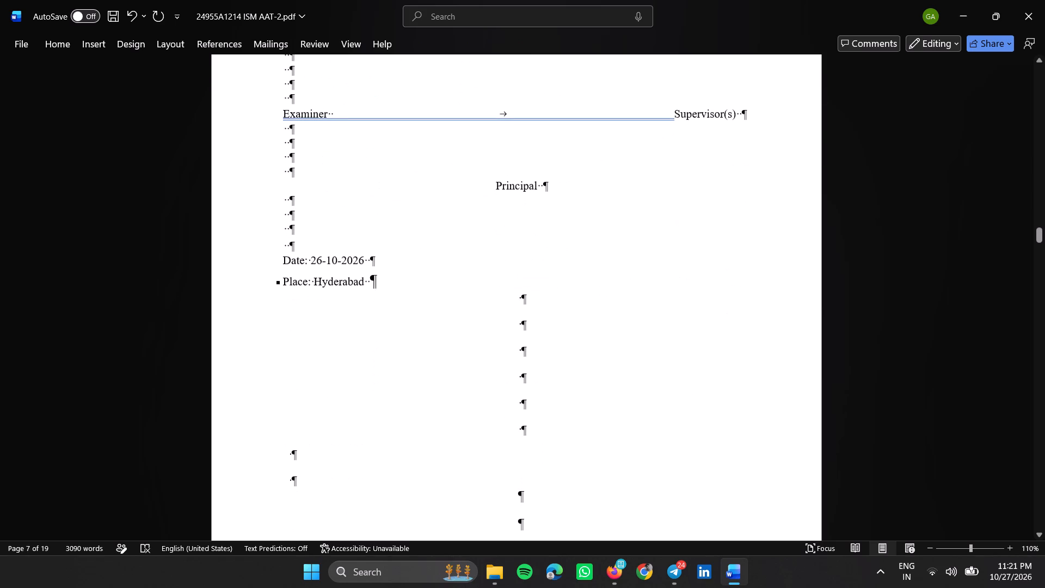
{"action": "scroll", "coordinate": [519, 307], "scroll_direction": "down", "scroll_amount": 3}
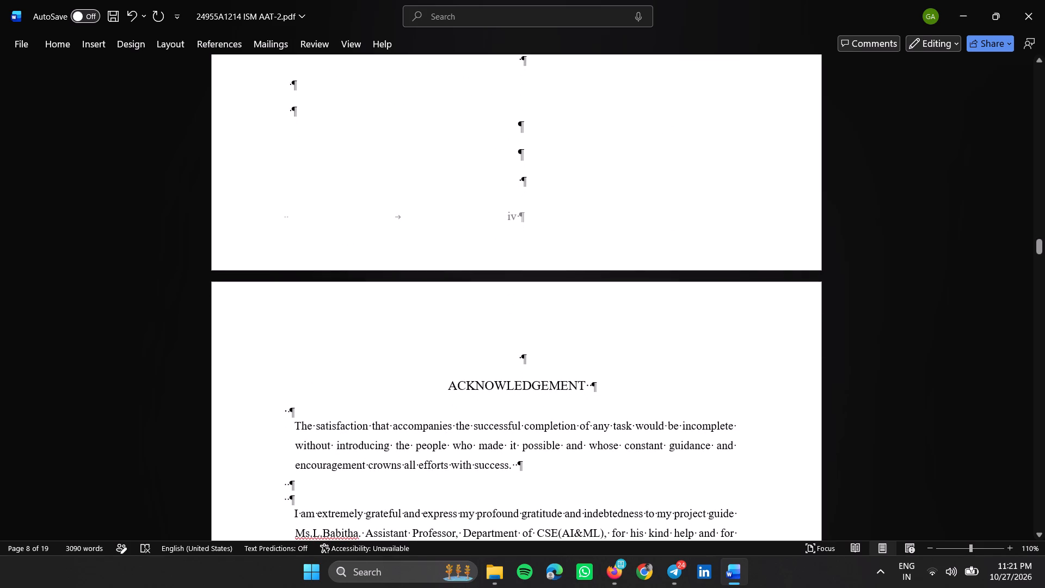
{"action": "left_click", "coordinate": [515, 353]}
{"action": "key", "text": "BackSpace"}
{"action": "key", "text": "BackSpace"}
{"action": "key", "text": "BackSpace"}
{"action": "key", "text": "BackSpace"}
Delete the two empty paragraphs above the ABSTRACT heading so it starts at the top of its page.
{"action": "scroll", "coordinate": [515, 353], "scroll_direction": "down", "scroll_amount": 3}
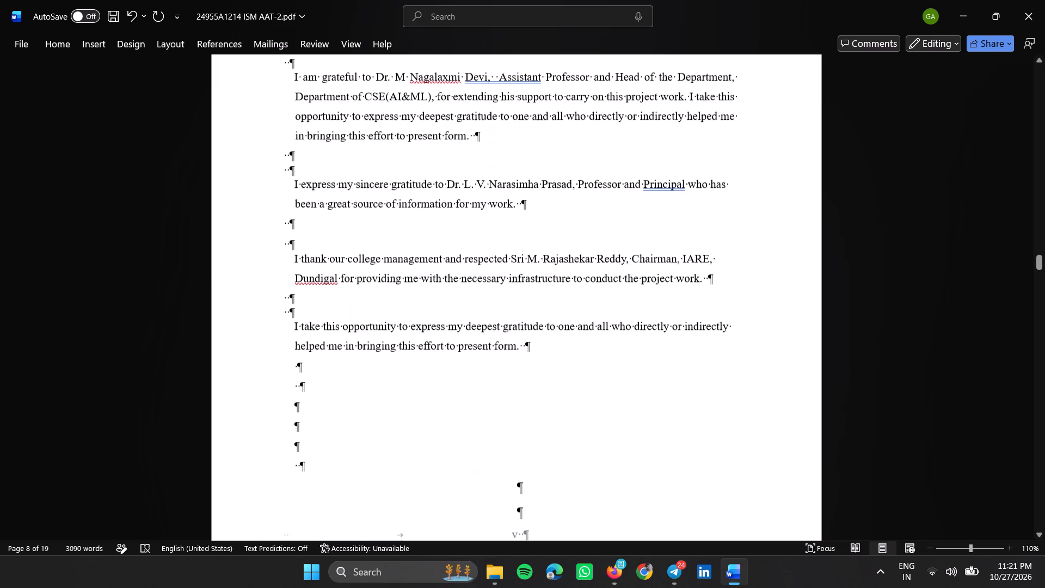
{"action": "scroll", "coordinate": [515, 353], "scroll_direction": "down", "scroll_amount": 3}
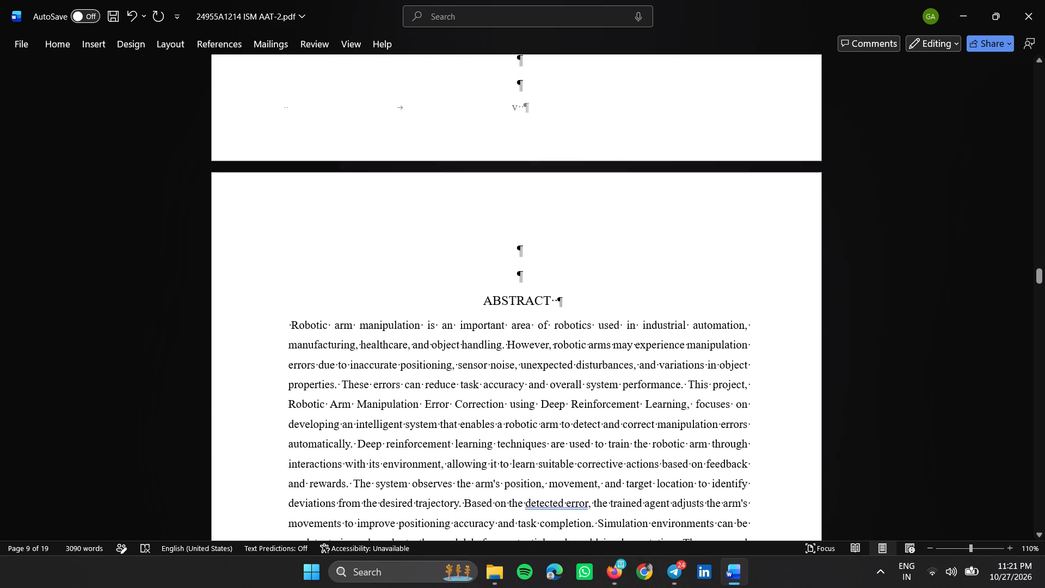
{"action": "left_click", "coordinate": [527, 273]}
{"action": "key", "text": "BackSpace"}
{"action": "key", "text": "BackSpace"}
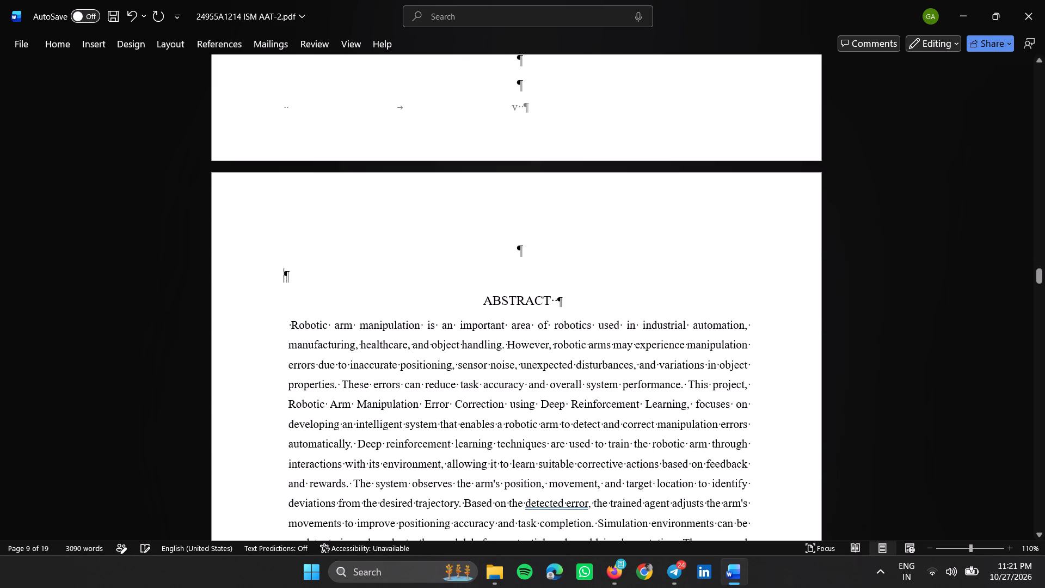
{"action": "key", "text": "BackSpace"}
{"action": "key", "text": "BackSpace"}
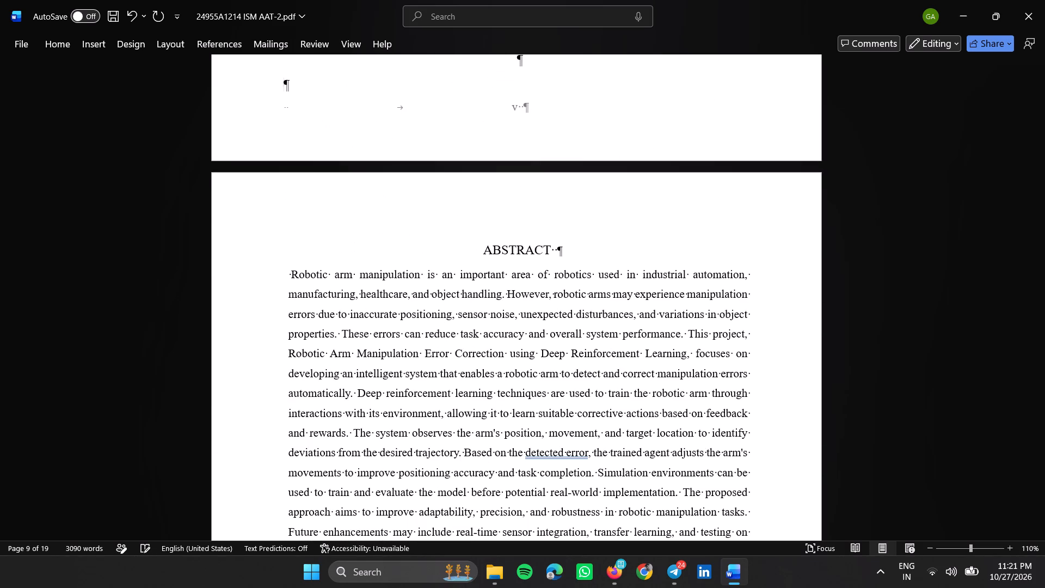
Add an empty paragraph before the CONTENTS heading to push it onto the page with the contents table.
{"action": "scroll", "coordinate": [643, 461], "scroll_direction": "down", "scroll_amount": 5}
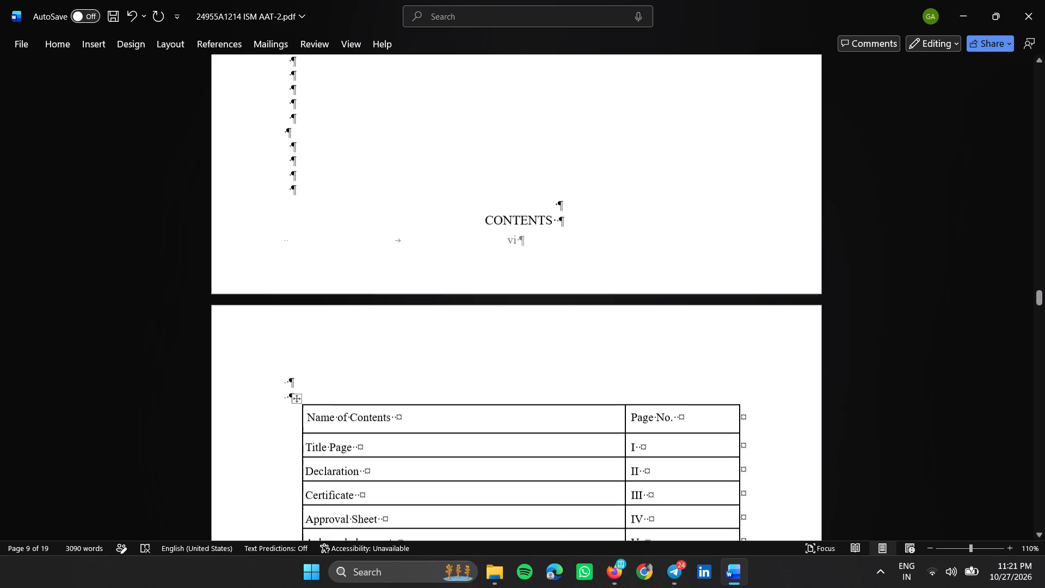
{"action": "left_click", "coordinate": [488, 176]}
{"action": "key", "text": "Return"}
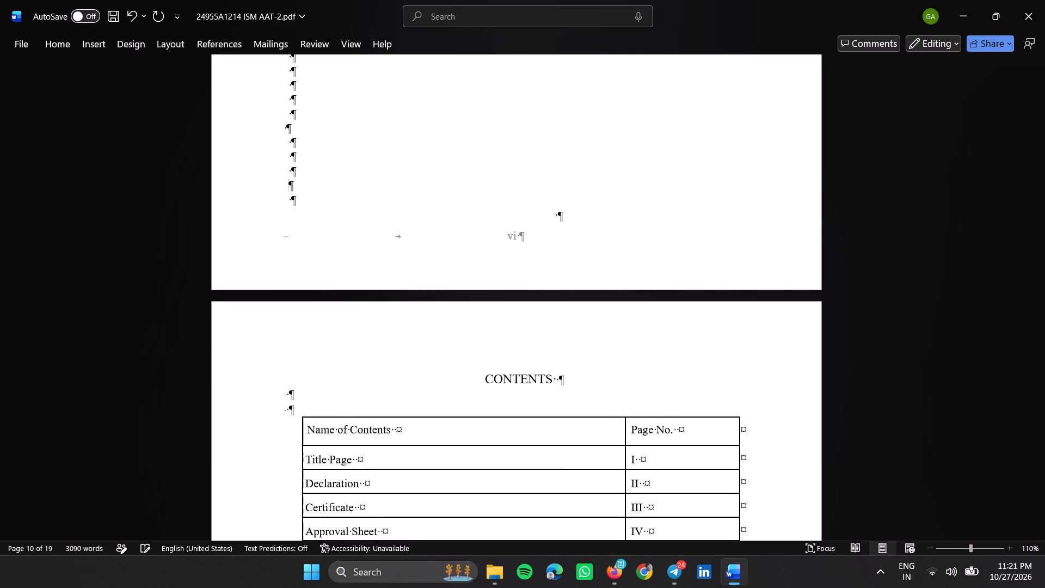
Examine the contents table entries and the Chapter 1 pages to compare section headings with their page numbers.
{"action": "scroll", "coordinate": [488, 176], "scroll_direction": "down", "scroll_amount": 2}
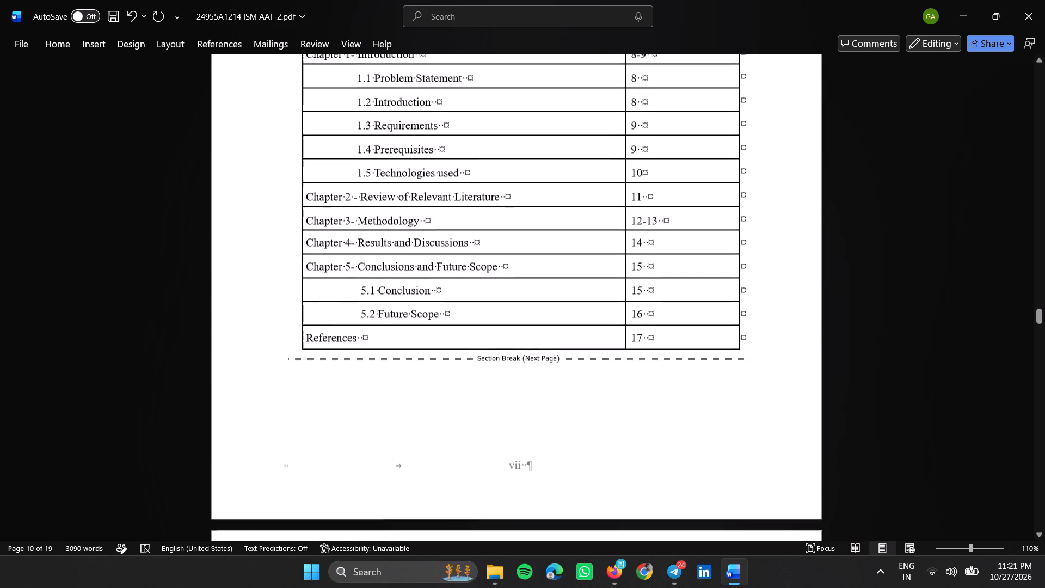
{"action": "scroll", "coordinate": [488, 176], "scroll_direction": "down", "scroll_amount": 1}
{"action": "scroll", "coordinate": [488, 176], "scroll_direction": "up", "scroll_amount": 2}
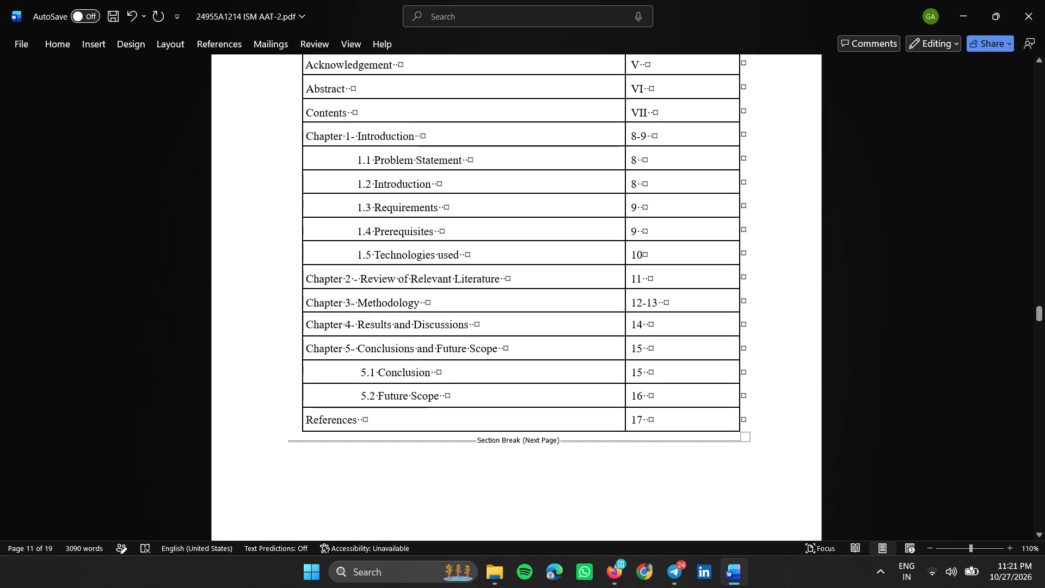
{"action": "scroll", "coordinate": [643, 248], "scroll_direction": "down", "scroll_amount": 5}
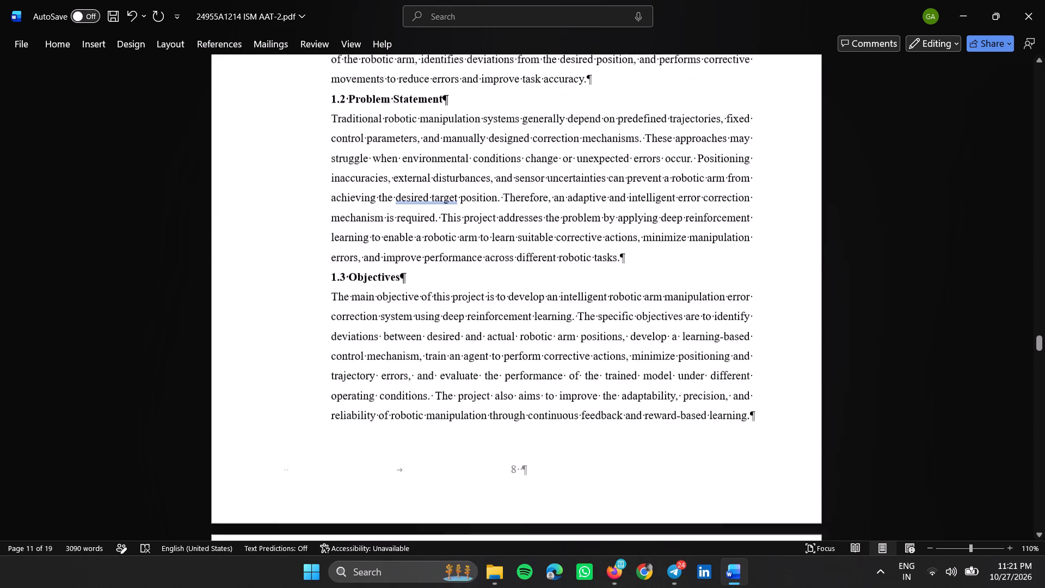
{"action": "scroll", "coordinate": [643, 248], "scroll_direction": "down", "scroll_amount": 4}
{"action": "scroll", "coordinate": [643, 248], "scroll_direction": "up", "scroll_amount": 1}
{"action": "scroll", "coordinate": [643, 248], "scroll_direction": "down", "scroll_amount": 1}
{"action": "scroll", "coordinate": [643, 248], "scroll_direction": "up", "scroll_amount": 1}
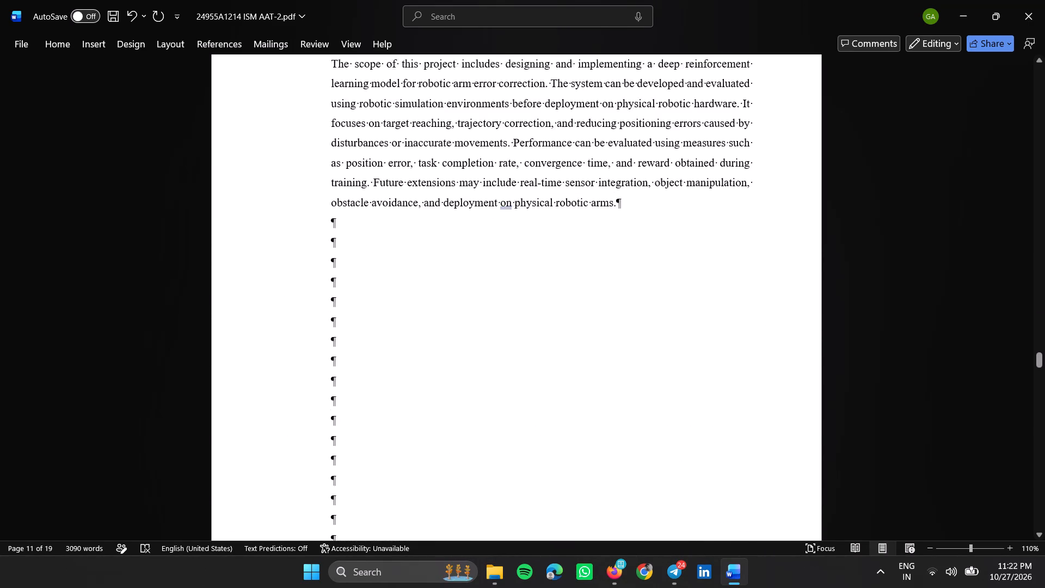
Make the "1.4 Scope of the Project" heading bold.
{"action": "scroll", "coordinate": [643, 248], "scroll_direction": "up", "scroll_amount": 1}
{"action": "scroll", "coordinate": [643, 248], "scroll_direction": "down", "scroll_amount": 1}
{"action": "scroll", "coordinate": [643, 248], "scroll_direction": "up", "scroll_amount": 1}
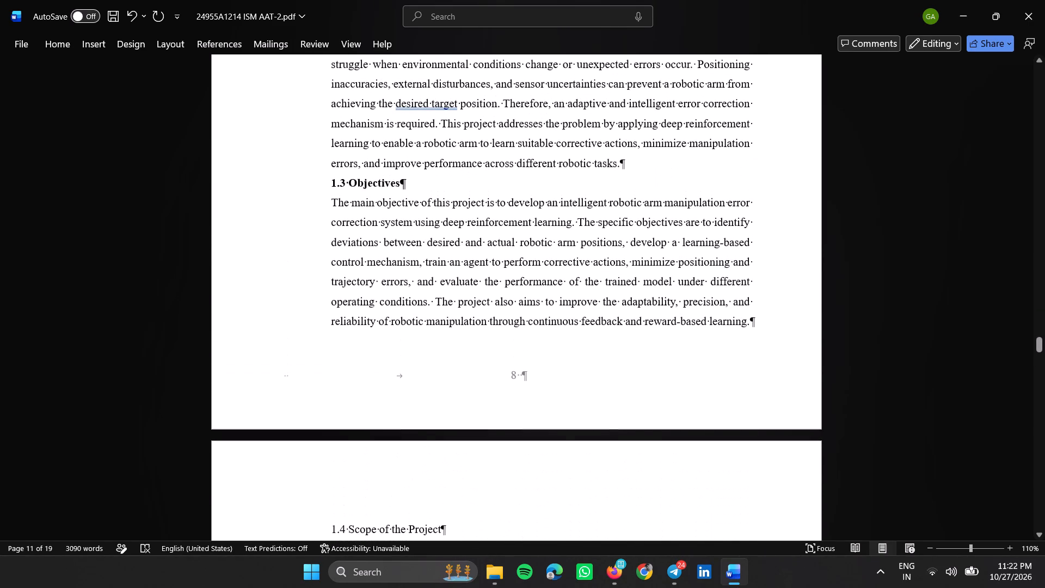
{"action": "scroll", "coordinate": [489, 399], "scroll_direction": "down", "scroll_amount": 1}
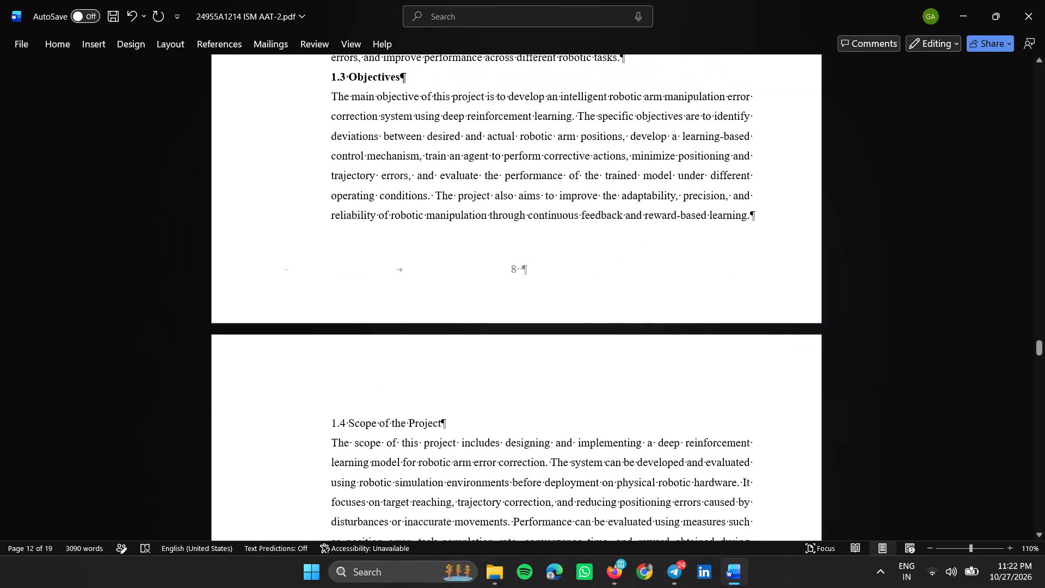
{"action": "left_click_drag", "start_coordinate": [456, 416], "coordinate": [325, 415]}
{"action": "key", "text": "ctrl+b"}
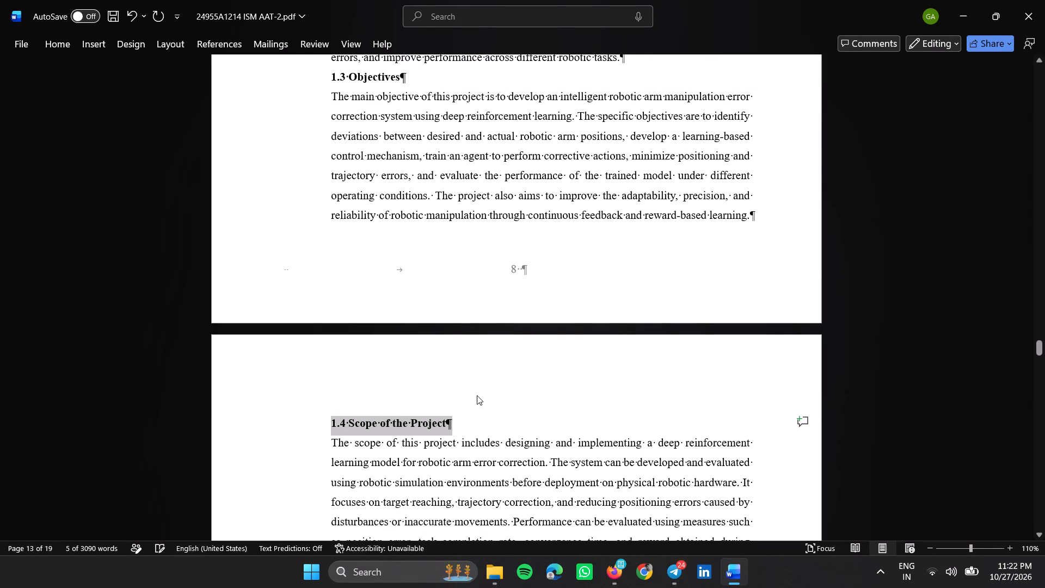
{"action": "left_click", "coordinate": [477, 395]}
Set the page number of "1.5 Technologies used" in the contents table to 9.
{"action": "scroll", "coordinate": [477, 395], "scroll_direction": "down", "scroll_amount": 2}
{"action": "scroll", "coordinate": [477, 395], "scroll_direction": "up", "scroll_amount": 5}
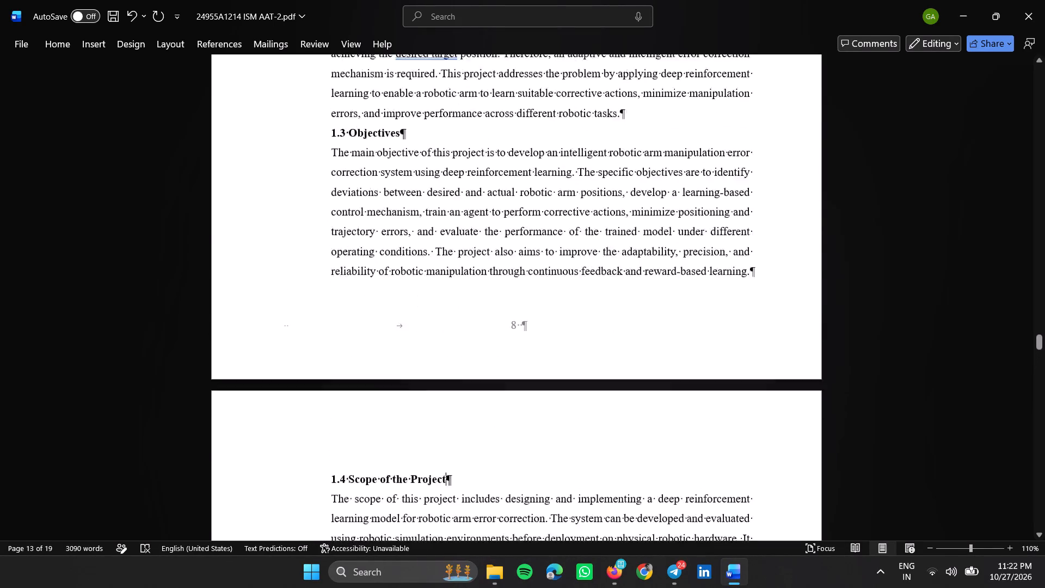
{"action": "scroll", "coordinate": [477, 395], "scroll_direction": "up", "scroll_amount": 4}
{"action": "scroll", "coordinate": [642, 201], "scroll_direction": "up", "scroll_amount": 1}
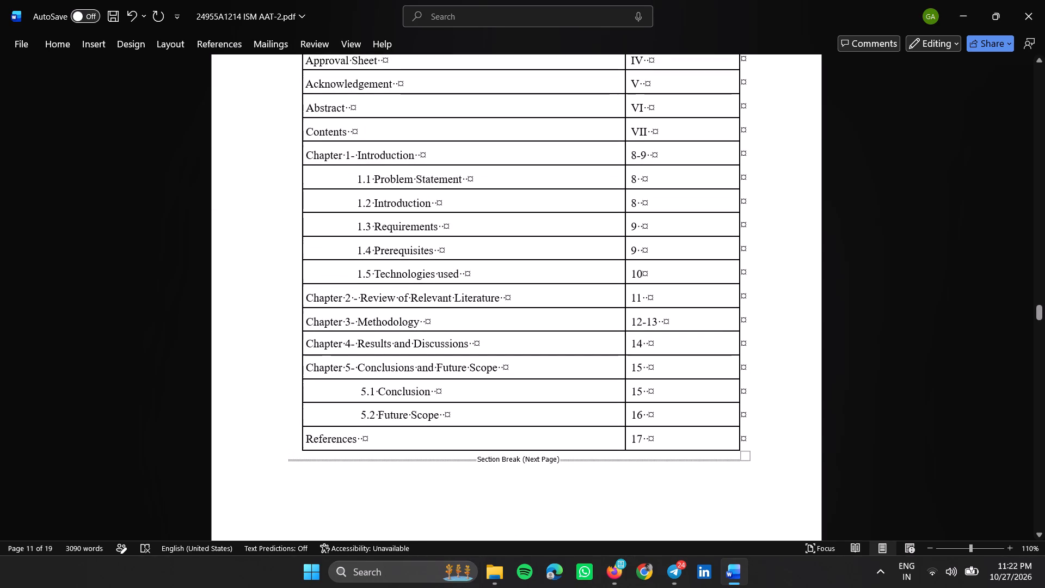
{"action": "left_click", "coordinate": [658, 156]}
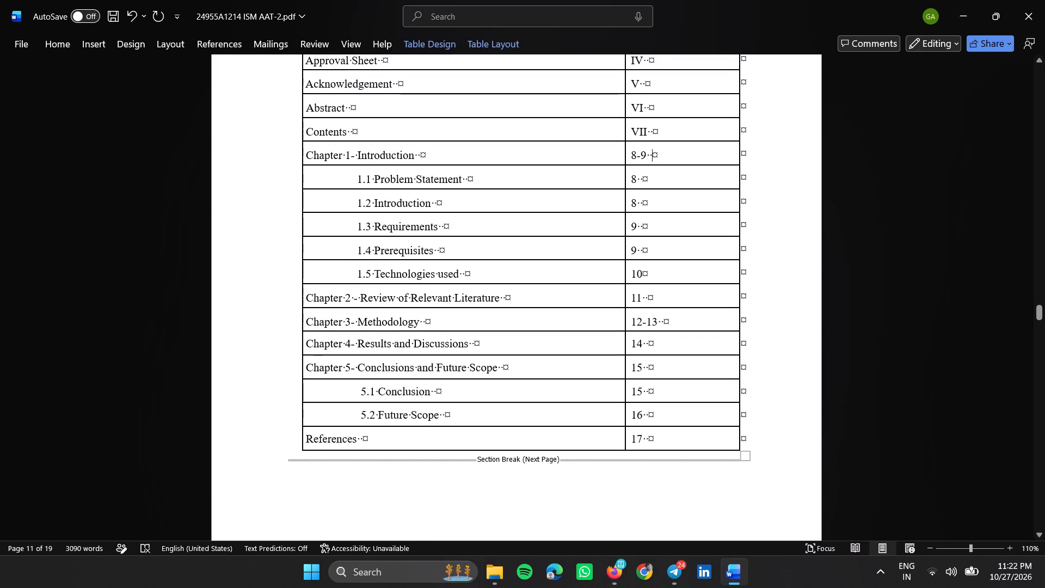
{"action": "scroll", "coordinate": [640, 255], "scroll_direction": "down", "scroll_amount": 1}
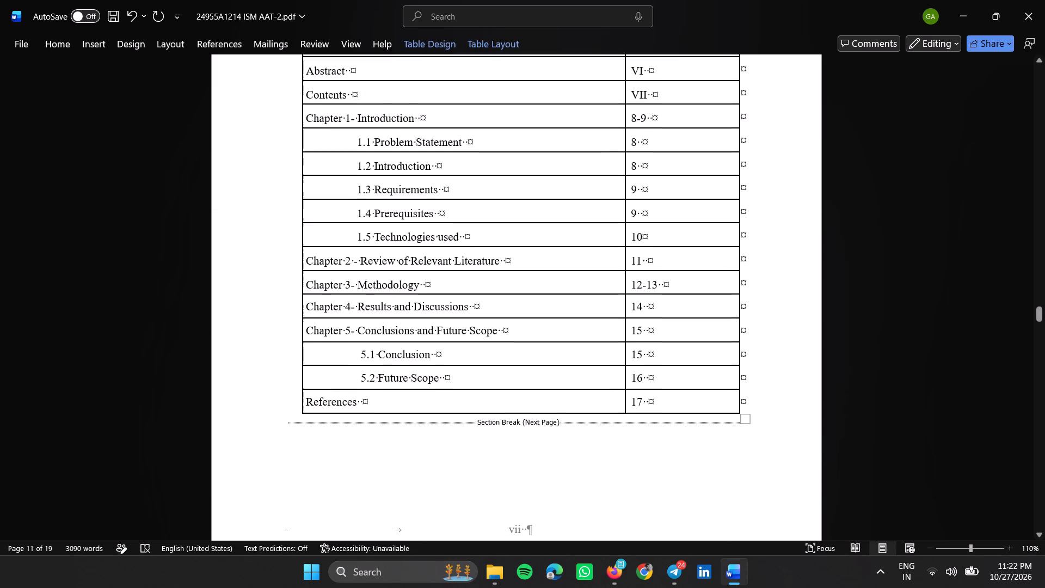
{"action": "scroll", "coordinate": [640, 255], "scroll_direction": "down", "scroll_amount": 1}
{"action": "left_click", "coordinate": [653, 238]}
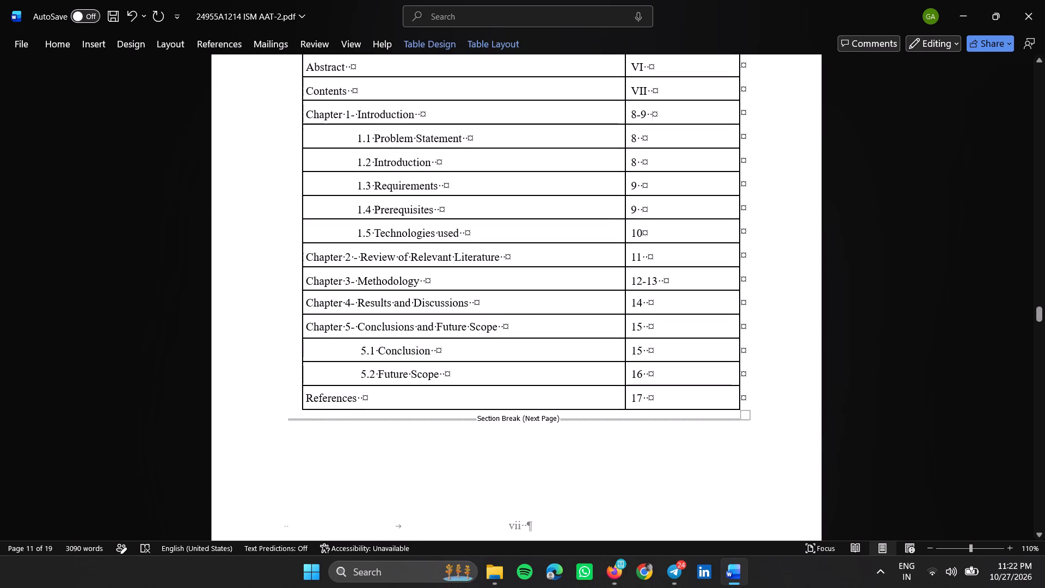
{"action": "key", "text": "BackSpace"}
{"action": "key", "text": "BackSpace"}
{"action": "key", "text": "9"}
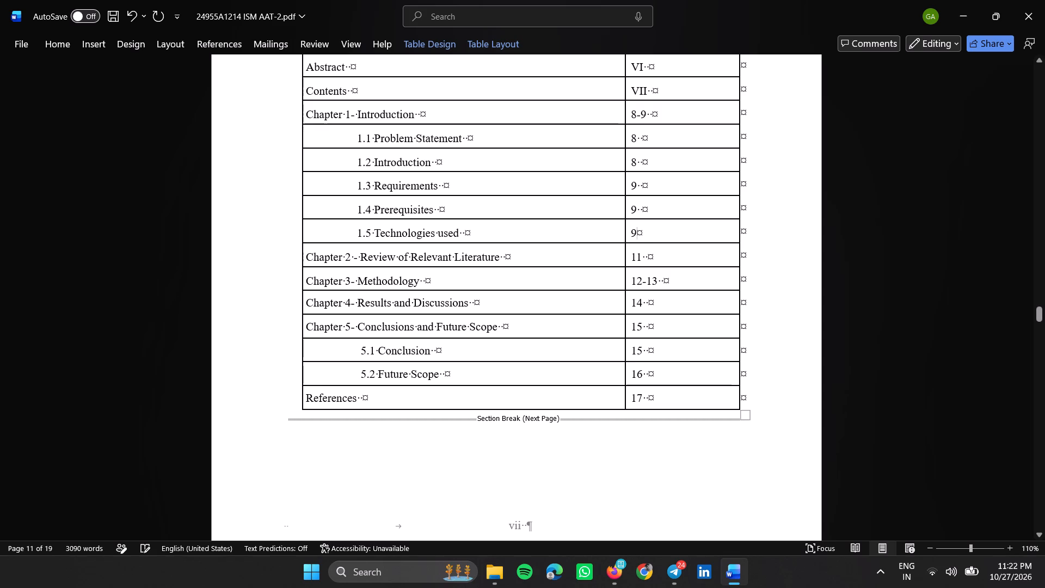
Set the page number of "Chapter 2 - Review of Relevant Literature" in the contents table to 10.
{"action": "left_click", "coordinate": [656, 258]}
{"action": "key", "text": "BackSpace"}
{"action": "key", "text": "BackSpace"}
{"action": "key", "text": "BackSpace"}
{"action": "key", "text": "0"}
Replace the page range of "Chapter 3- Methodology" in the contents table with 11.
{"action": "left_click", "coordinate": [659, 282]}
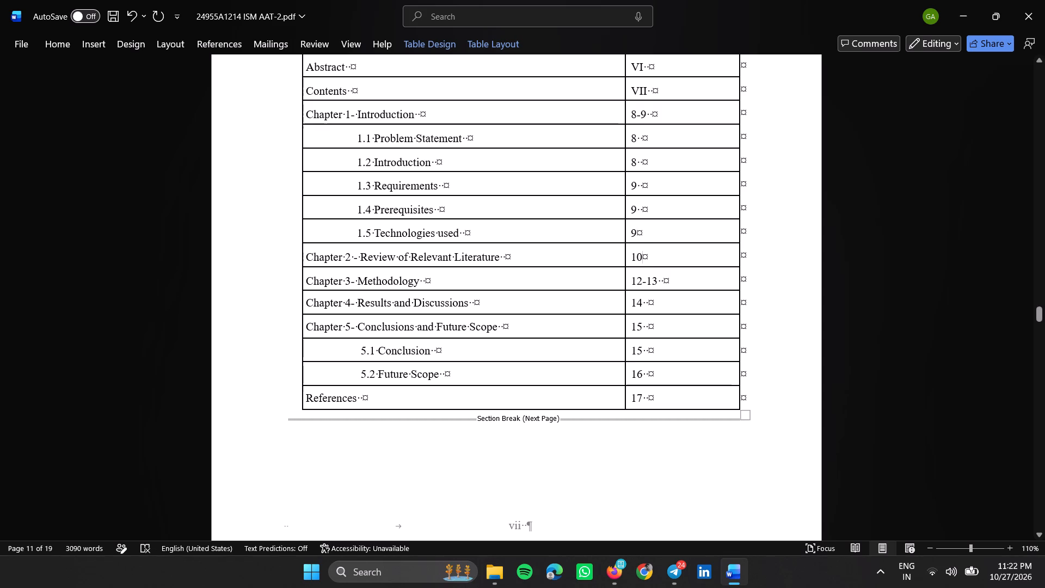
{"action": "key", "text": "BackSpace"}
{"action": "key", "text": "BackSpace"}
{"action": "key", "text": "BackSpace"}
{"action": "key", "text": "BackSpace"}
{"action": "type", "text": "11"}
{"action": "key", "text": "BackSpace"}
Go through the chapter pages and check in the footers which pages Chapters 3, 4 and 5 occupy.
{"action": "scroll", "coordinate": [659, 282], "scroll_direction": "down", "scroll_amount": 2}
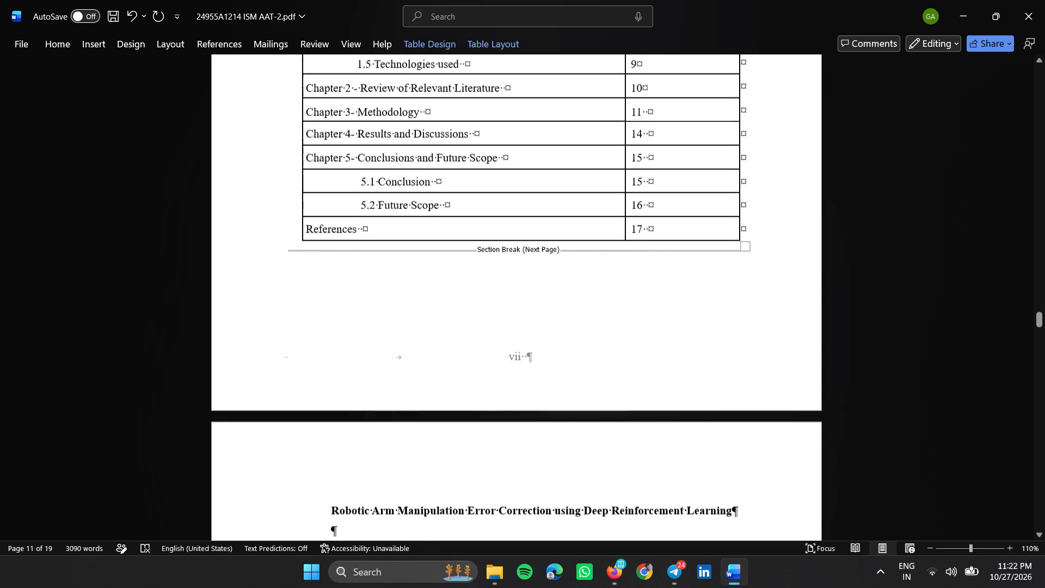
{"action": "scroll", "coordinate": [659, 282], "scroll_direction": "down", "scroll_amount": 8}
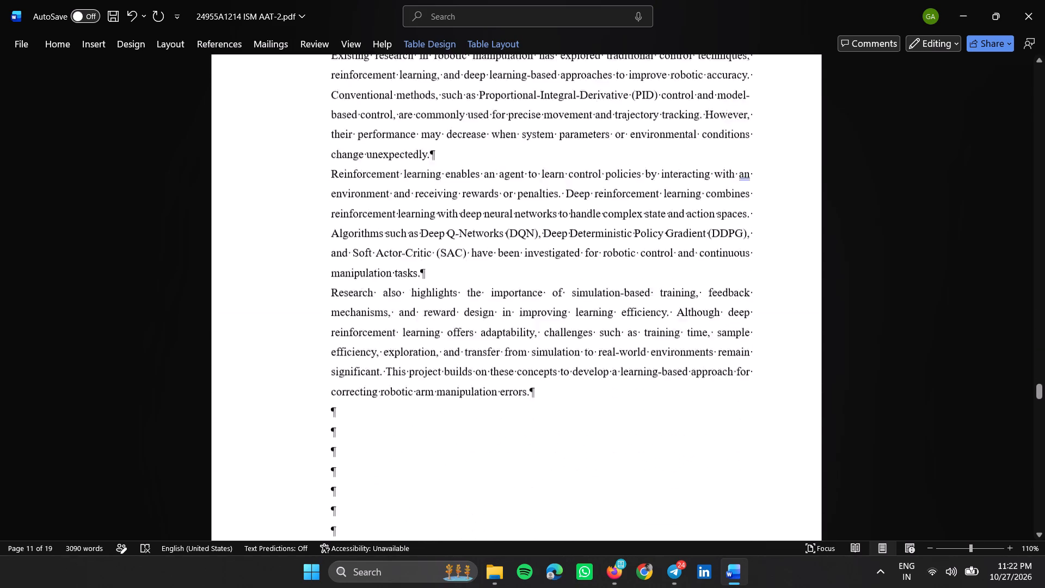
{"action": "scroll", "coordinate": [659, 282], "scroll_direction": "down", "scroll_amount": 7}
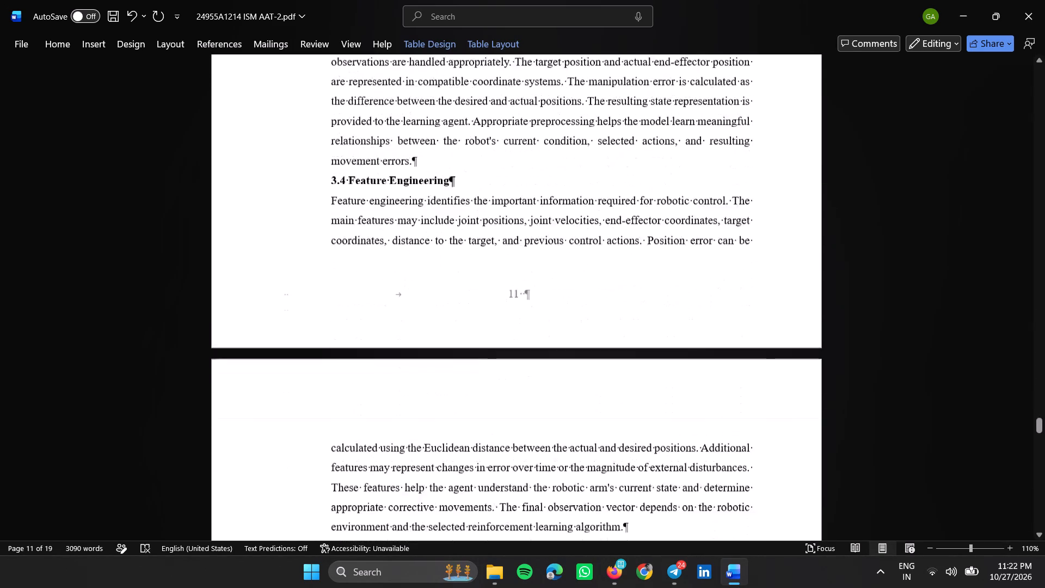
{"action": "scroll", "coordinate": [659, 282], "scroll_direction": "down", "scroll_amount": 1}
{"action": "scroll", "coordinate": [659, 282], "scroll_direction": "up", "scroll_amount": 6}
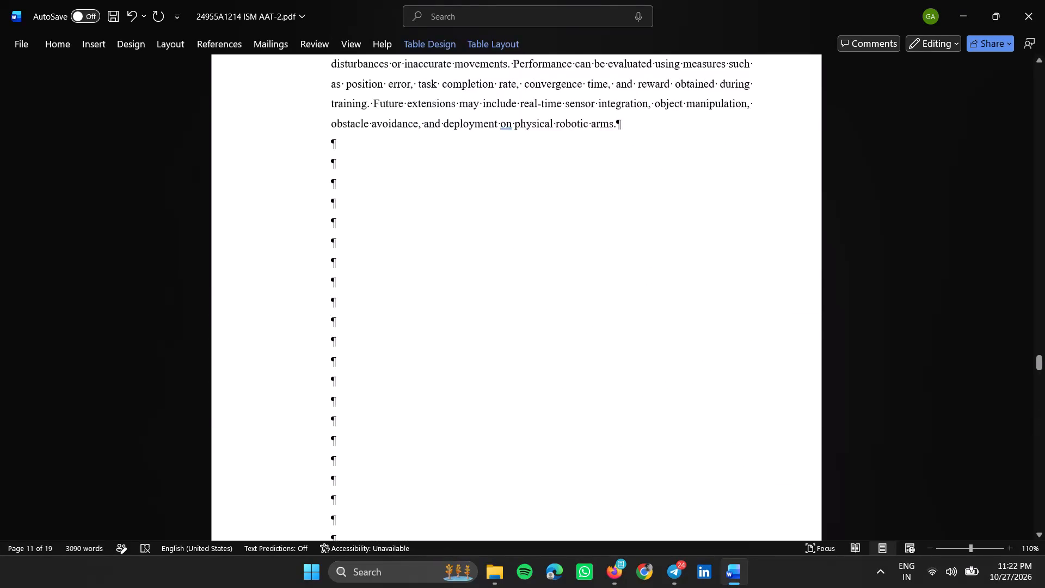
{"action": "scroll", "coordinate": [659, 282], "scroll_direction": "down", "scroll_amount": 9}
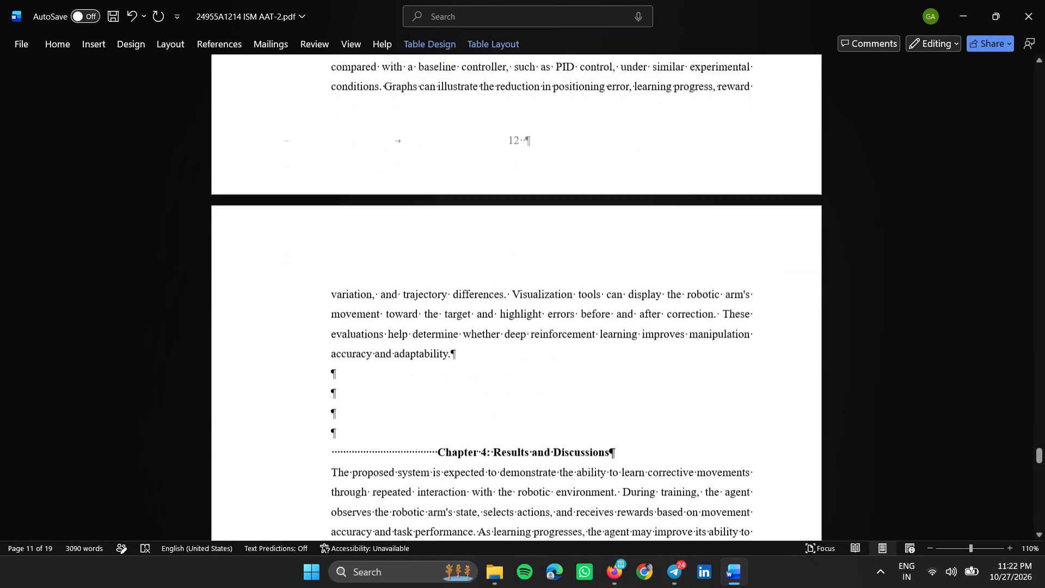
{"action": "scroll", "coordinate": [659, 282], "scroll_direction": "down", "scroll_amount": 6}
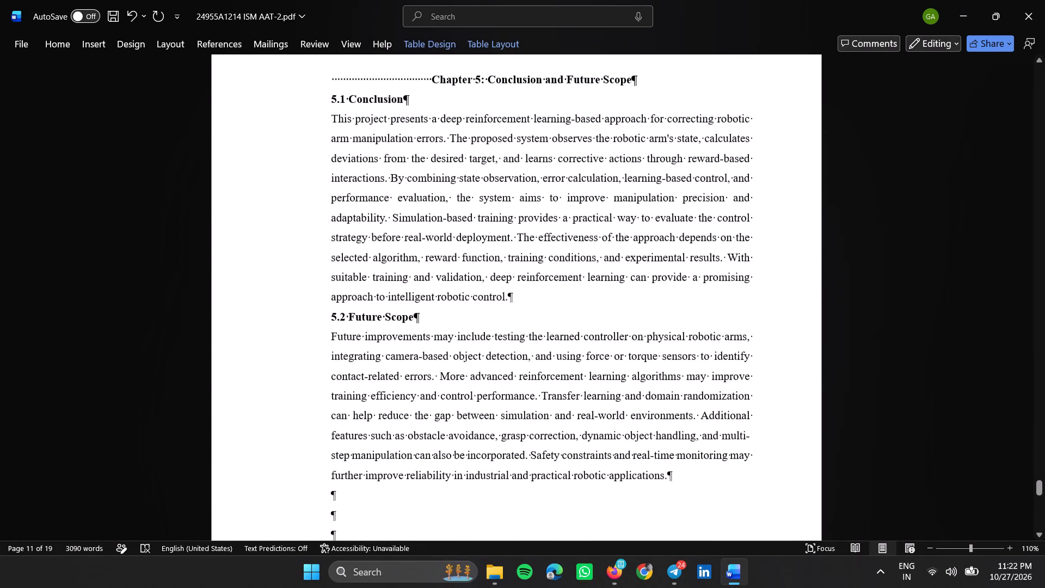
{"action": "scroll", "coordinate": [659, 282], "scroll_direction": "up", "scroll_amount": 8}
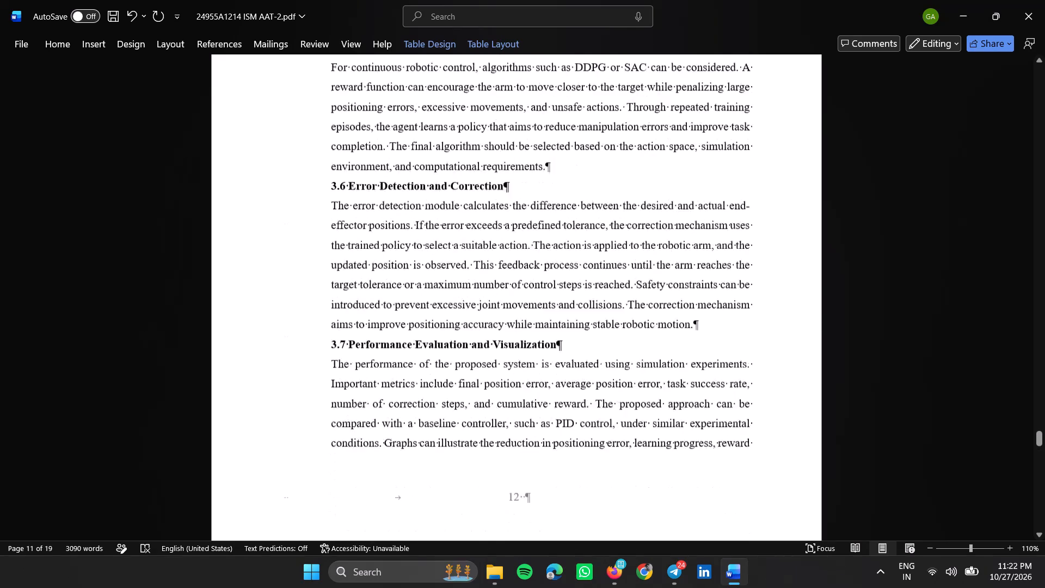
{"action": "scroll", "coordinate": [659, 282], "scroll_direction": "up", "scroll_amount": 5}
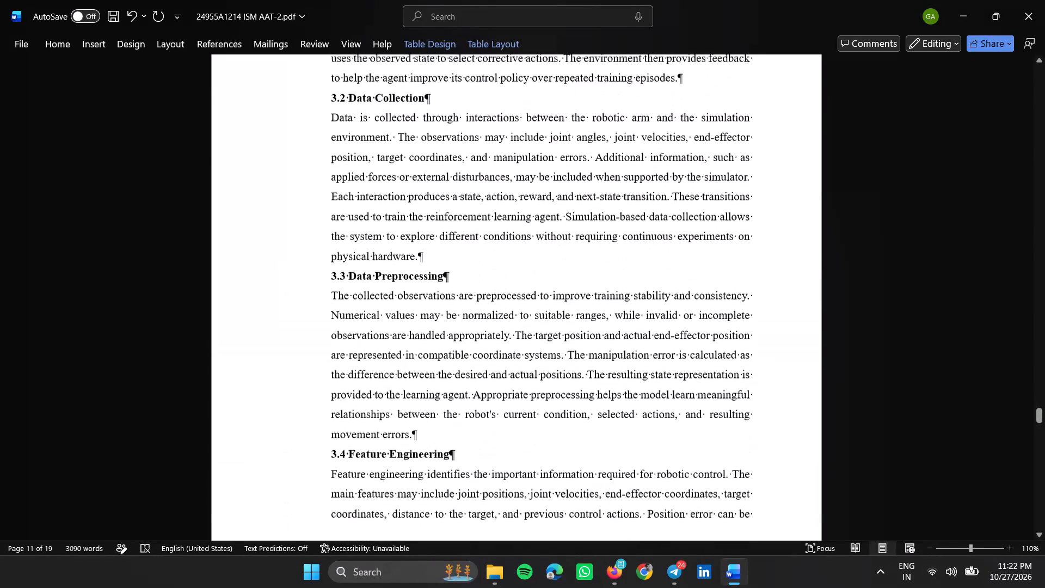
{"action": "scroll", "coordinate": [659, 282], "scroll_direction": "up", "scroll_amount": 1}
{"action": "scroll", "coordinate": [659, 282], "scroll_direction": "down", "scroll_amount": 6}
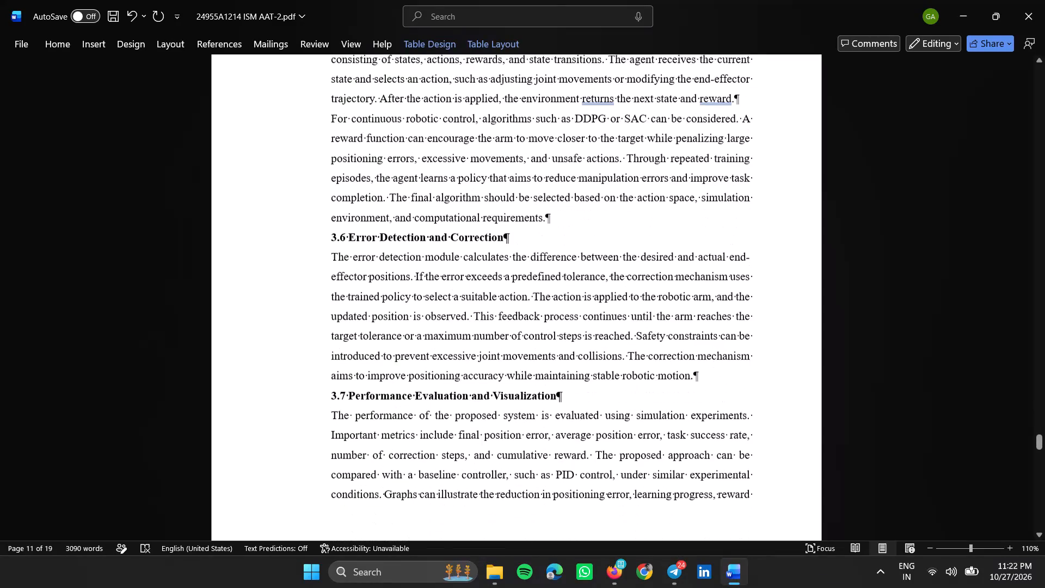
{"action": "scroll", "coordinate": [659, 282], "scroll_direction": "down", "scroll_amount": 4}
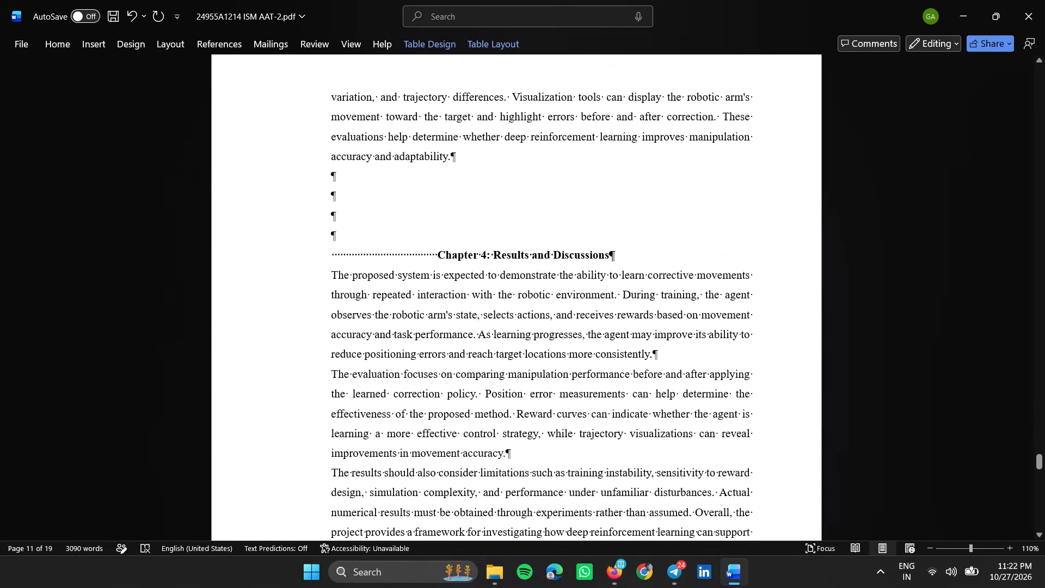
{"action": "scroll", "coordinate": [659, 282], "scroll_direction": "down", "scroll_amount": 1}
{"action": "scroll", "coordinate": [659, 282], "scroll_direction": "up", "scroll_amount": 12}
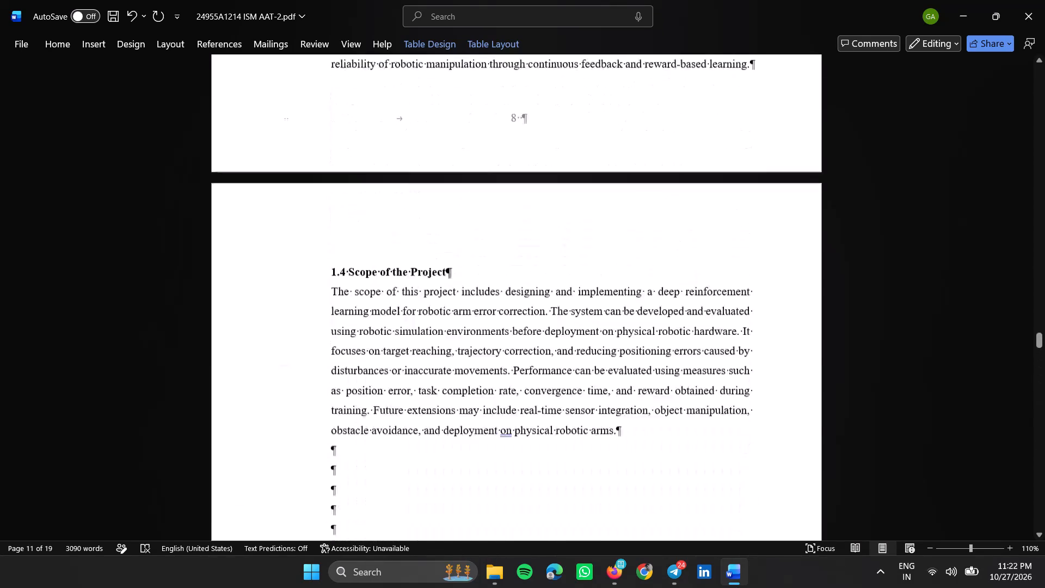
{"action": "scroll", "coordinate": [659, 282], "scroll_direction": "up", "scroll_amount": 4}
{"action": "scroll", "coordinate": [659, 282], "scroll_direction": "down", "scroll_amount": 10}
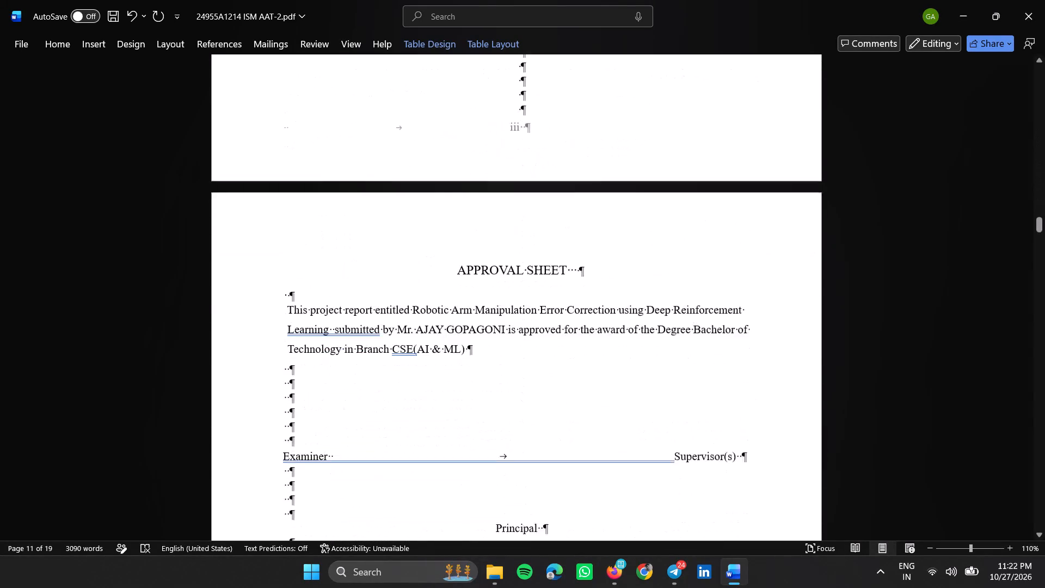
{"action": "scroll", "coordinate": [659, 282], "scroll_direction": "down", "scroll_amount": 4}
{"action": "scroll", "coordinate": [659, 282], "scroll_direction": "up", "scroll_amount": 4}
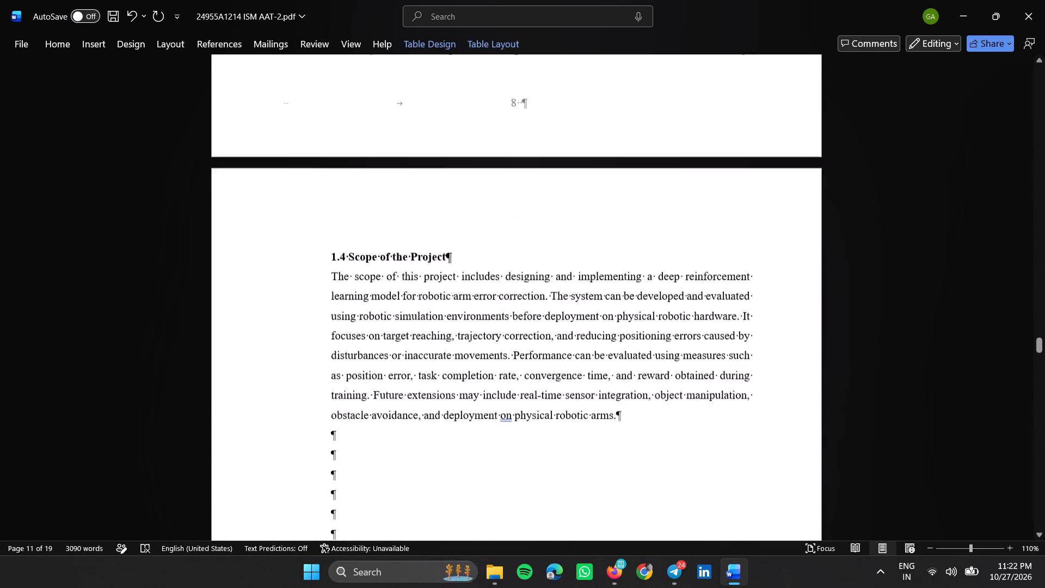
Set the page number of "Chapter 4- Results and Discussions" in the contents table to 13.
{"action": "scroll", "coordinate": [659, 282], "scroll_direction": "up", "scroll_amount": 3}
{"action": "scroll", "coordinate": [810, 348], "scroll_direction": "down", "scroll_amount": 1}
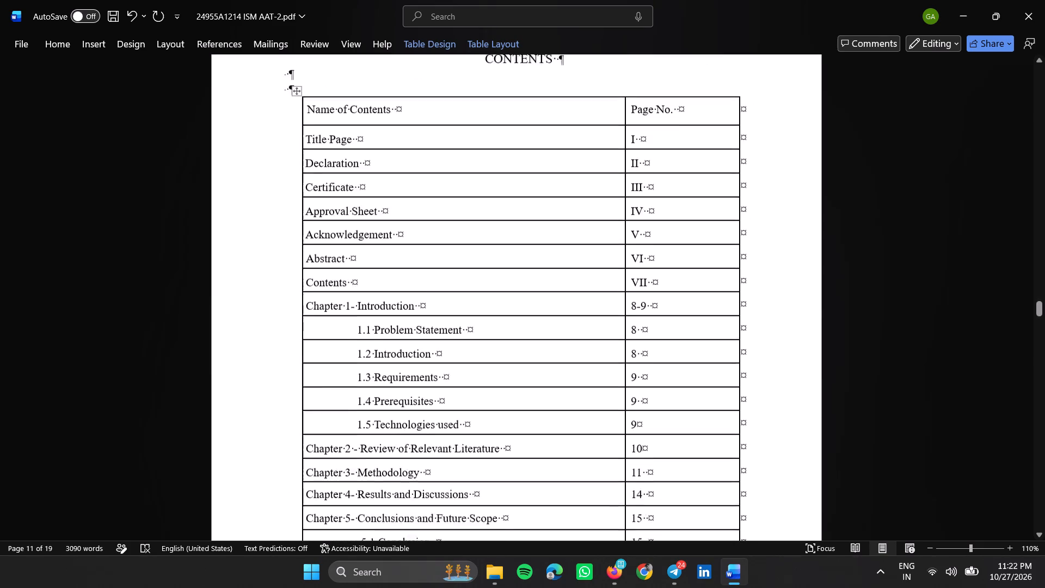
{"action": "scroll", "coordinate": [810, 348], "scroll_direction": "down", "scroll_amount": 1}
{"action": "scroll", "coordinate": [674, 415], "scroll_direction": "down", "scroll_amount": 1}
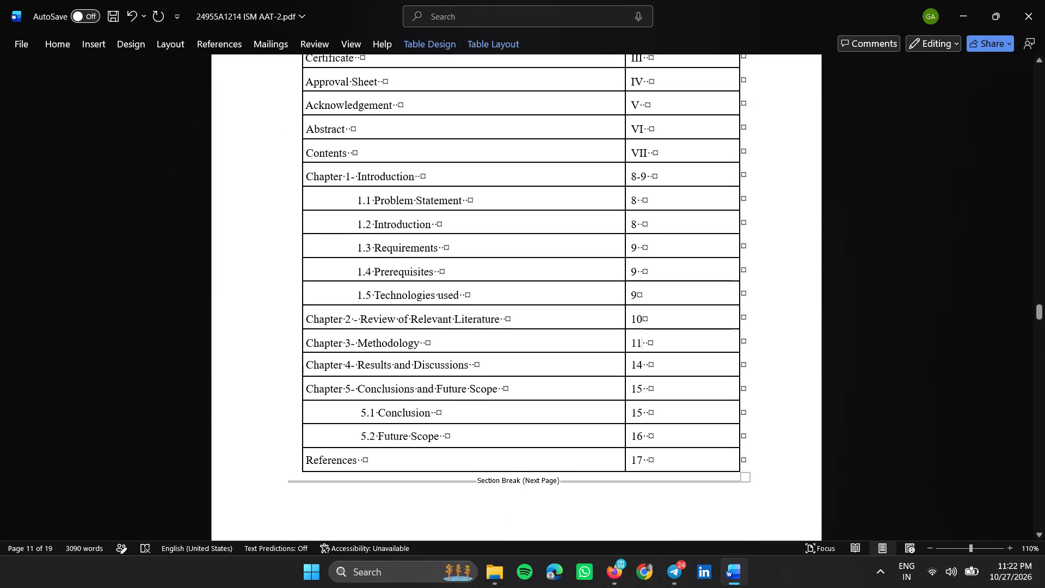
{"action": "left_click", "coordinate": [646, 363]}
{"action": "key", "text": "BackSpace"}
{"action": "key", "text": "BackSpace"}
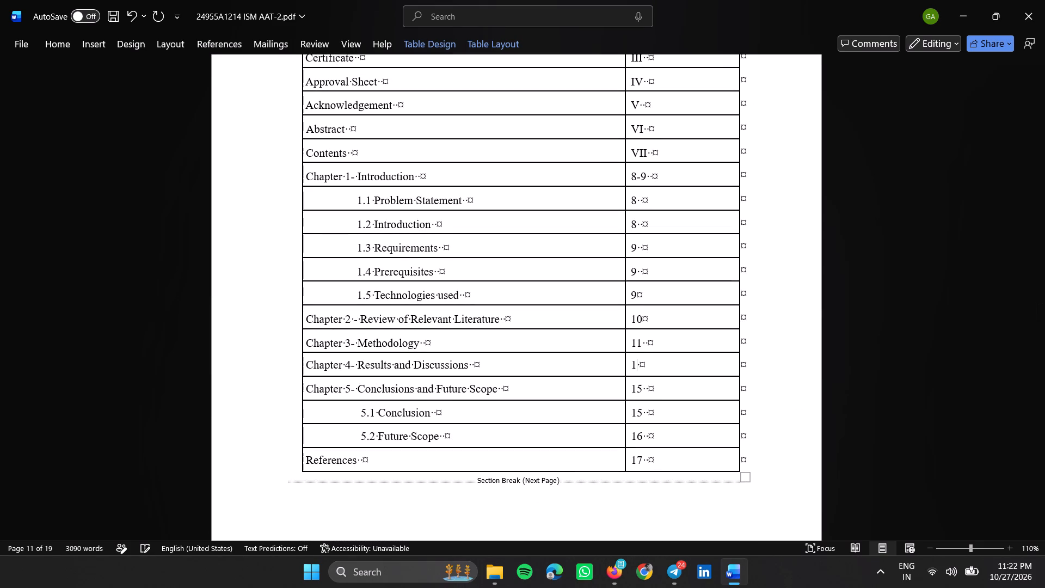
{"action": "key", "text": "2"}
{"action": "key", "text": "BackSpace"}
{"action": "key", "text": "3"}
Extend the "Chapter 3- Methodology" page entry in the contents table to the range 11-12.
{"action": "left_click", "coordinate": [643, 340]}
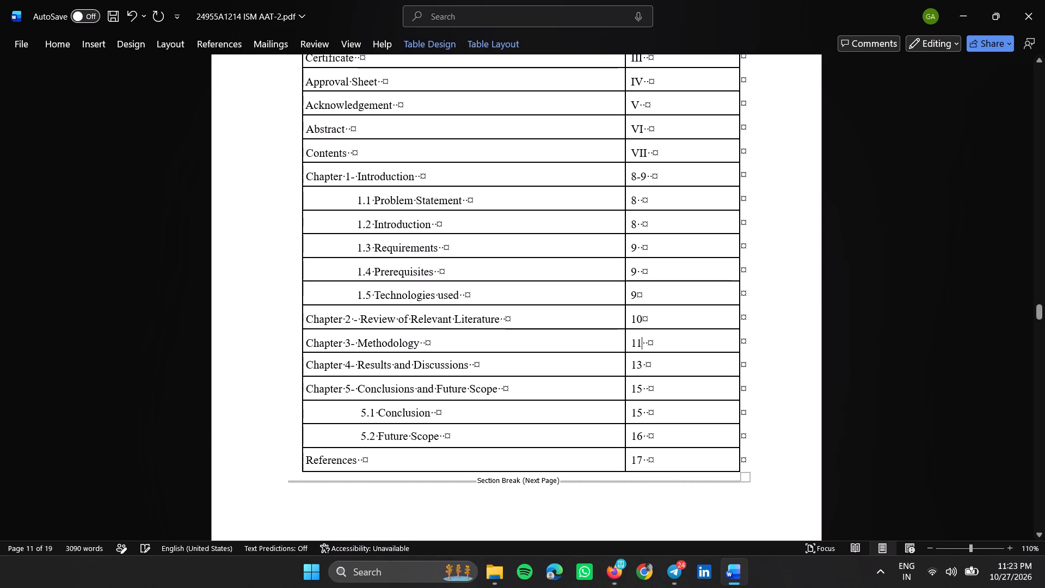
{"action": "type", "text": "-12"}
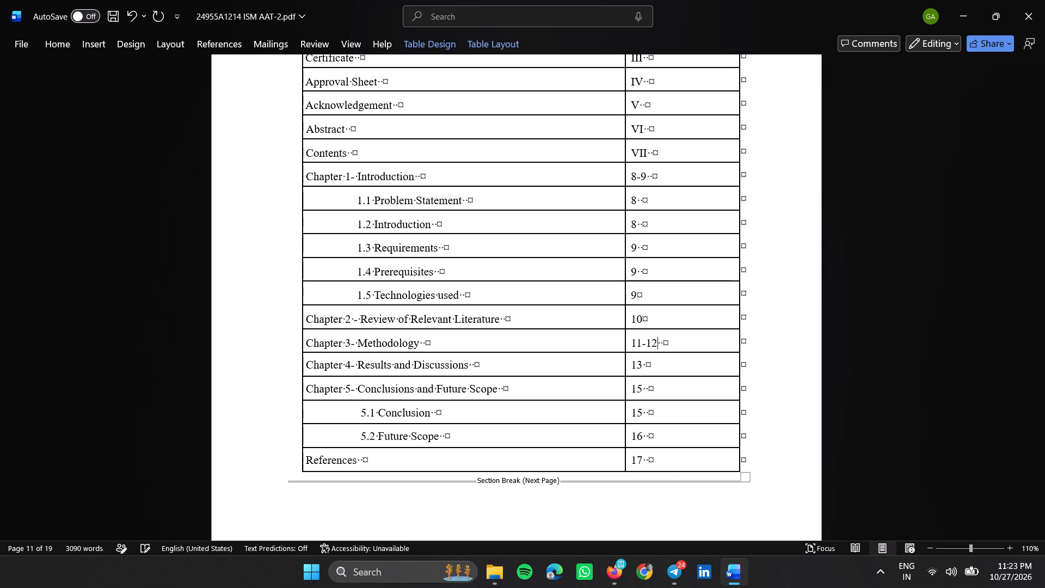
Set the page numbers of Chapter 5, 5.1 Conclusion and 5.2 Future Scope in the contents table to 14.
{"action": "left_click", "coordinate": [642, 390]}
{"action": "key", "text": "BackSpace"}
{"action": "key", "text": "4"}
{"action": "left_click", "coordinate": [643, 412]}
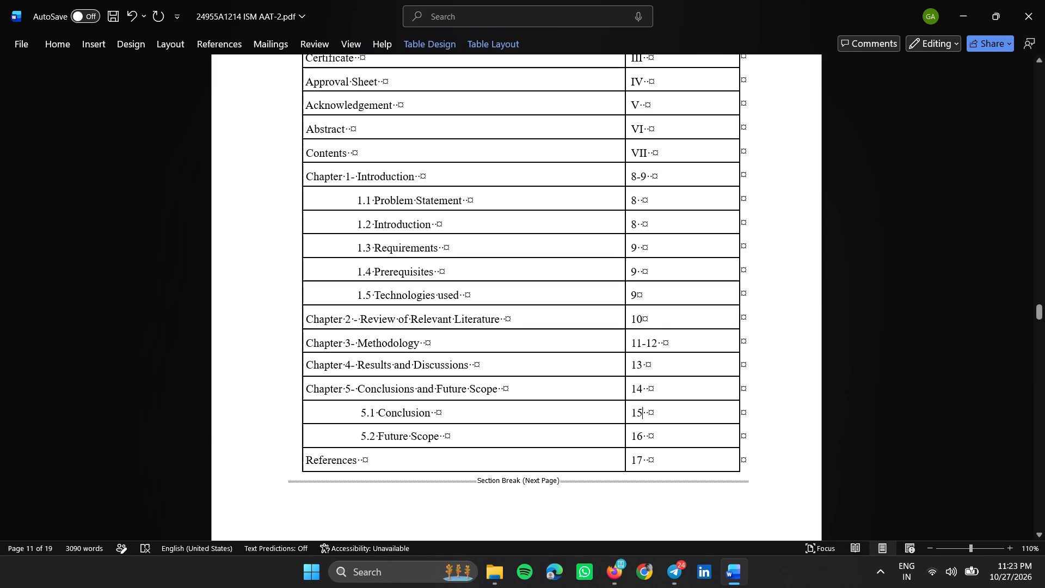
{"action": "key", "text": "BackSpace"}
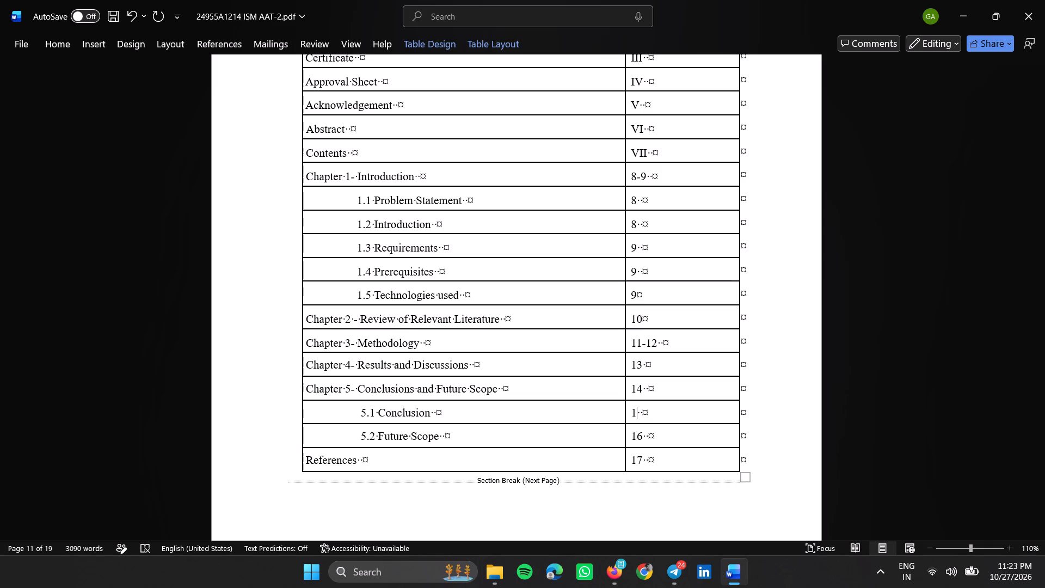
{"action": "key", "text": "4"}
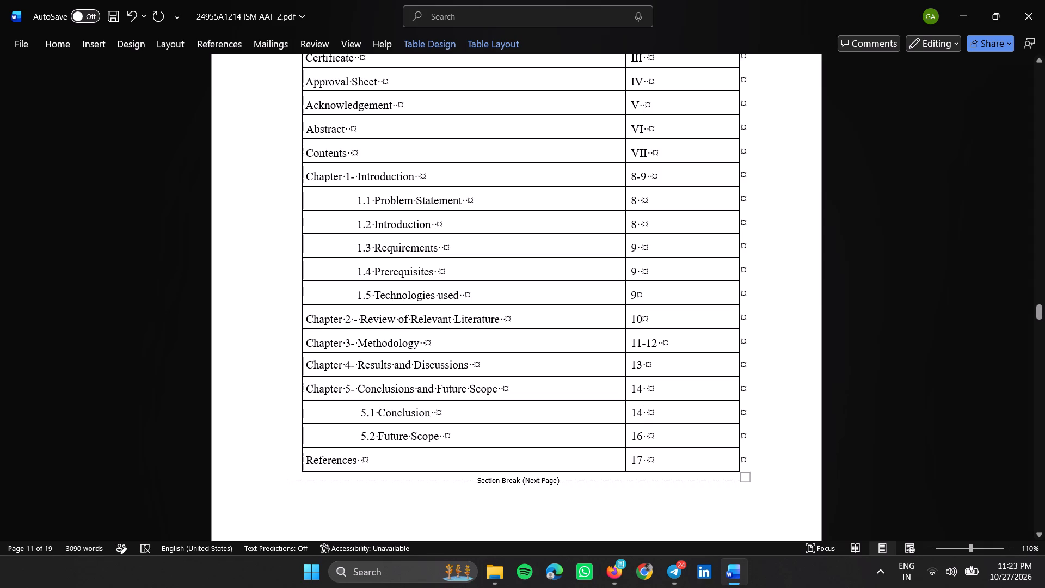
{"action": "left_click", "coordinate": [643, 437]}
{"action": "key", "text": "BackSpace"}
{"action": "key", "text": "4"}
Set the page number of the References entry in the contents table to 15.
{"action": "left_click", "coordinate": [645, 455]}
{"action": "key", "text": "BackSpace"}
{"action": "key", "text": "BackSpace"}
{"action": "key", "text": "5"}
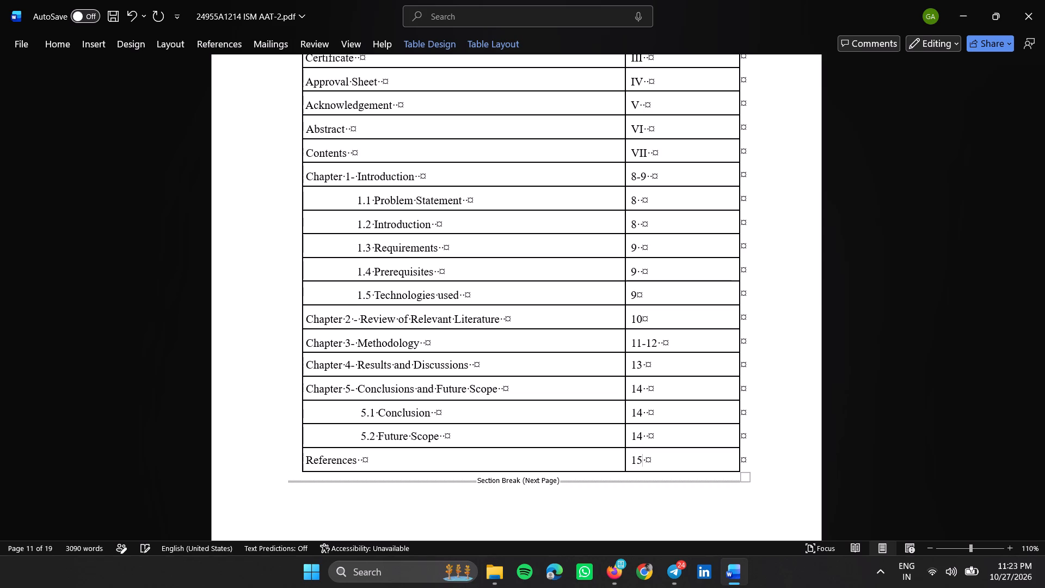
Open the print preview and check the report's pages from the contents page to the references and back to the first page.
{"action": "key", "text": "ctrl+p"}
{"action": "left_click", "coordinate": [779, 439]}
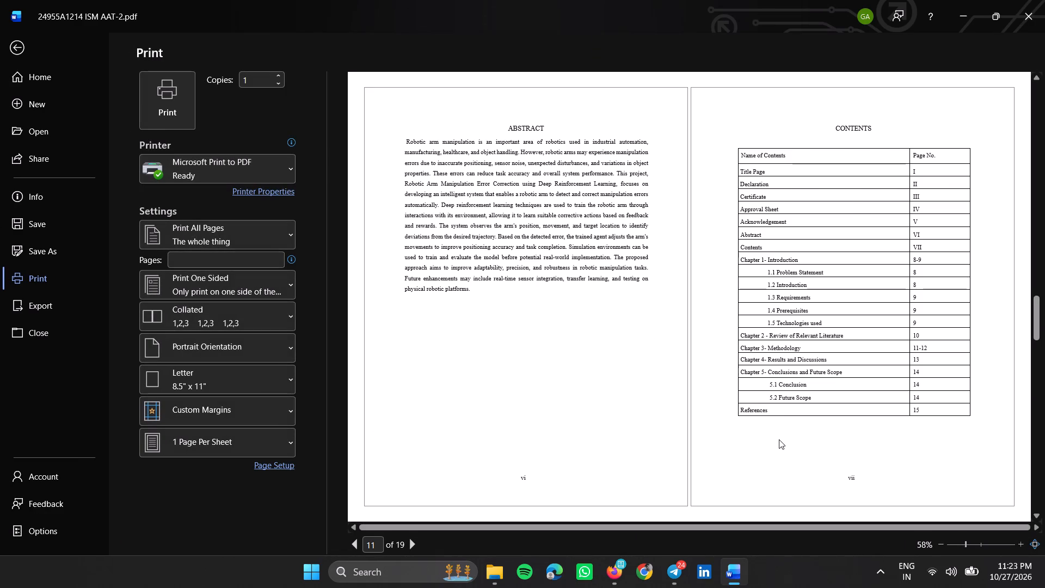
{"action": "key", "text": "Down"}
{"action": "key", "text": "Down"}
{"action": "key", "text": "Down"}
{"action": "key", "text": "Down"}
{"action": "key", "text": "Down"}
{"action": "key", "text": "Down"}
{"action": "key", "text": "Down"}
{"action": "key", "text": "Down"}
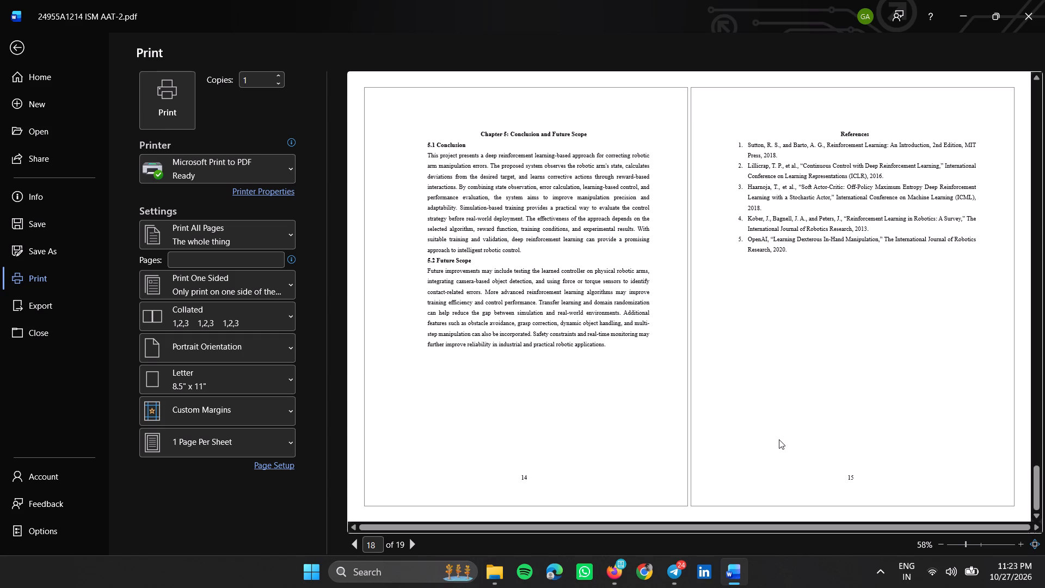
{"action": "scroll", "coordinate": [779, 439], "scroll_direction": "up", "scroll_amount": 2}
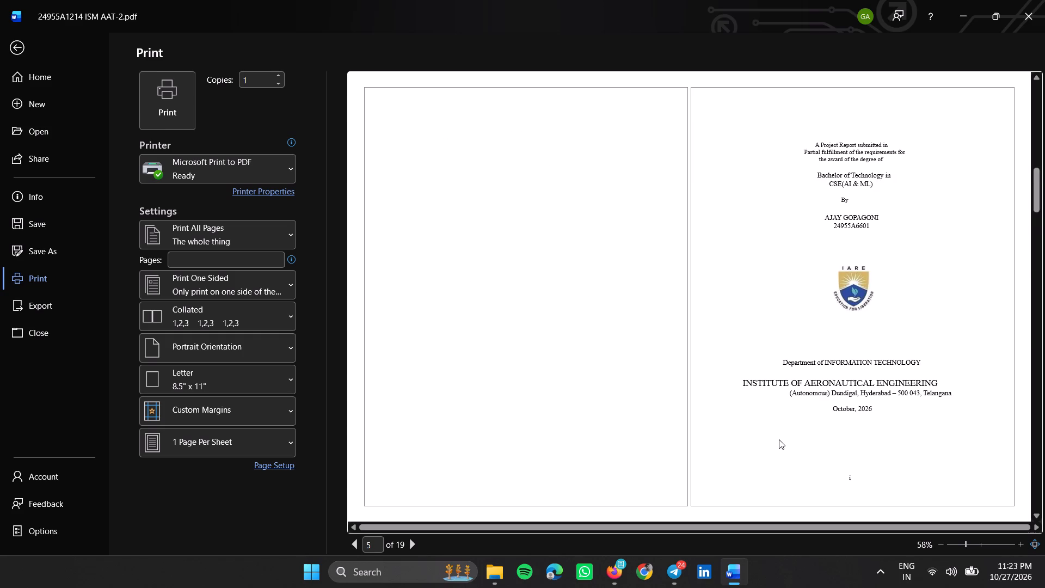
{"action": "scroll", "coordinate": [779, 439], "scroll_direction": "up", "scroll_amount": 3}
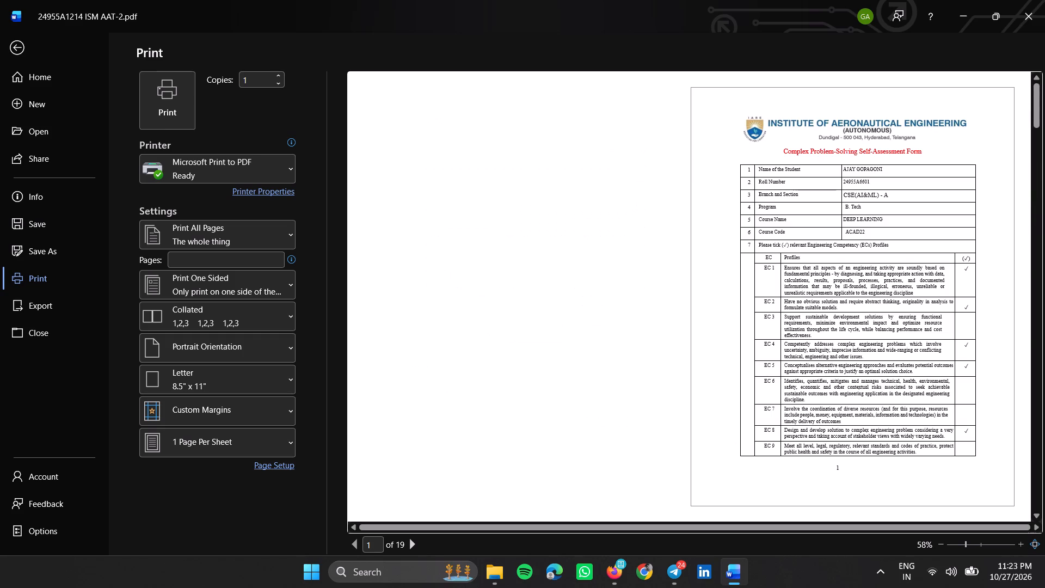
Print the whole report with Microsoft Print to PDF and save it as "DL CEP" in the AAT-1 VII SEM folder.
{"action": "left_click", "coordinate": [173, 112]}
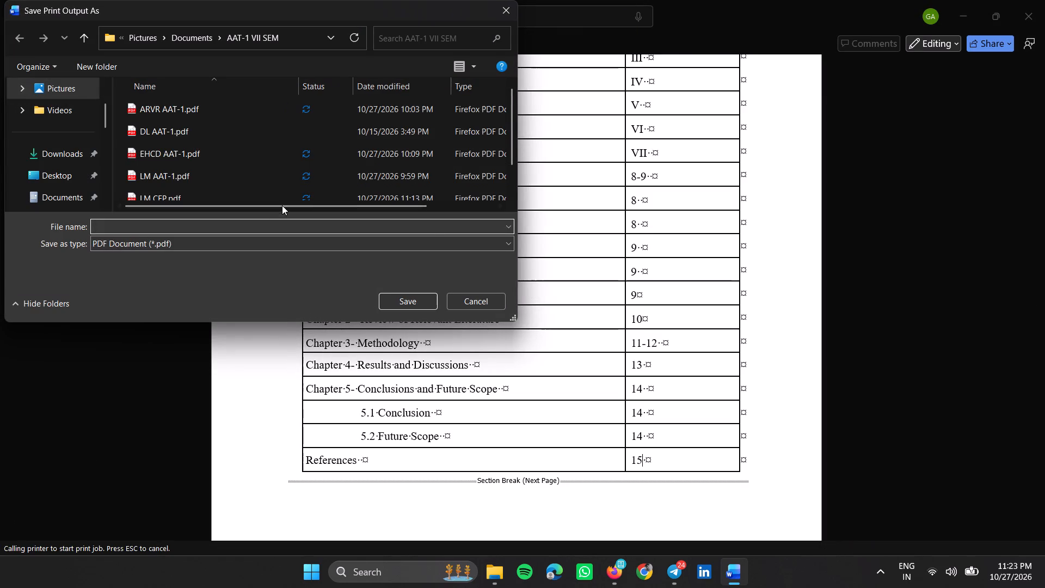
{"action": "left_click", "coordinate": [255, 228]}
{"action": "scroll", "coordinate": [260, 166], "scroll_direction": "down", "scroll_amount": 4}
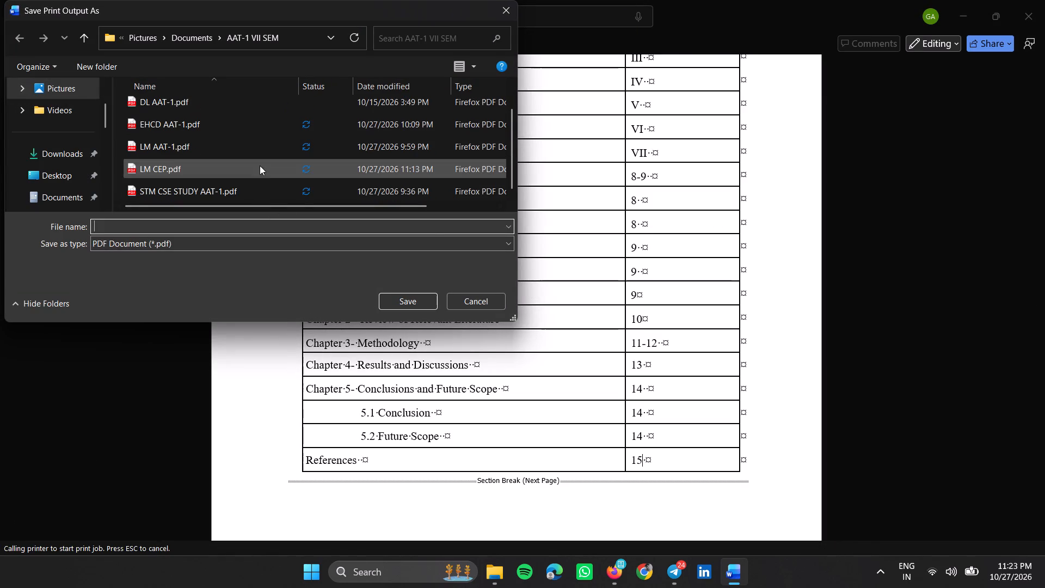
{"action": "left_click", "coordinate": [186, 220]}
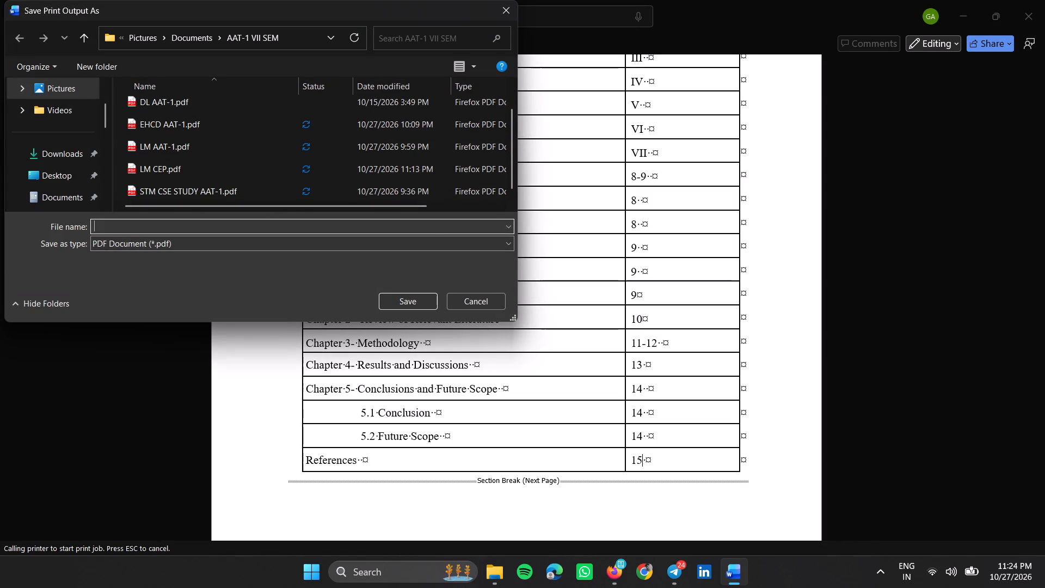
{"action": "type", "text": "DL"}
{"action": "key", "text": "space"}
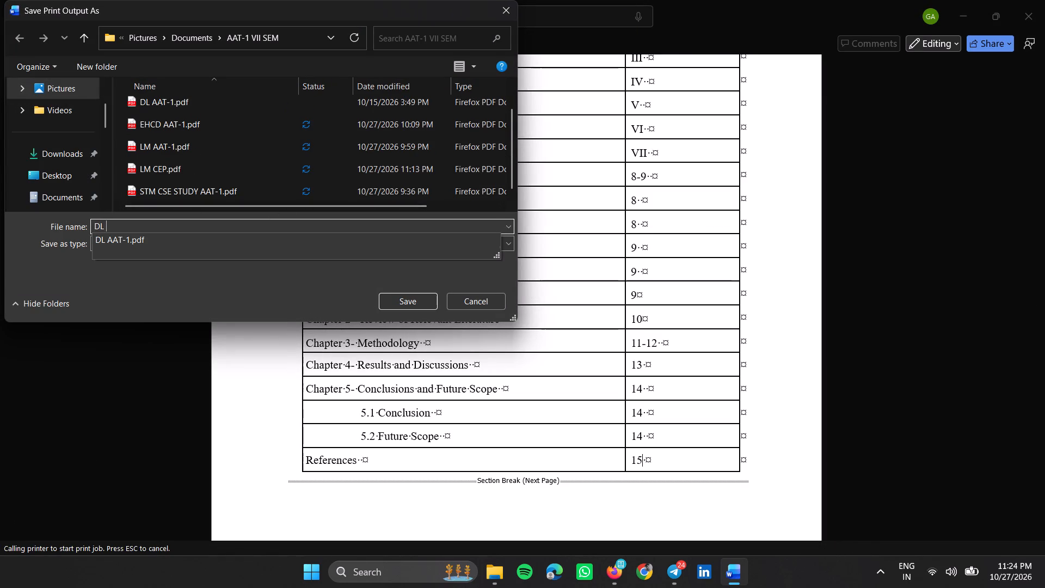
{"action": "type", "text": "CEPT"}
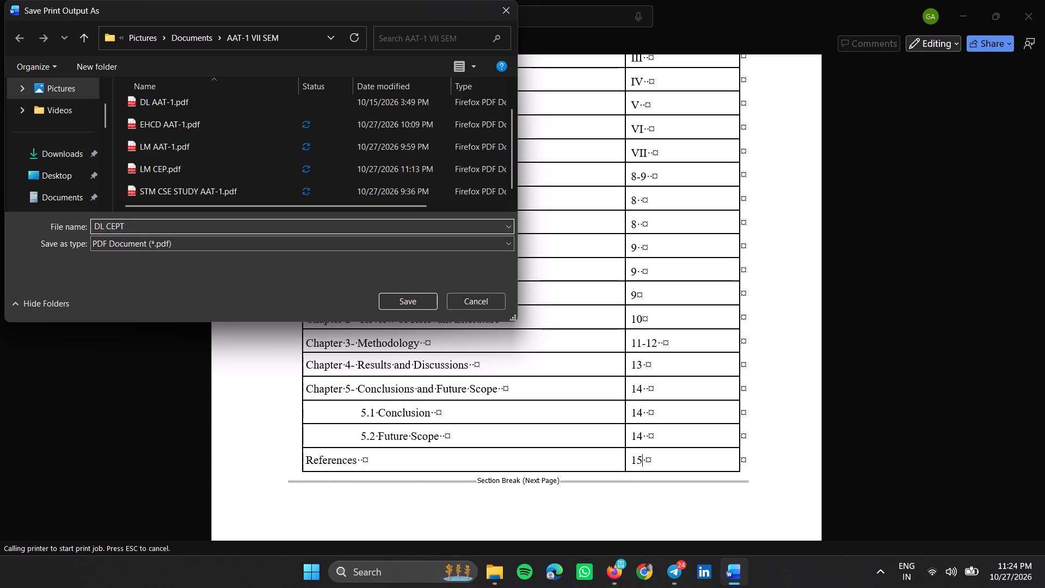
{"action": "key", "text": "BackSpace"}
{"action": "key", "text": "BackSpace"}
{"action": "key", "text": "p"}
{"action": "left_click", "coordinate": [395, 297]}
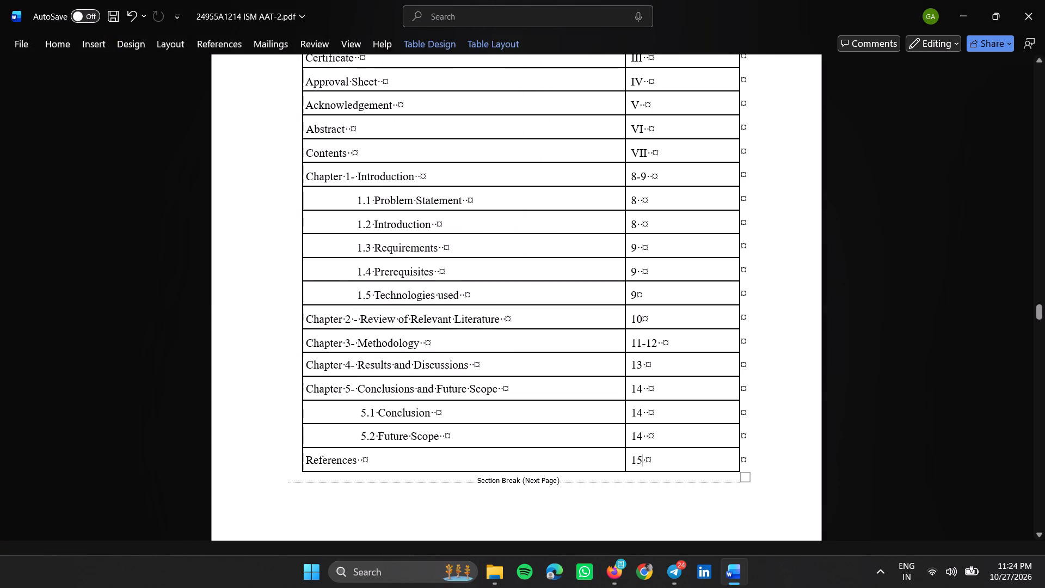
Switch to Firefox, search the web for "REMOVE PAGES FROM PDF" in the new tab and open iLovePDF's page-removal tool.
{"action": "left_click", "coordinate": [626, 583]}
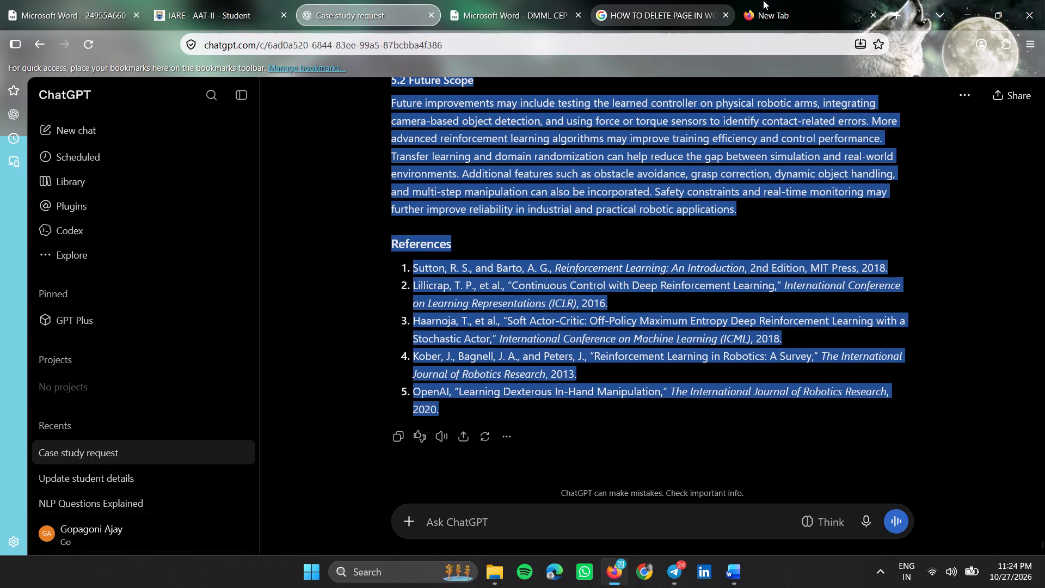
{"action": "left_click", "coordinate": [799, 0]}
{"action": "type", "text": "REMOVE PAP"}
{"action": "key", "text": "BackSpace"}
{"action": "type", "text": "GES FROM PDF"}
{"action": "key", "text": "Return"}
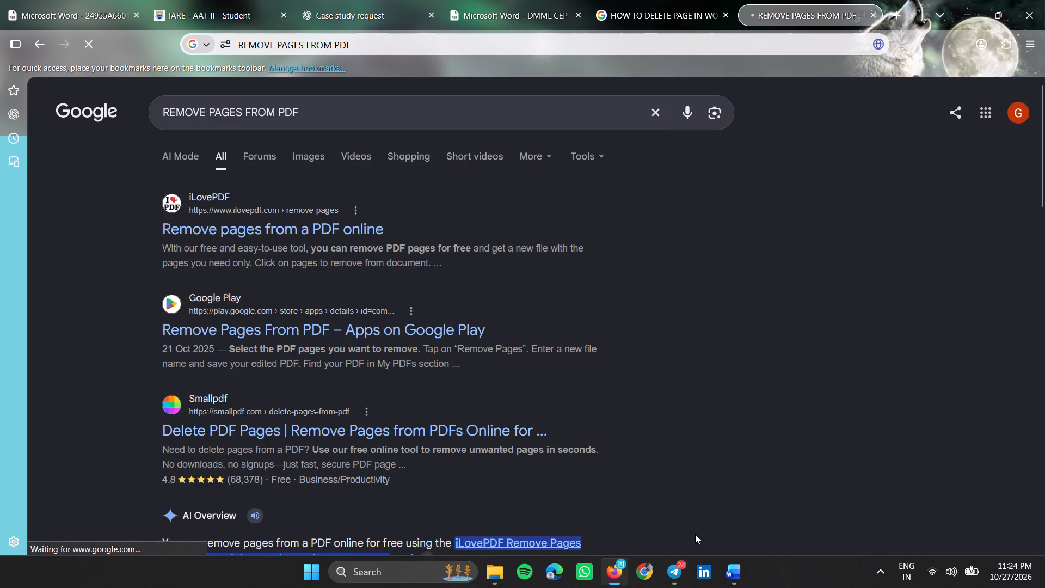
{"action": "left_click", "coordinate": [271, 220]}
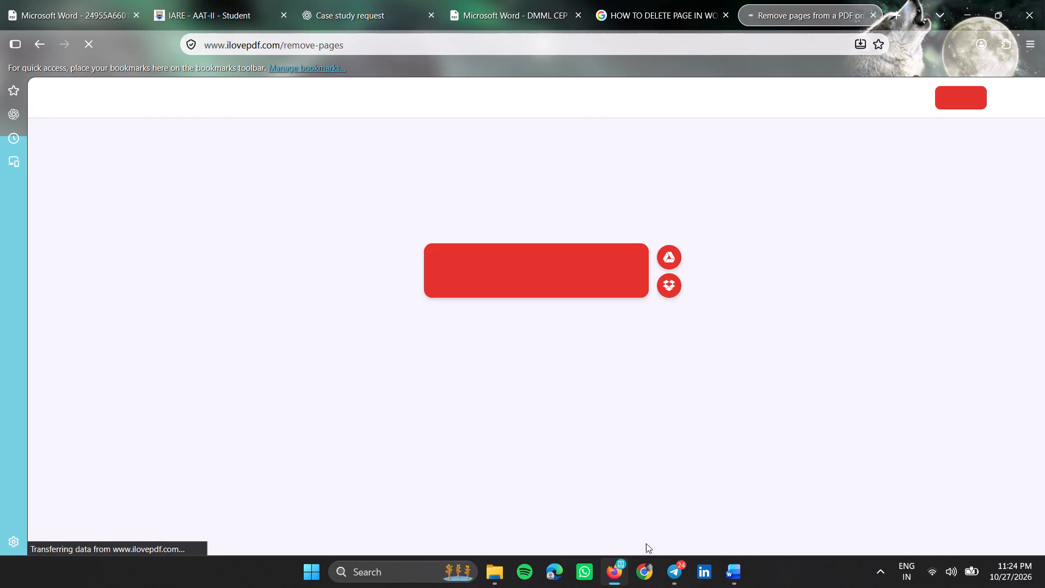
Switch to File Explorer and open the AAT-1 VII SEM folder inside the OneDrive Pictures > Documents folder to view its PDFs.
{"action": "left_click", "coordinate": [485, 575]}
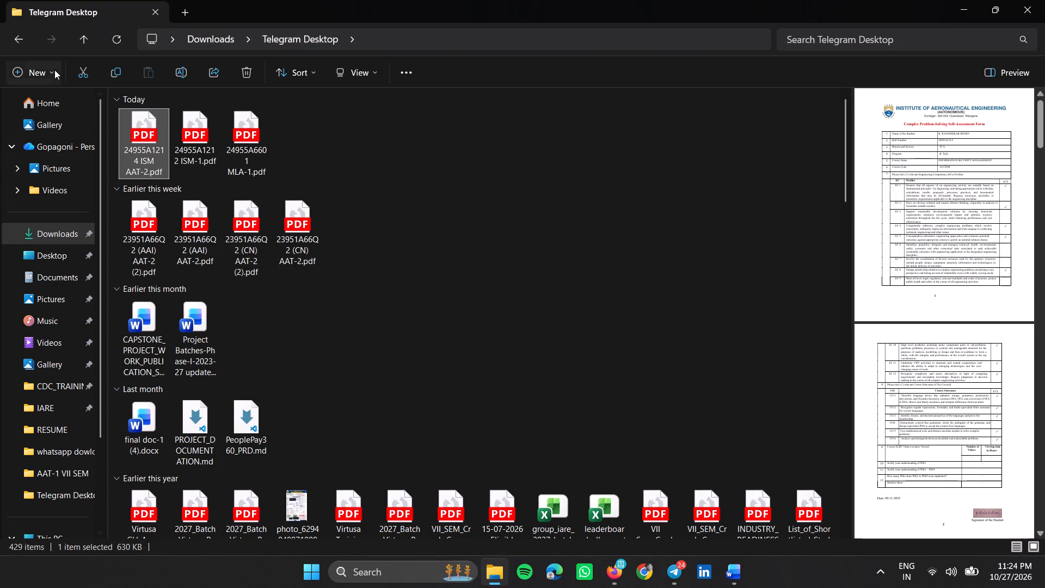
{"action": "left_click", "coordinate": [42, 283]}
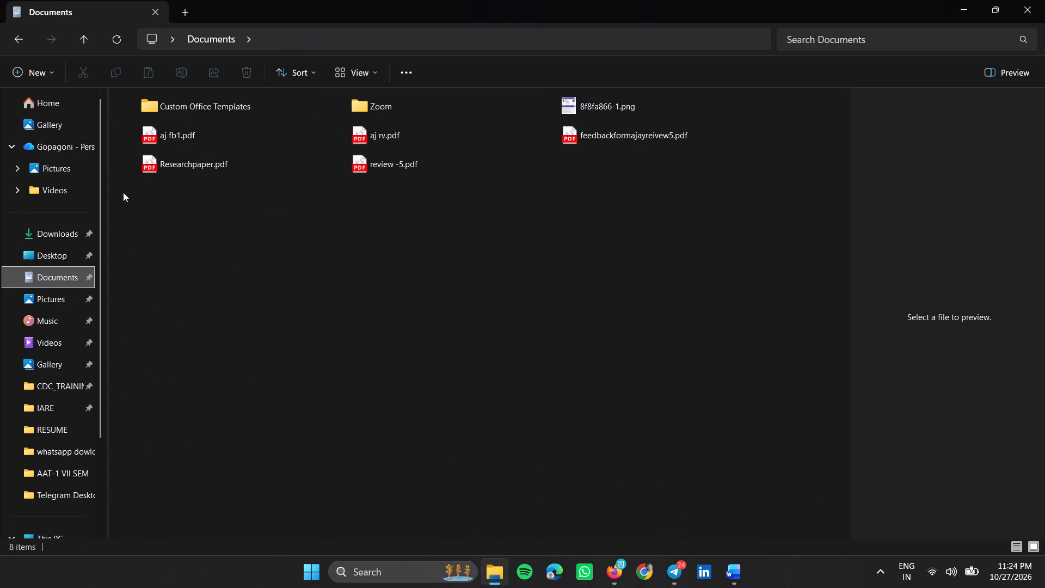
{"action": "left_click", "coordinate": [63, 158]}
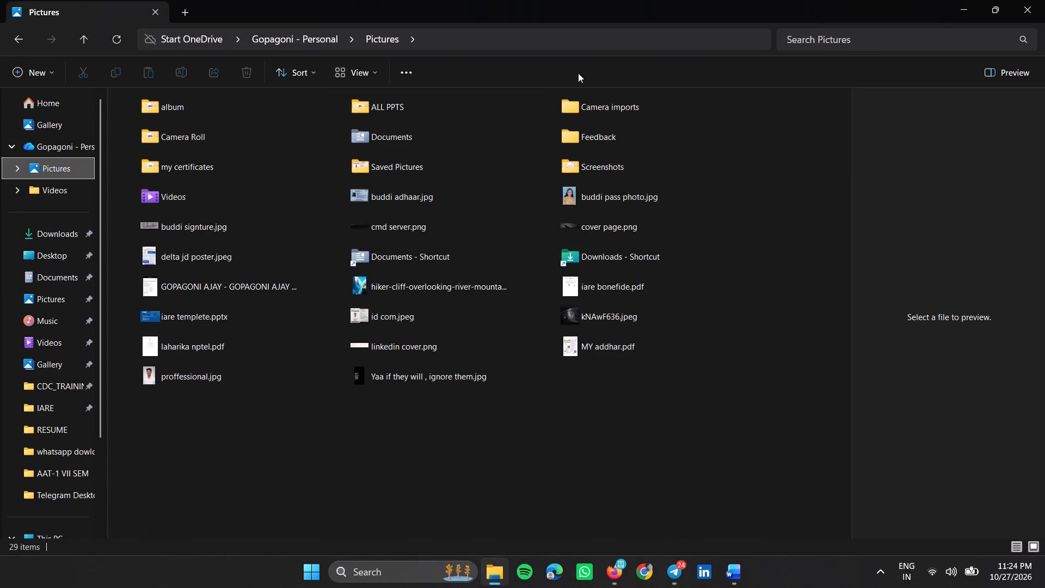
{"action": "double_click", "coordinate": [407, 142]}
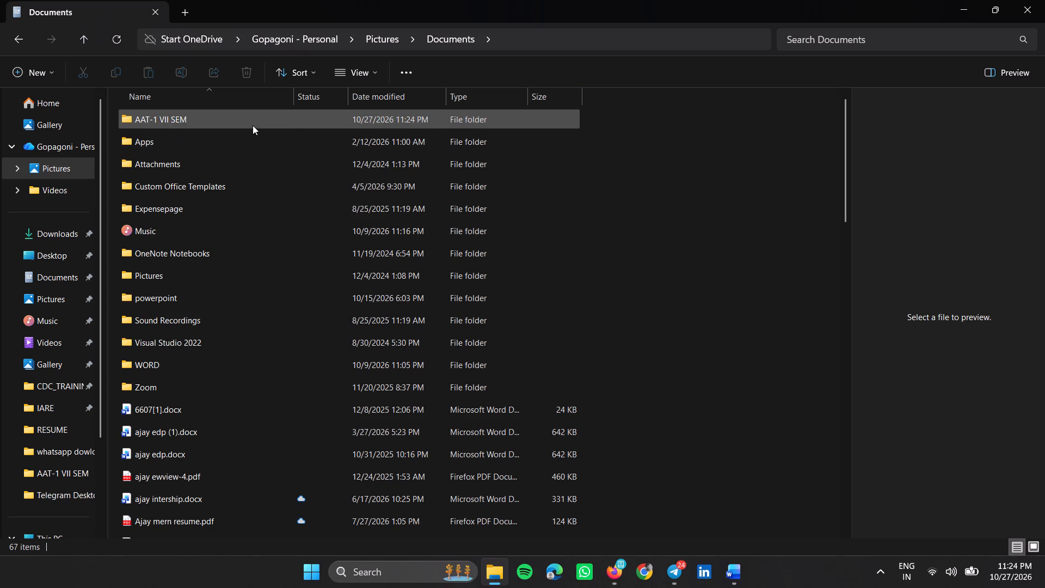
{"action": "double_click", "coordinate": [253, 125]}
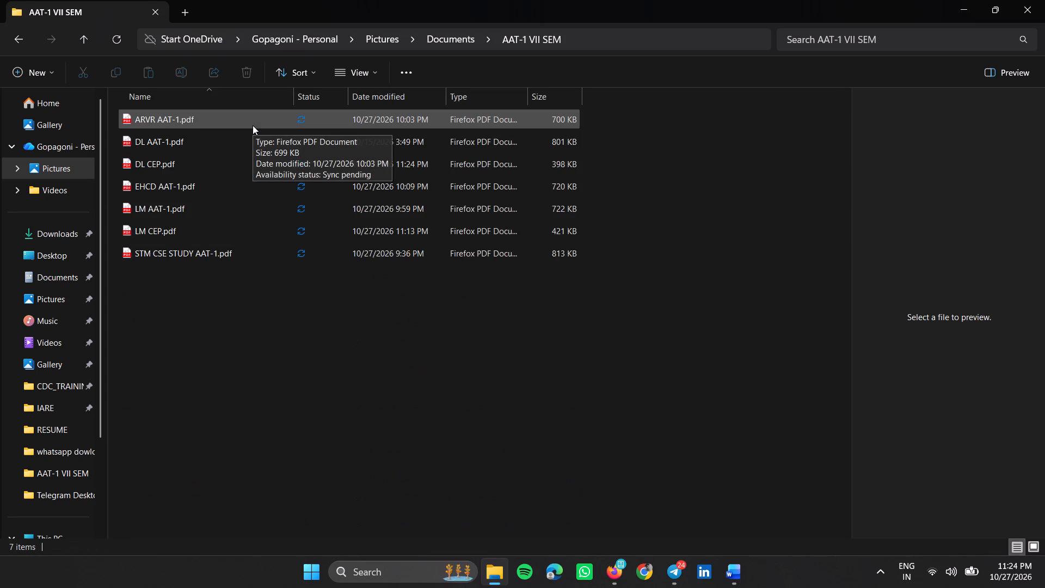
Return to Firefox and load LM CEP.pdf from the AAT-1 VII SEM folder into iLovePDF's Remove PDF pages tool.
{"action": "left_click", "coordinate": [618, 576]}
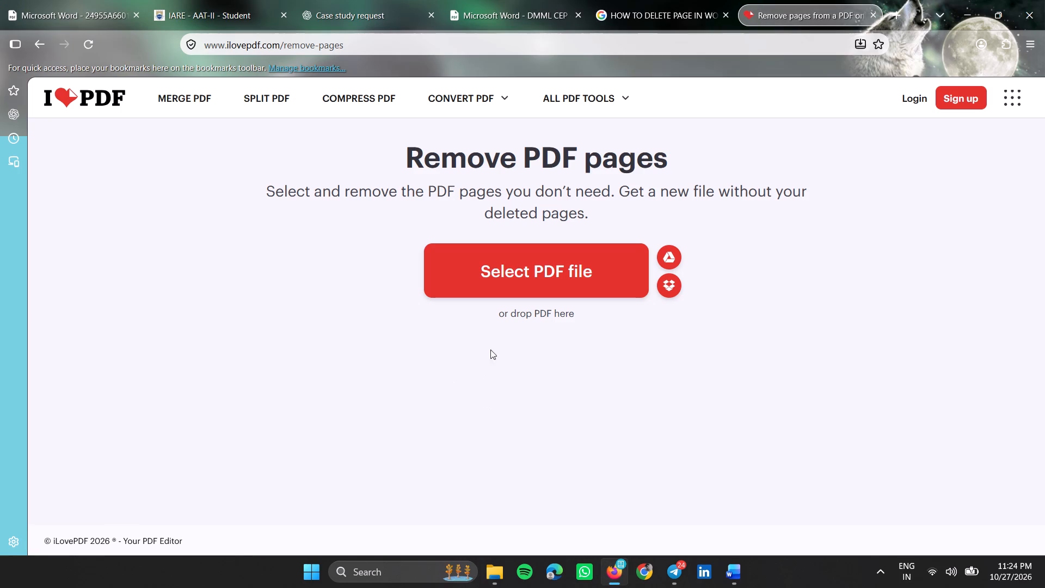
{"action": "left_click", "coordinate": [561, 269]}
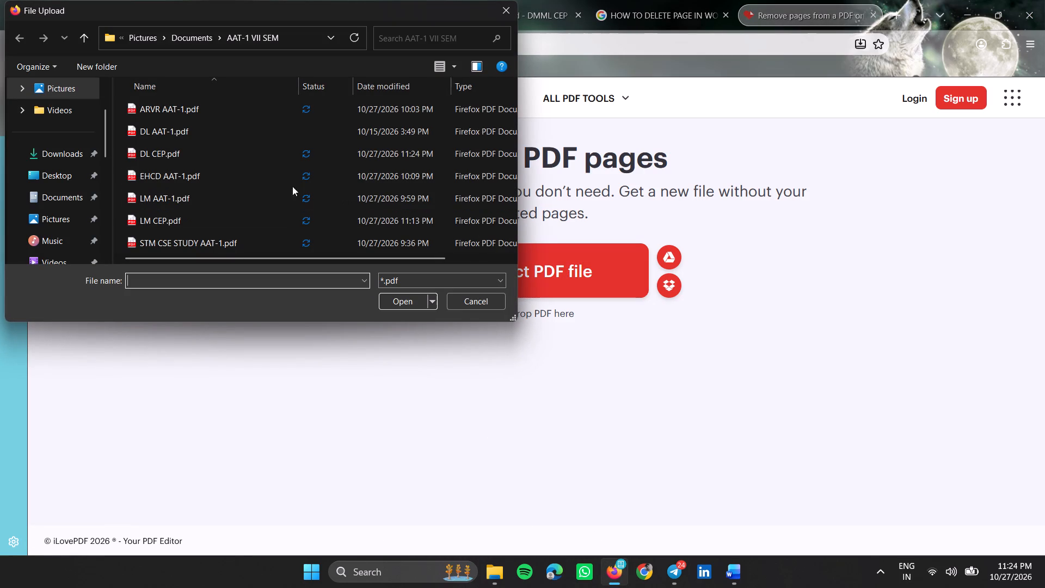
{"action": "scroll", "coordinate": [253, 167], "scroll_direction": "down", "scroll_amount": 3}
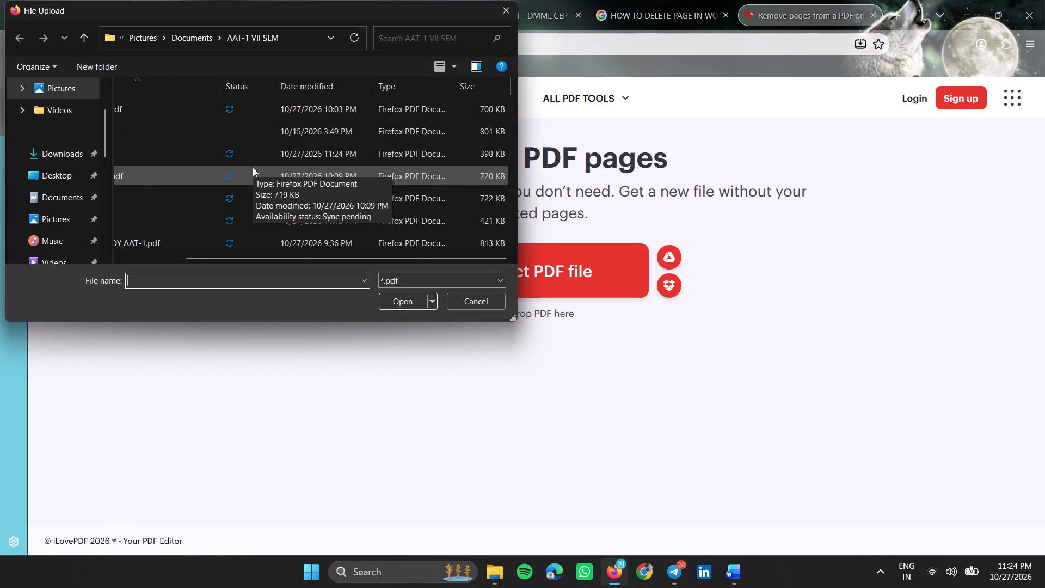
{"action": "scroll", "coordinate": [253, 167], "scroll_direction": "left", "scroll_amount": 3}
{"action": "left_click", "coordinate": [164, 258]}
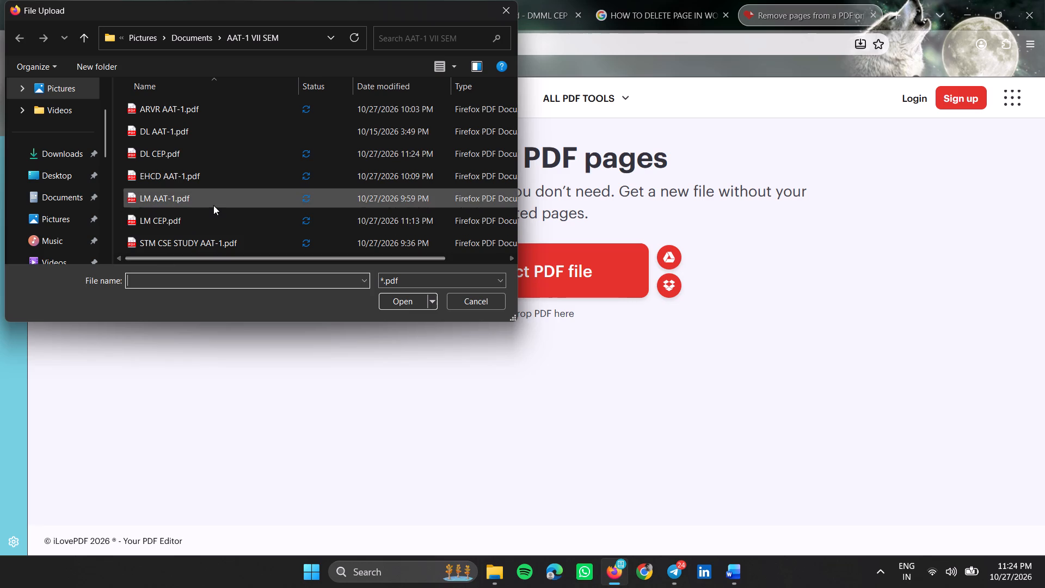
{"action": "left_click", "coordinate": [182, 222]}
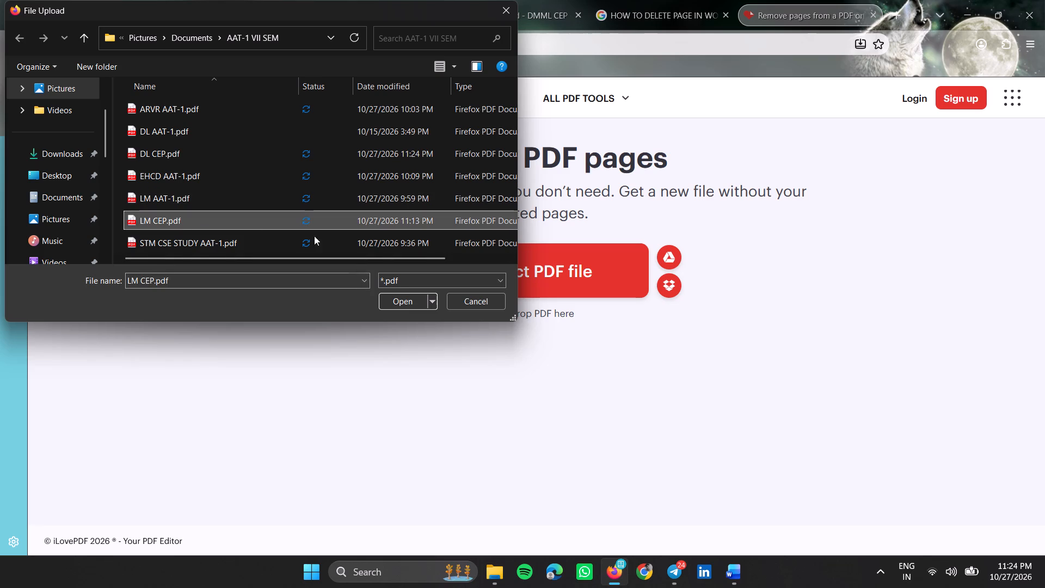
{"action": "left_click", "coordinate": [398, 293]}
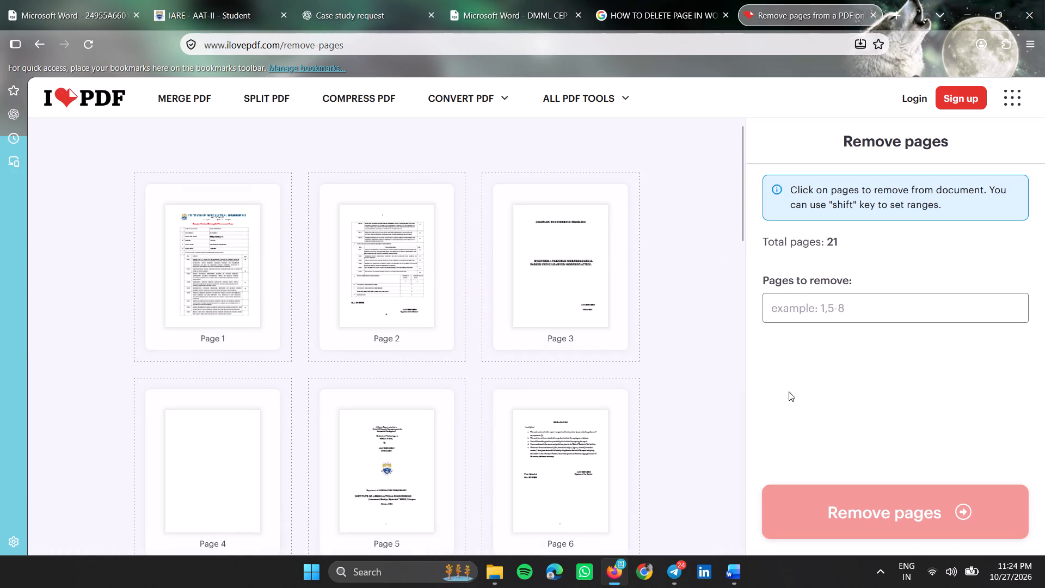
In Firefox, remove the blank page 4 from the LM CEP PDF with iLovePDF's Remove pages tool and download the result.
{"action": "left_click", "coordinate": [224, 456]}
{"action": "scroll", "coordinate": [224, 456], "scroll_direction": "down", "scroll_amount": 1}
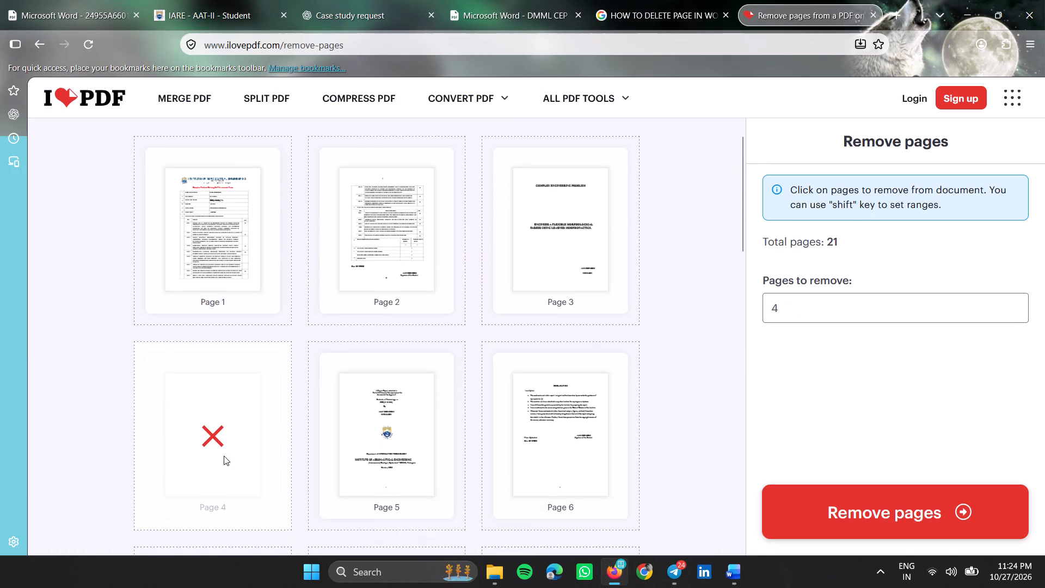
{"action": "scroll", "coordinate": [224, 456], "scroll_direction": "down", "scroll_amount": 2}
{"action": "scroll", "coordinate": [517, 399], "scroll_direction": "down", "scroll_amount": 1}
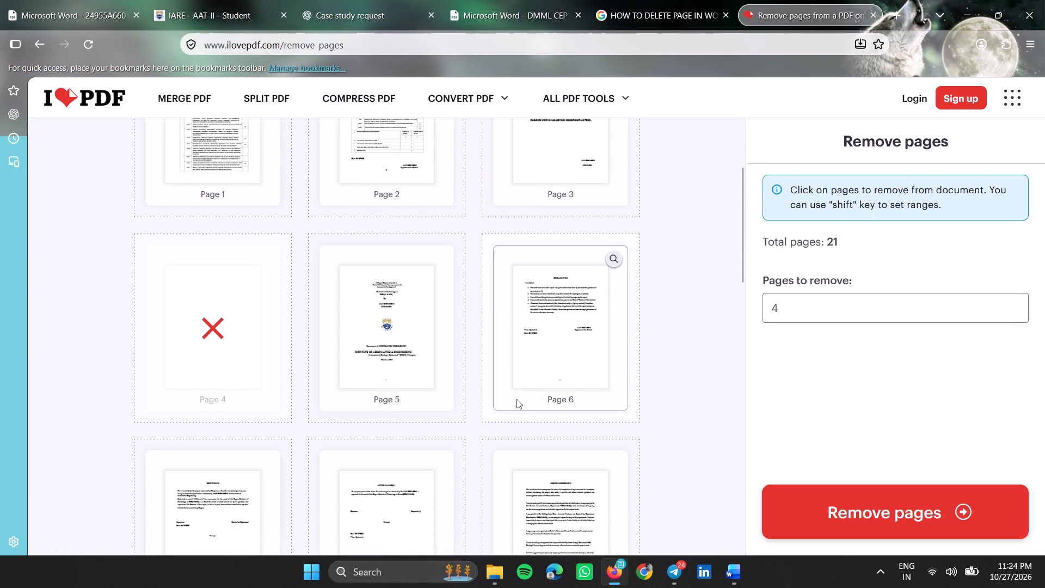
{"action": "scroll", "coordinate": [517, 399], "scroll_direction": "down", "scroll_amount": 1}
{"action": "scroll", "coordinate": [517, 195], "scroll_direction": "down", "scroll_amount": 2}
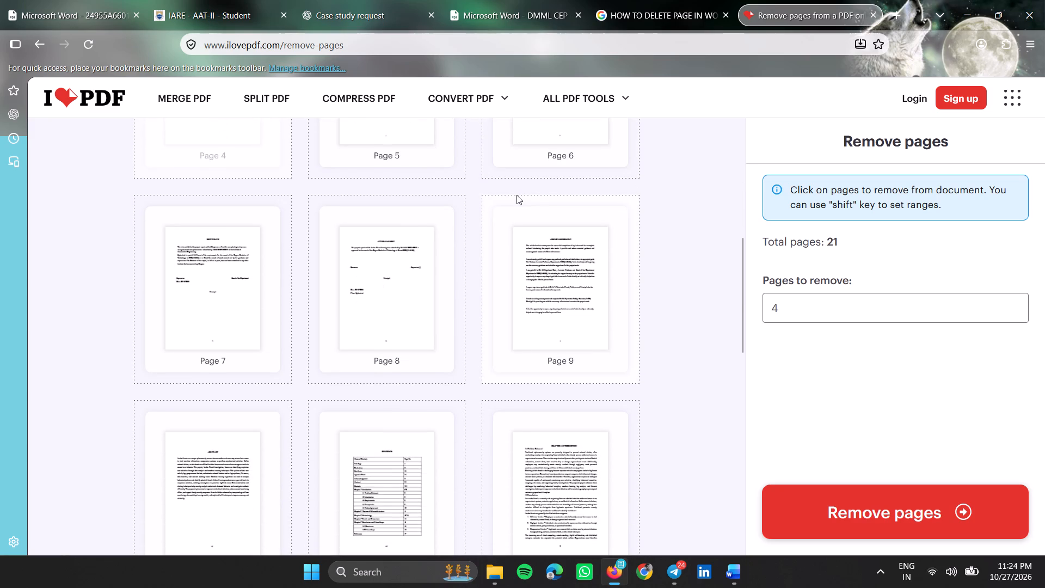
{"action": "scroll", "coordinate": [517, 195], "scroll_direction": "up", "scroll_amount": 7}
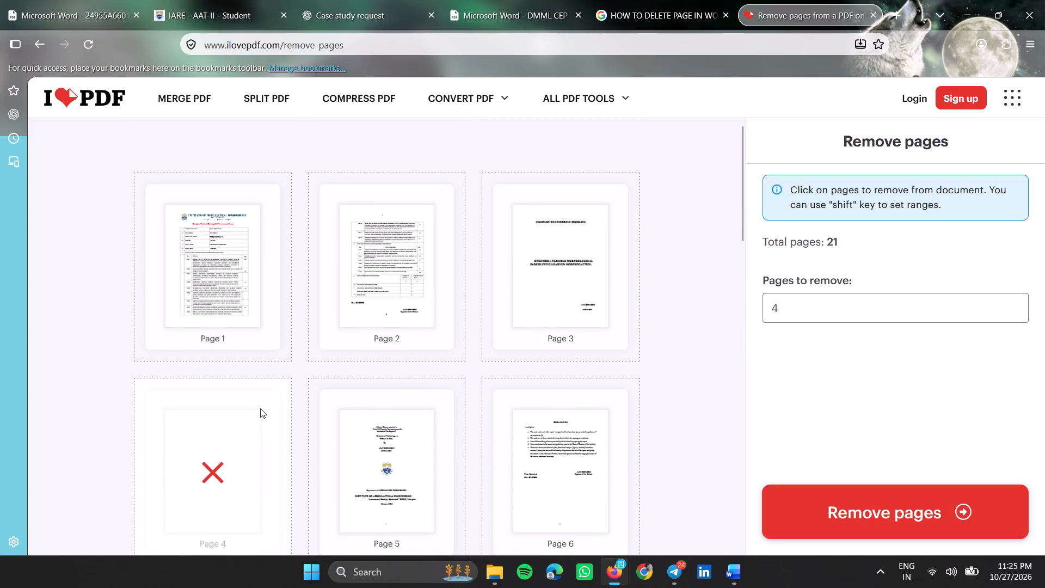
{"action": "scroll", "coordinate": [261, 443], "scroll_direction": "down", "scroll_amount": 3}
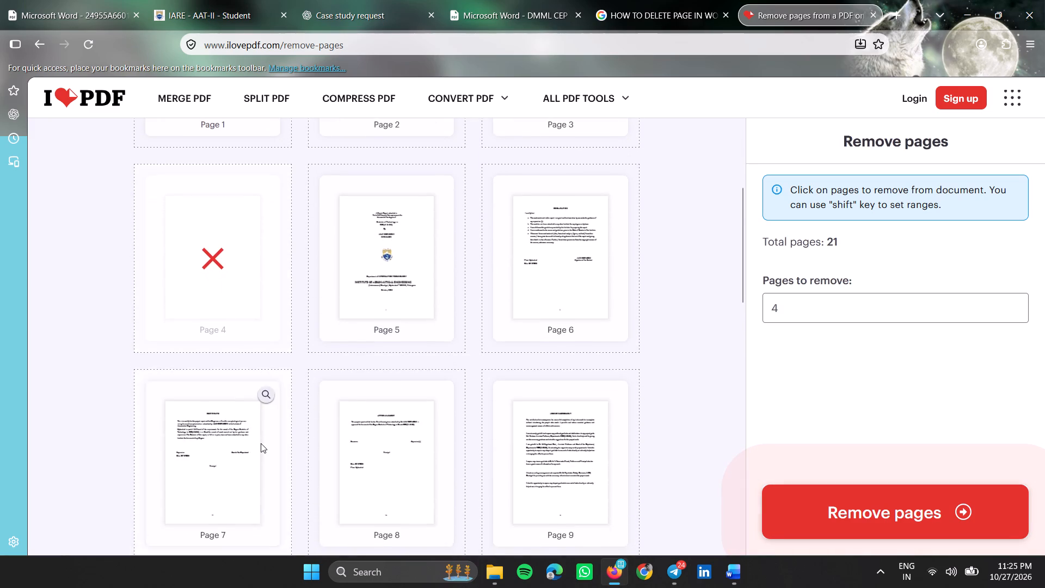
{"action": "scroll", "coordinate": [261, 443], "scroll_direction": "down", "scroll_amount": 12}
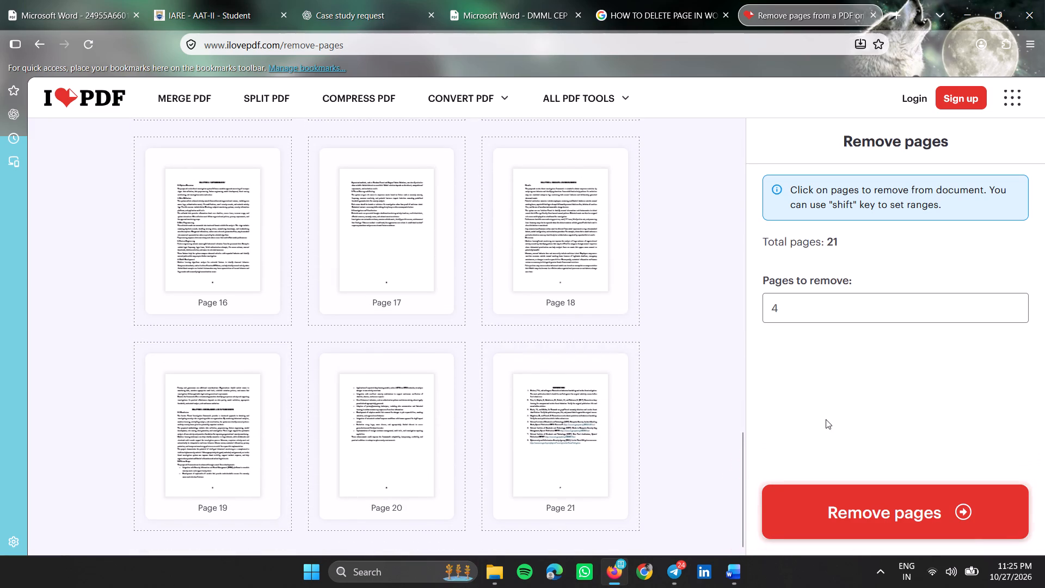
{"action": "left_click", "coordinate": [846, 510]}
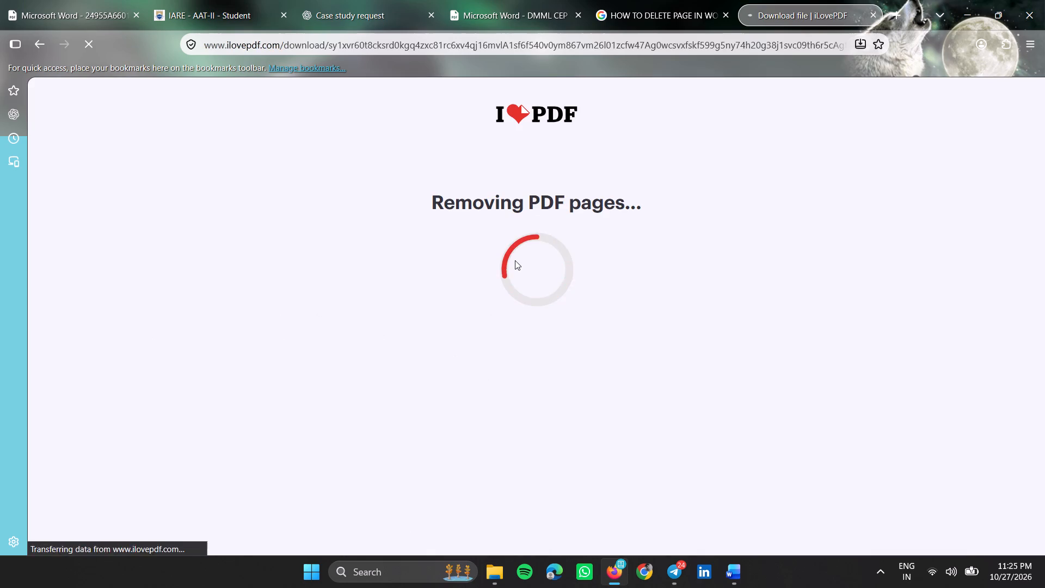
{"action": "left_click", "coordinate": [532, 222]}
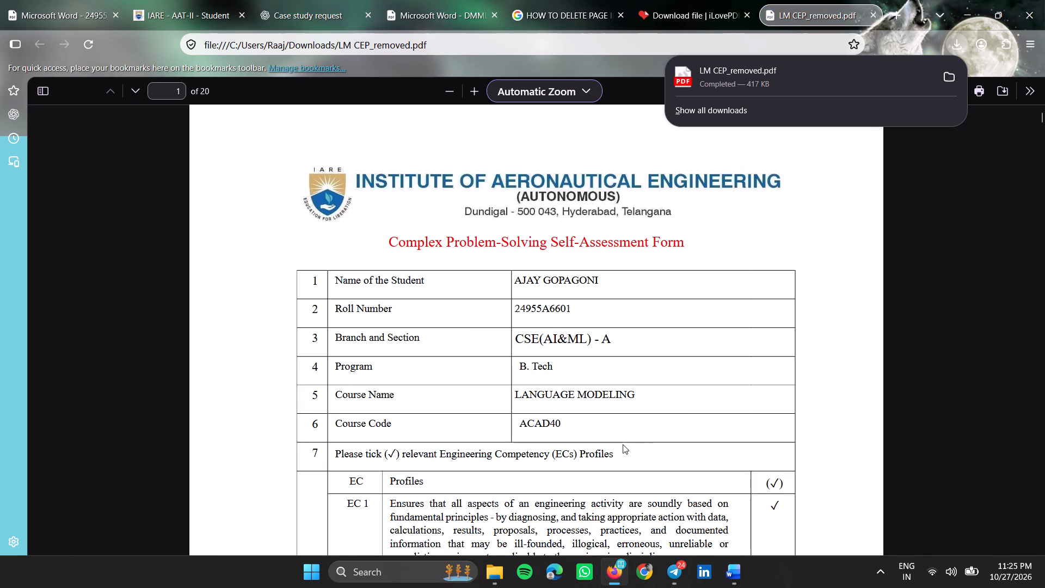
Look through the pages of the downloaded LM CEP_removed.pdf, from the self-assessment form to the chapters and back to the acknowledgement.
{"action": "scroll", "coordinate": [623, 444], "scroll_direction": "down", "scroll_amount": 6}
{"action": "scroll", "coordinate": [623, 444], "scroll_direction": "up", "scroll_amount": 1}
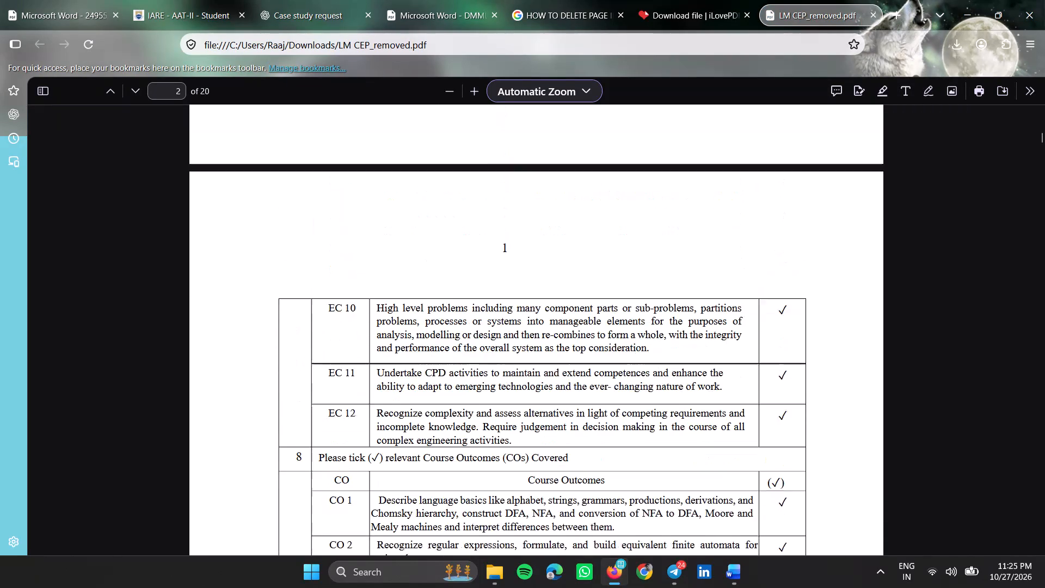
{"action": "scroll", "coordinate": [623, 444], "scroll_direction": "down", "scroll_amount": 14}
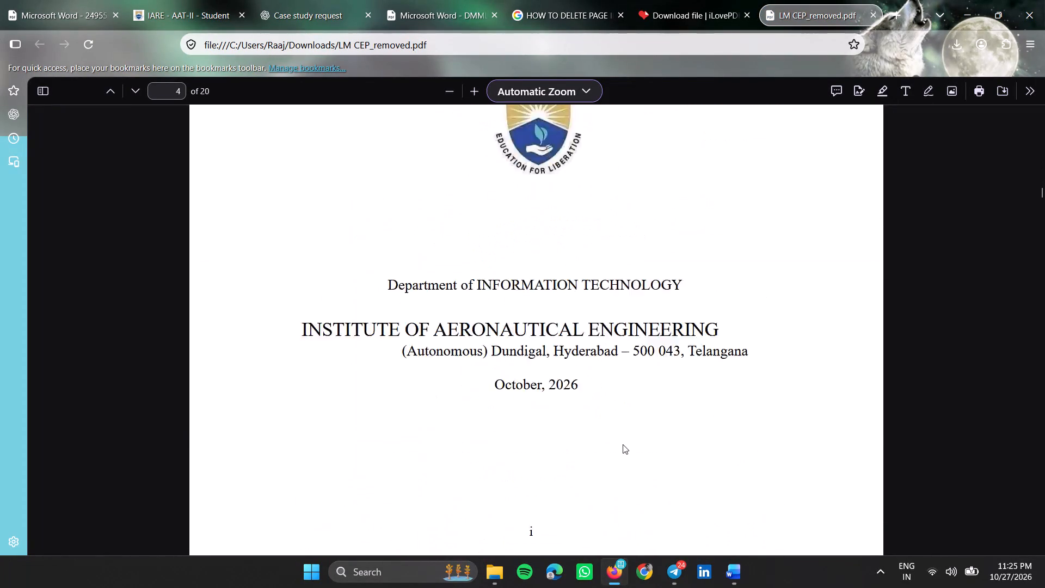
{"action": "scroll", "coordinate": [623, 444], "scroll_direction": "down", "scroll_amount": 15}
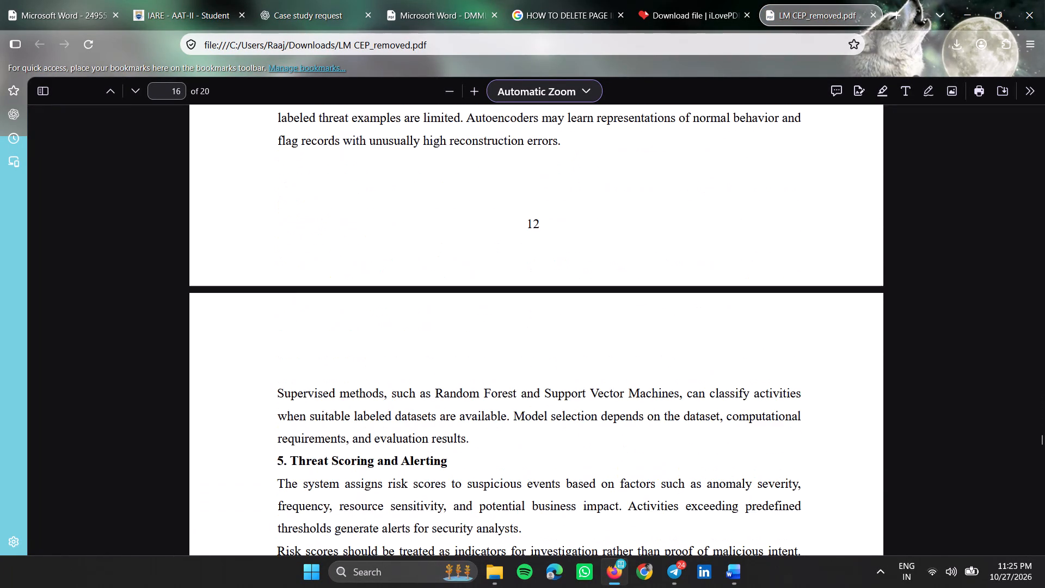
{"action": "scroll", "coordinate": [623, 444], "scroll_direction": "up", "scroll_amount": 11}
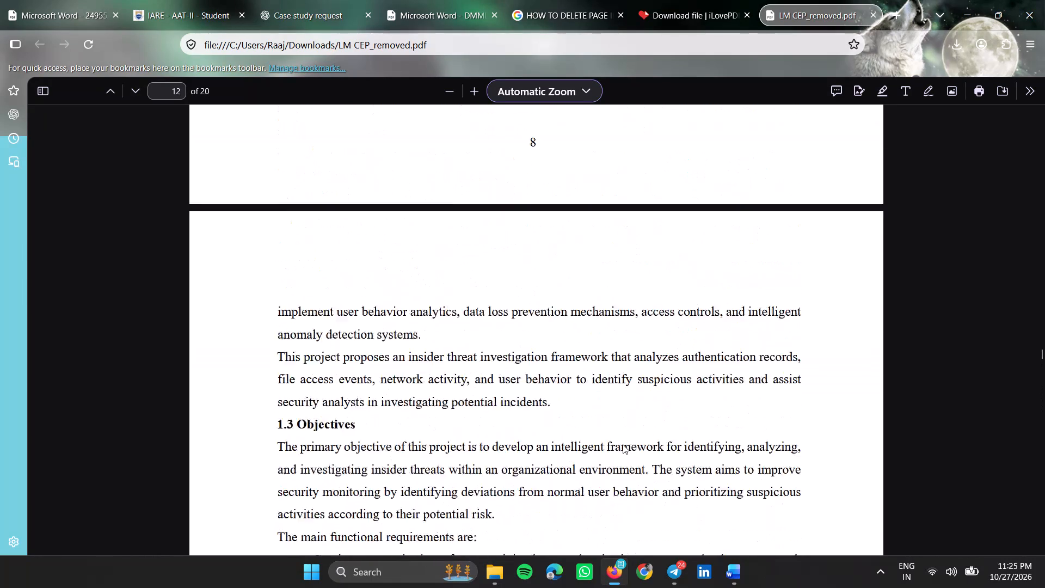
{"action": "scroll", "coordinate": [623, 444], "scroll_direction": "up", "scroll_amount": 7}
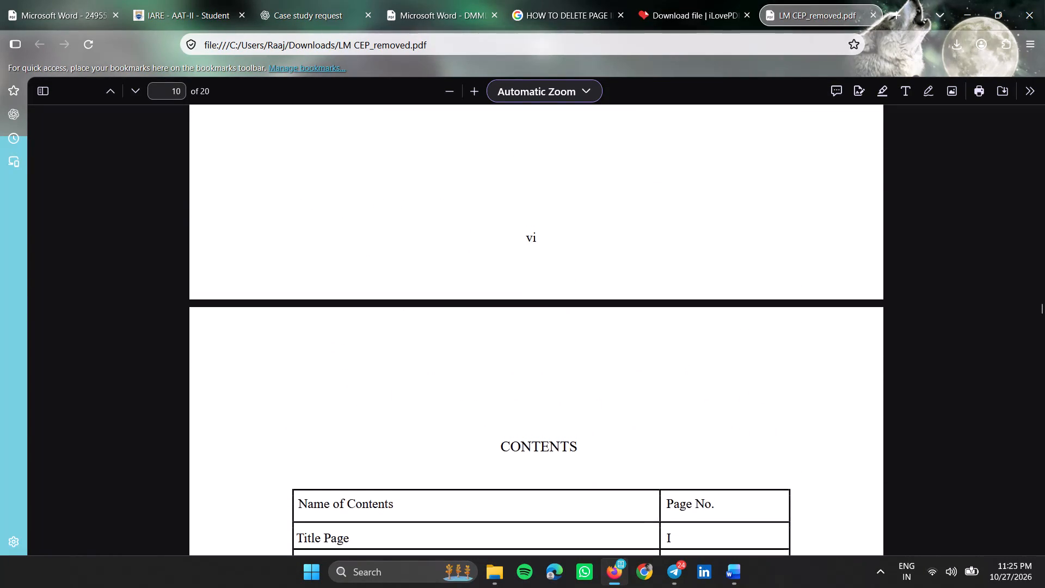
{"action": "scroll", "coordinate": [623, 444], "scroll_direction": "up", "scroll_amount": 3}
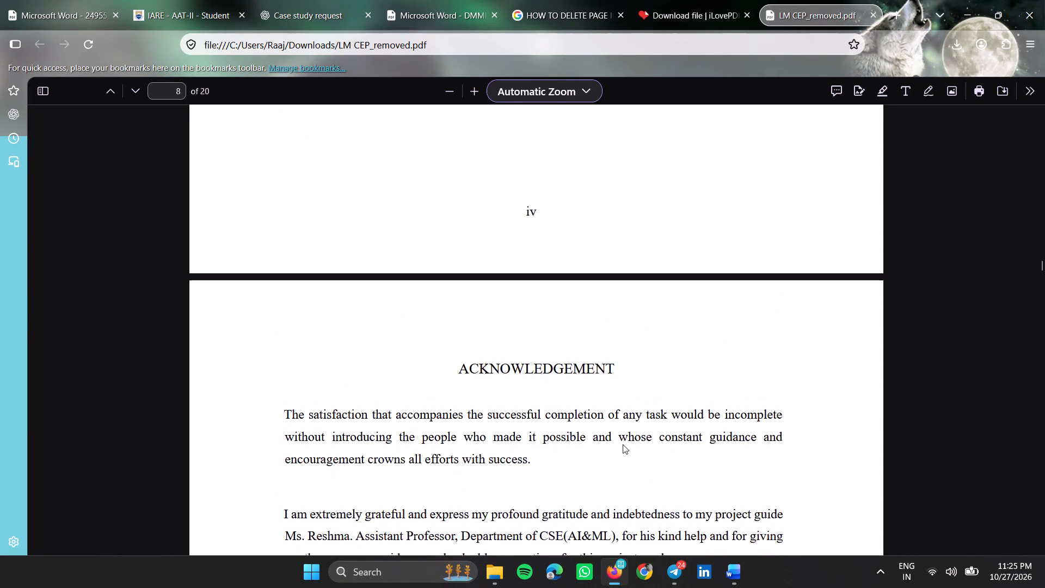
{"action": "scroll", "coordinate": [623, 444], "scroll_direction": "right", "scroll_amount": 1}
{"action": "scroll", "coordinate": [623, 444], "scroll_direction": "up", "scroll_amount": 1}
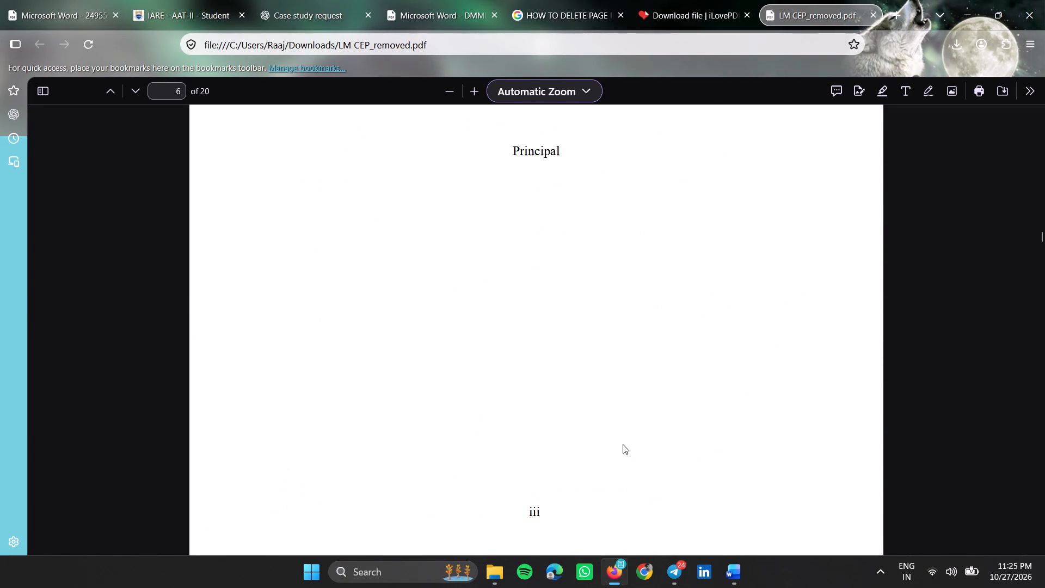
{"action": "left_click", "coordinate": [623, 444]}
{"action": "scroll", "coordinate": [623, 444], "scroll_direction": "down", "scroll_amount": 11}
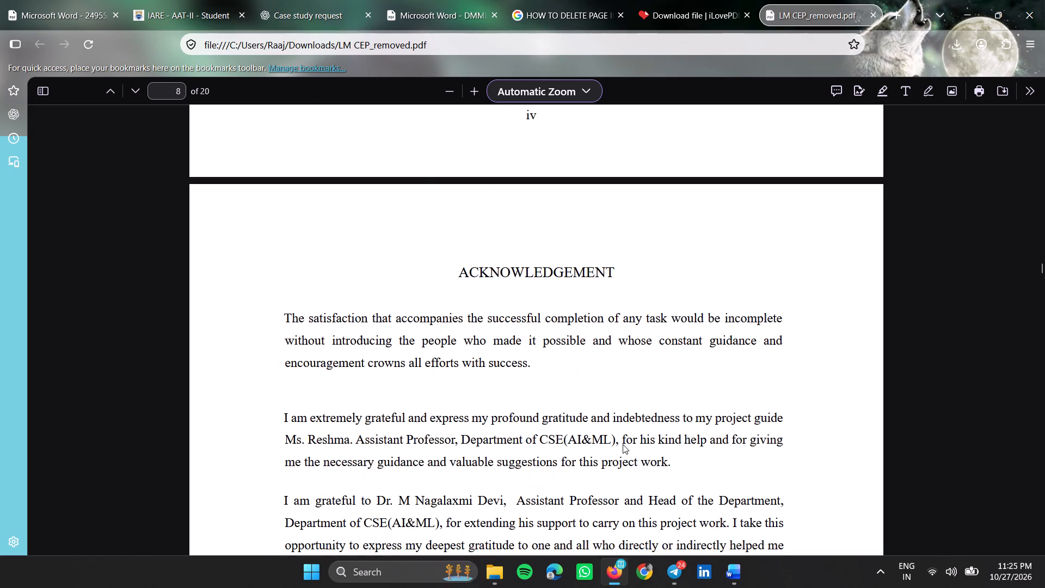
{"action": "scroll", "coordinate": [623, 444], "scroll_direction": "down", "scroll_amount": 4}
{"action": "scroll", "coordinate": [623, 444], "scroll_direction": "up", "scroll_amount": 5}
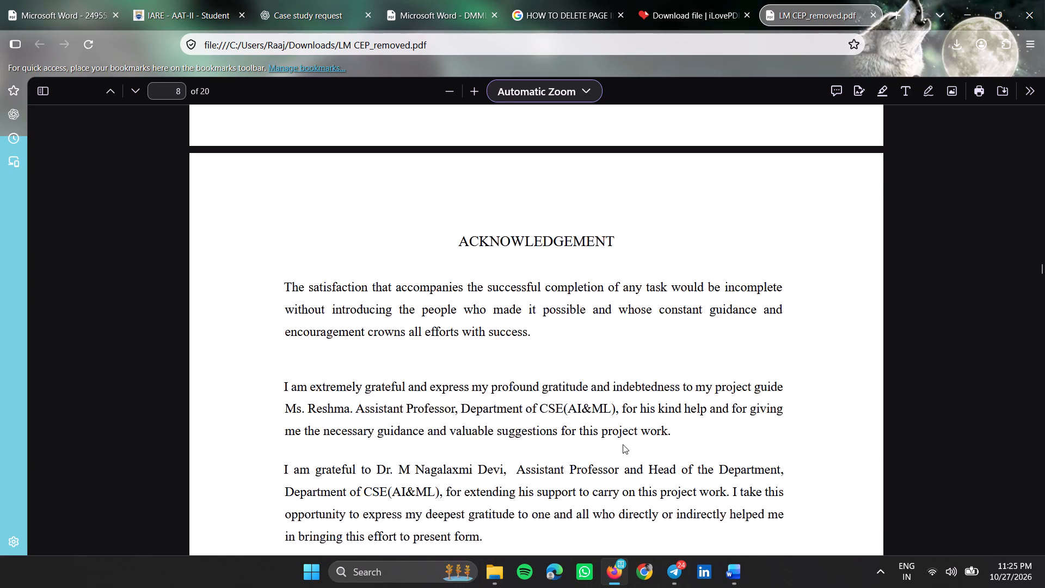
Look through LM CEP_removed.pdf from the acknowledgement back to the certificate and on to the references, and close it.
{"action": "scroll", "coordinate": [623, 444], "scroll_direction": "up", "scroll_amount": 9}
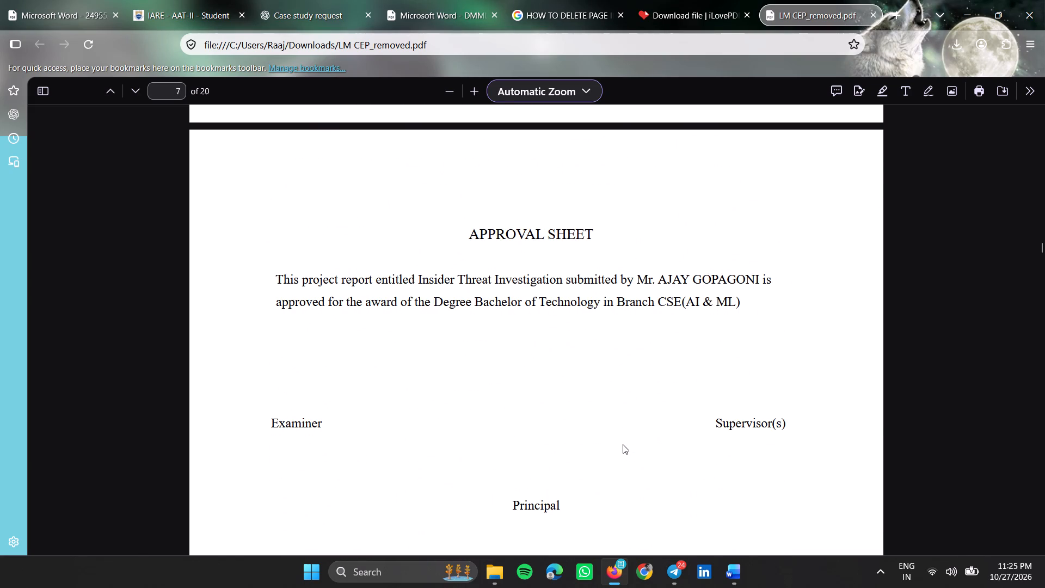
{"action": "scroll", "coordinate": [623, 444], "scroll_direction": "up", "scroll_amount": 8}
{"action": "scroll", "coordinate": [623, 444], "scroll_direction": "down", "scroll_amount": 6}
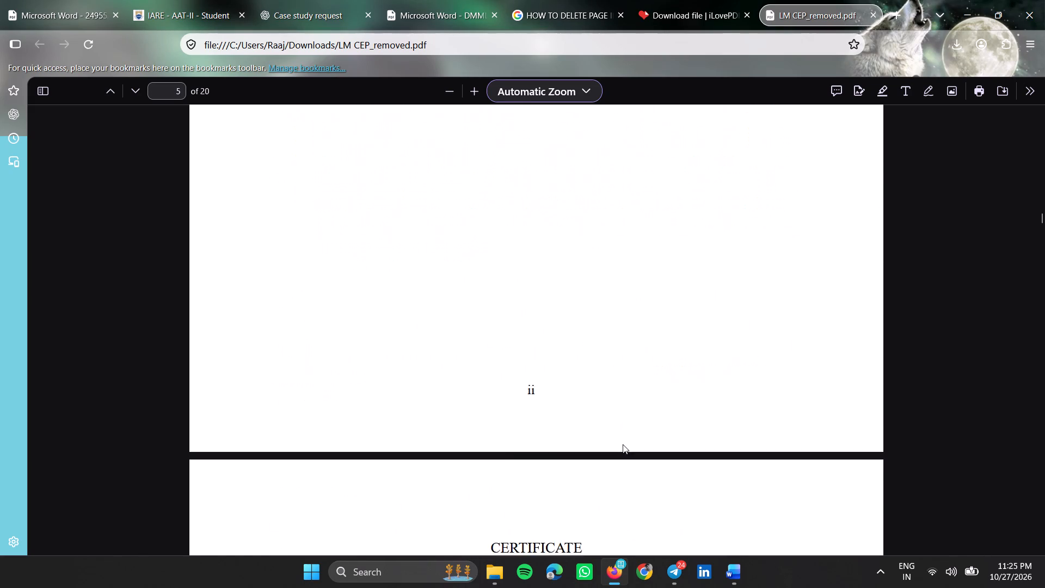
{"action": "scroll", "coordinate": [623, 444], "scroll_direction": "down", "scroll_amount": 20}
{"action": "scroll", "coordinate": [623, 444], "scroll_direction": "down", "scroll_amount": 20}
{"action": "scroll", "coordinate": [623, 444], "scroll_direction": "down", "scroll_amount": 15}
{"action": "scroll", "coordinate": [623, 444], "scroll_direction": "up", "scroll_amount": 2}
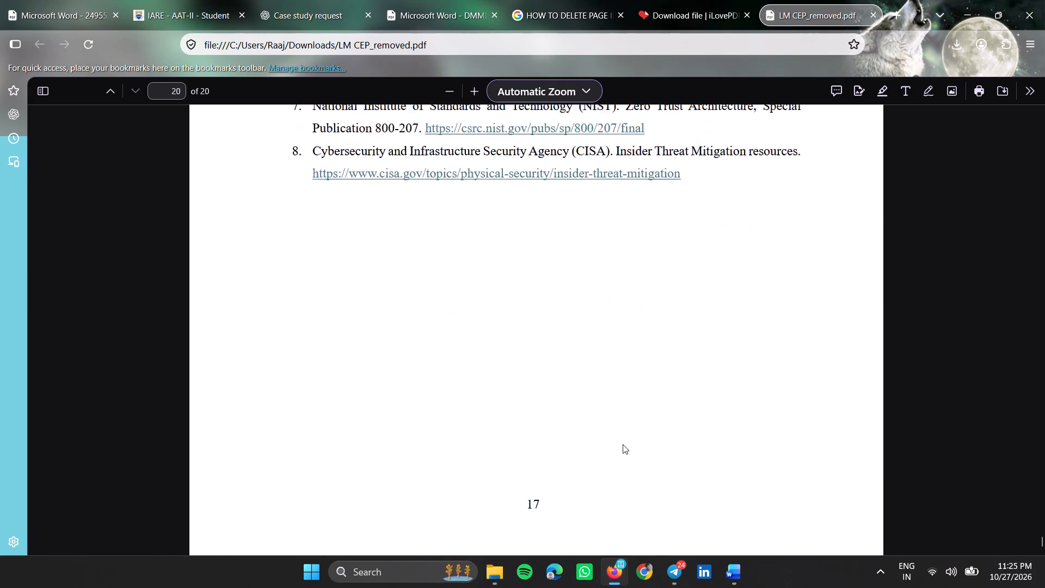
{"action": "scroll", "coordinate": [623, 444], "scroll_direction": "up", "scroll_amount": 11}
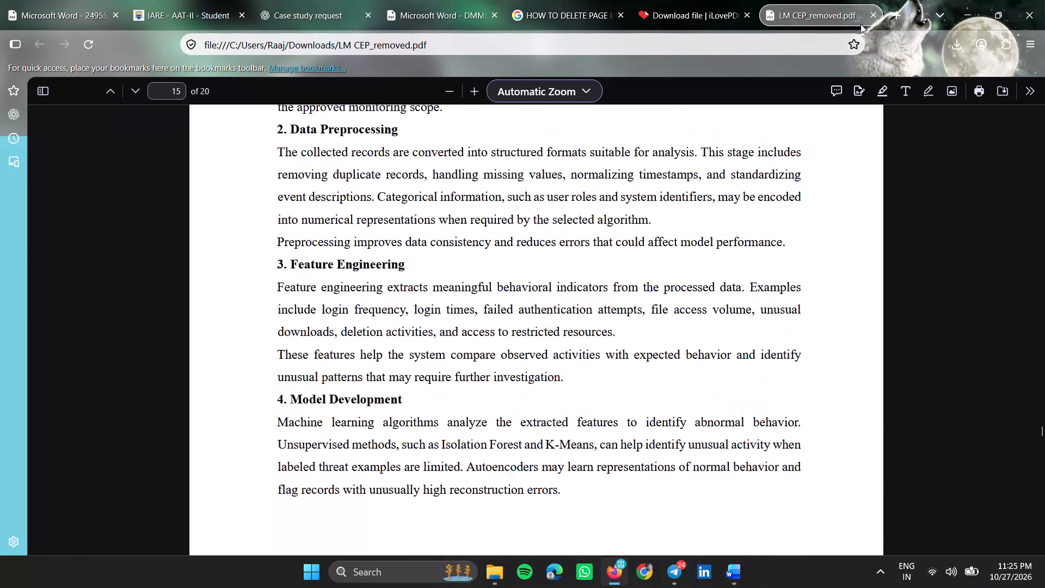
{"action": "left_click", "coordinate": [872, 11]}
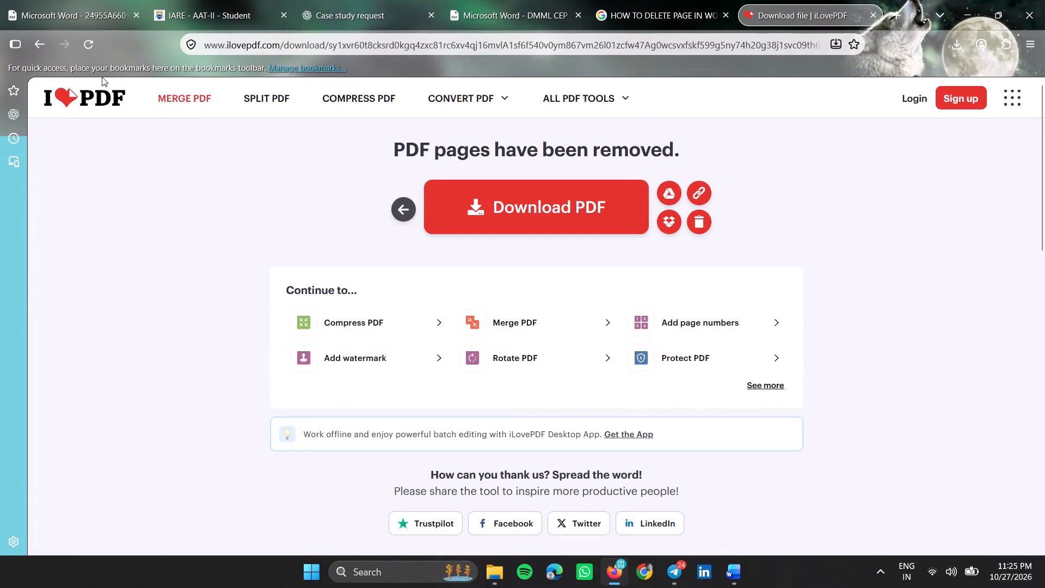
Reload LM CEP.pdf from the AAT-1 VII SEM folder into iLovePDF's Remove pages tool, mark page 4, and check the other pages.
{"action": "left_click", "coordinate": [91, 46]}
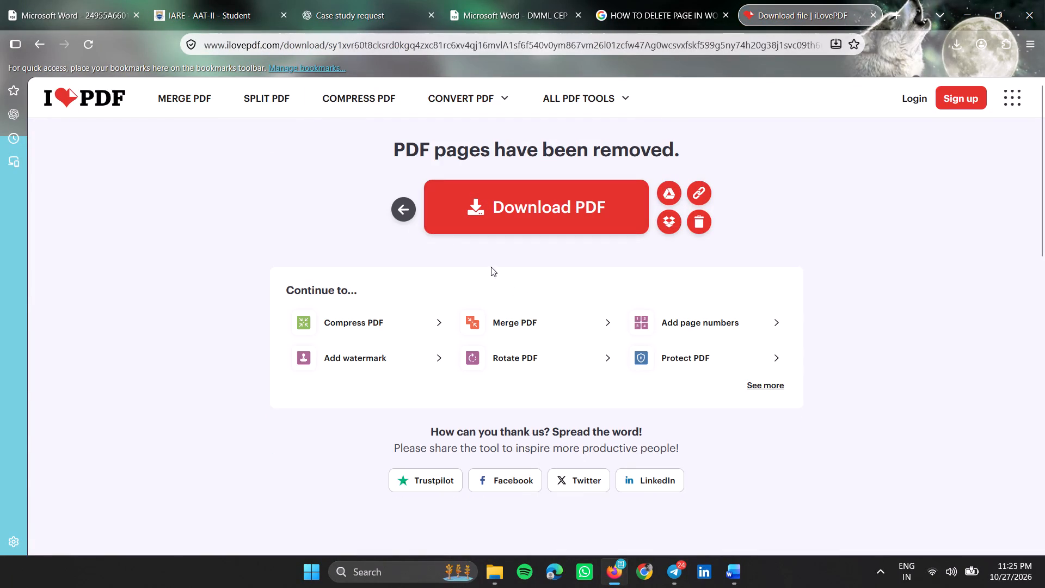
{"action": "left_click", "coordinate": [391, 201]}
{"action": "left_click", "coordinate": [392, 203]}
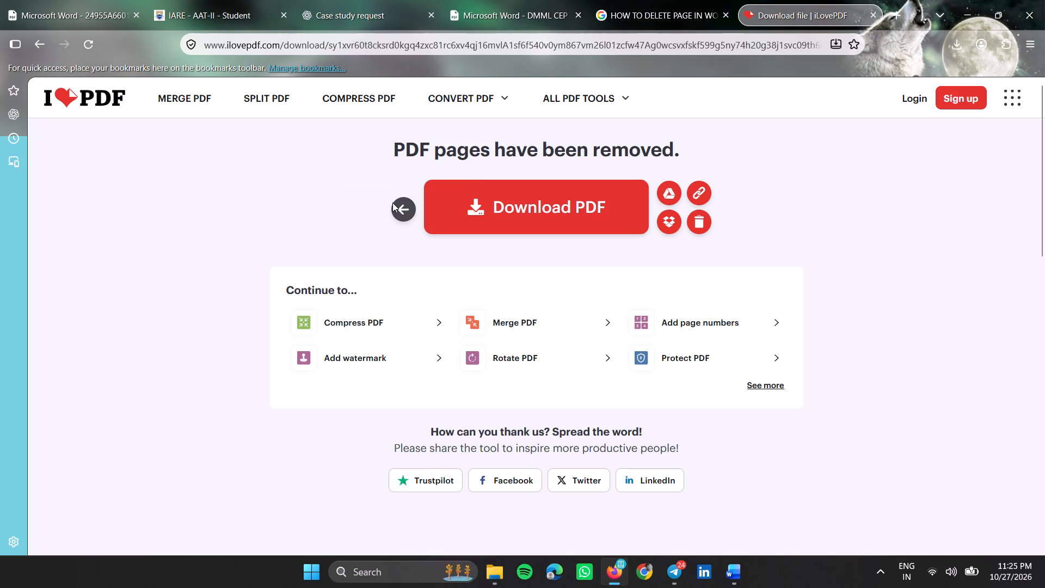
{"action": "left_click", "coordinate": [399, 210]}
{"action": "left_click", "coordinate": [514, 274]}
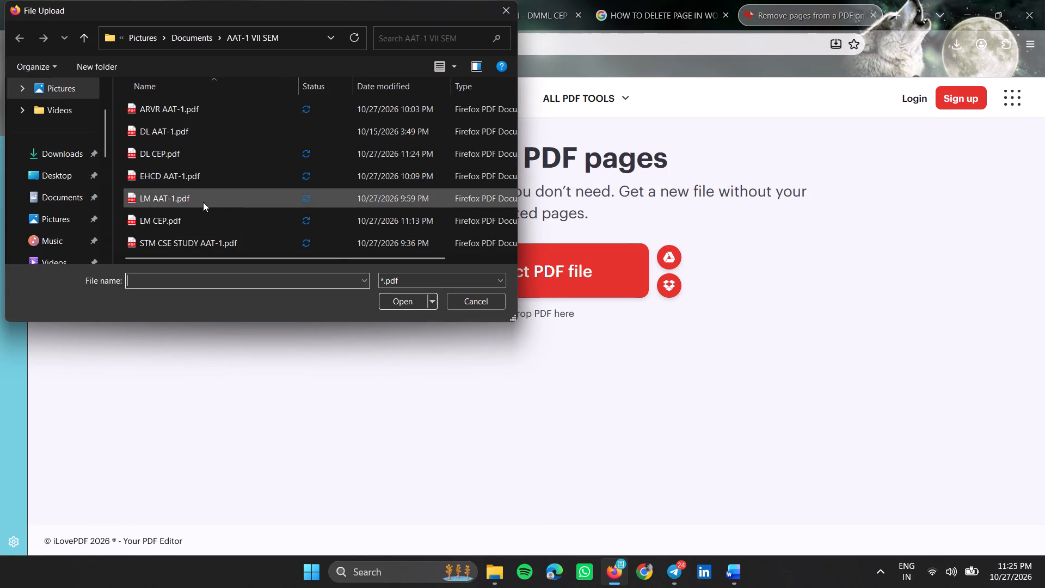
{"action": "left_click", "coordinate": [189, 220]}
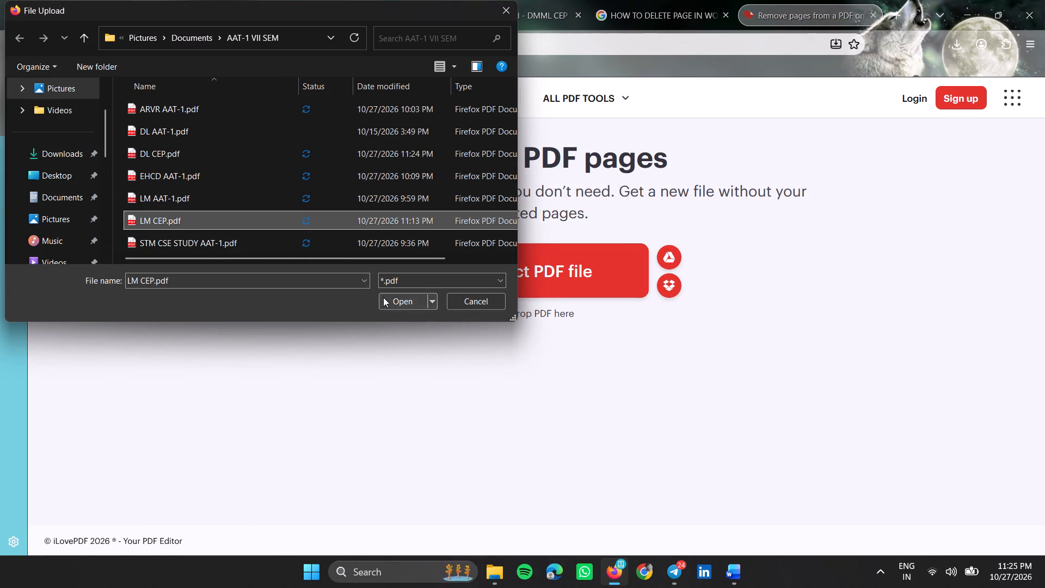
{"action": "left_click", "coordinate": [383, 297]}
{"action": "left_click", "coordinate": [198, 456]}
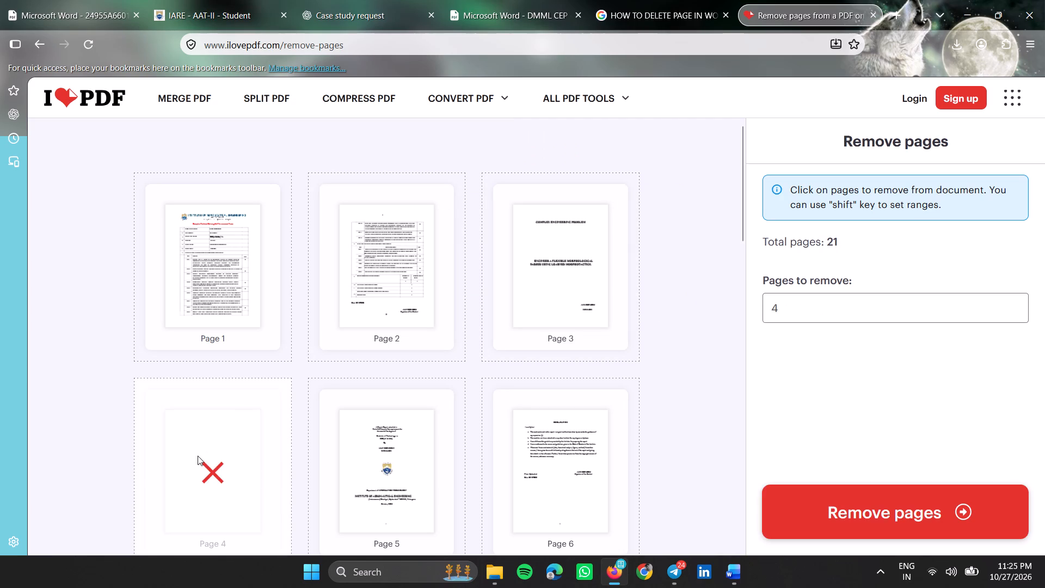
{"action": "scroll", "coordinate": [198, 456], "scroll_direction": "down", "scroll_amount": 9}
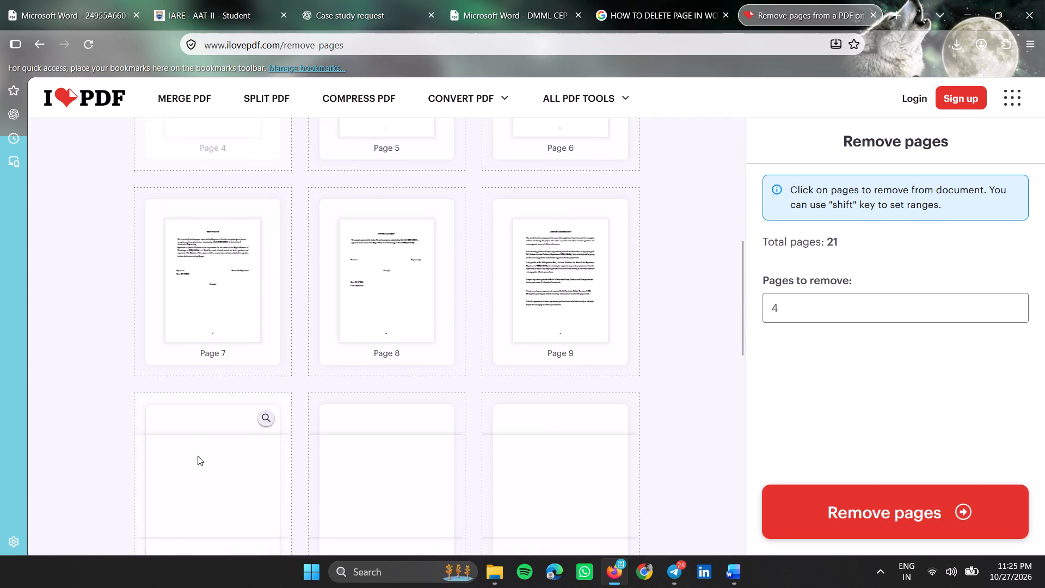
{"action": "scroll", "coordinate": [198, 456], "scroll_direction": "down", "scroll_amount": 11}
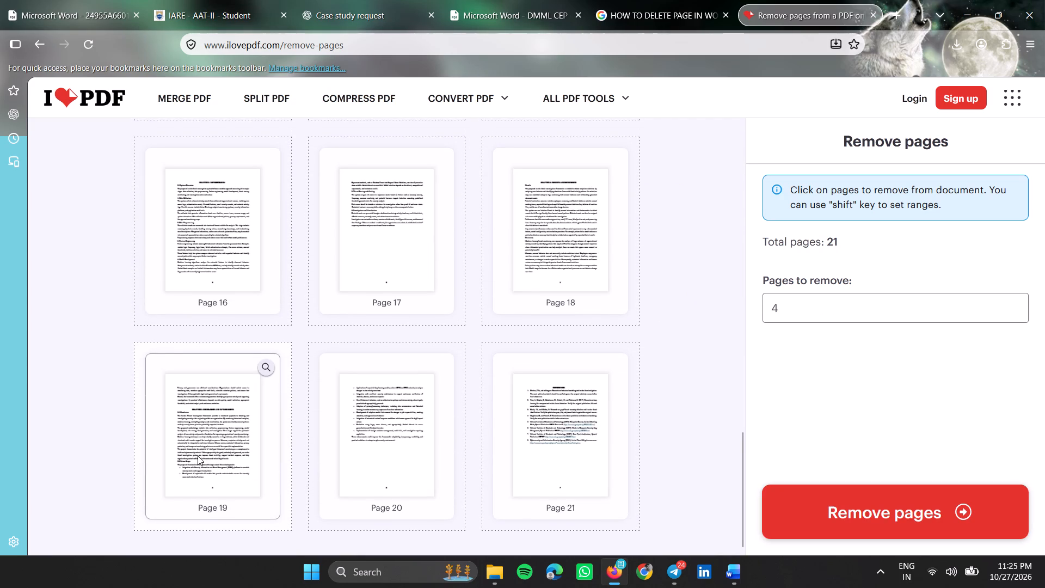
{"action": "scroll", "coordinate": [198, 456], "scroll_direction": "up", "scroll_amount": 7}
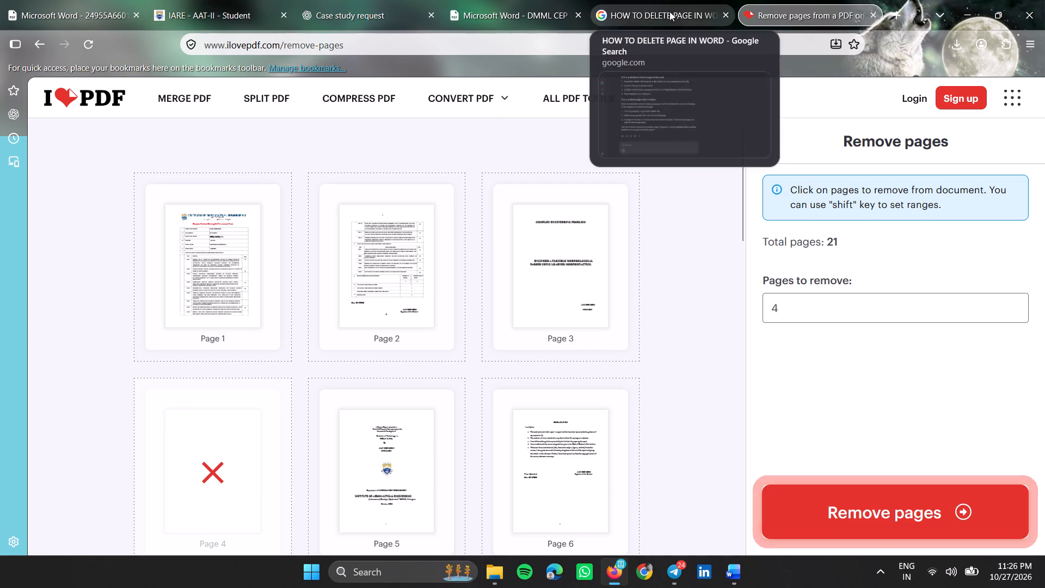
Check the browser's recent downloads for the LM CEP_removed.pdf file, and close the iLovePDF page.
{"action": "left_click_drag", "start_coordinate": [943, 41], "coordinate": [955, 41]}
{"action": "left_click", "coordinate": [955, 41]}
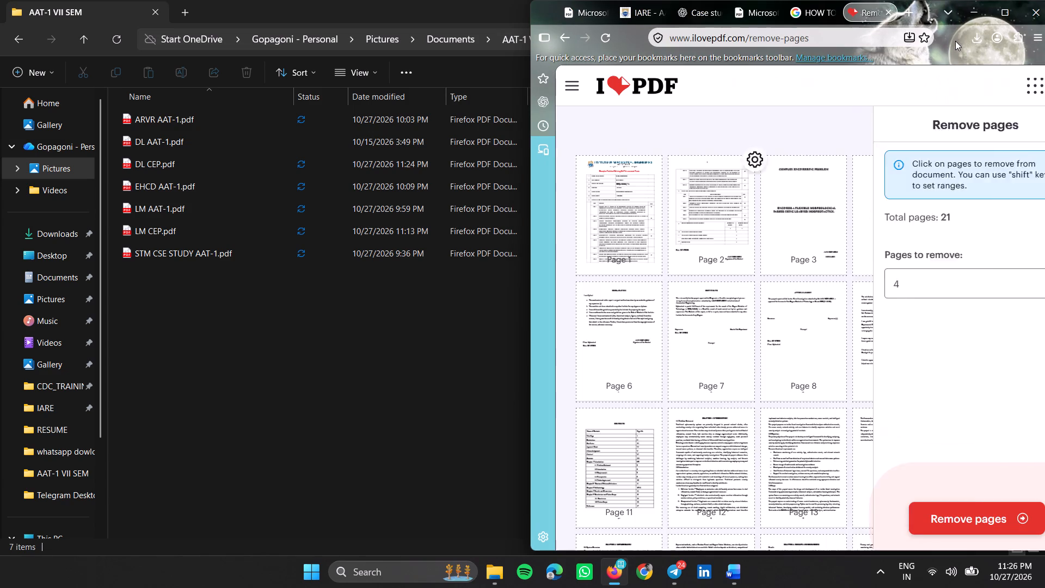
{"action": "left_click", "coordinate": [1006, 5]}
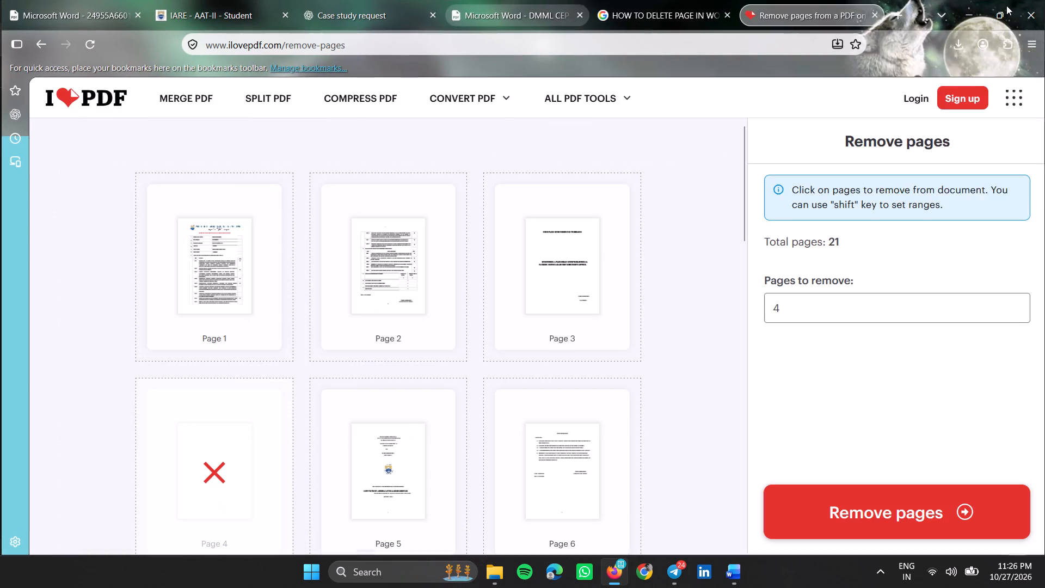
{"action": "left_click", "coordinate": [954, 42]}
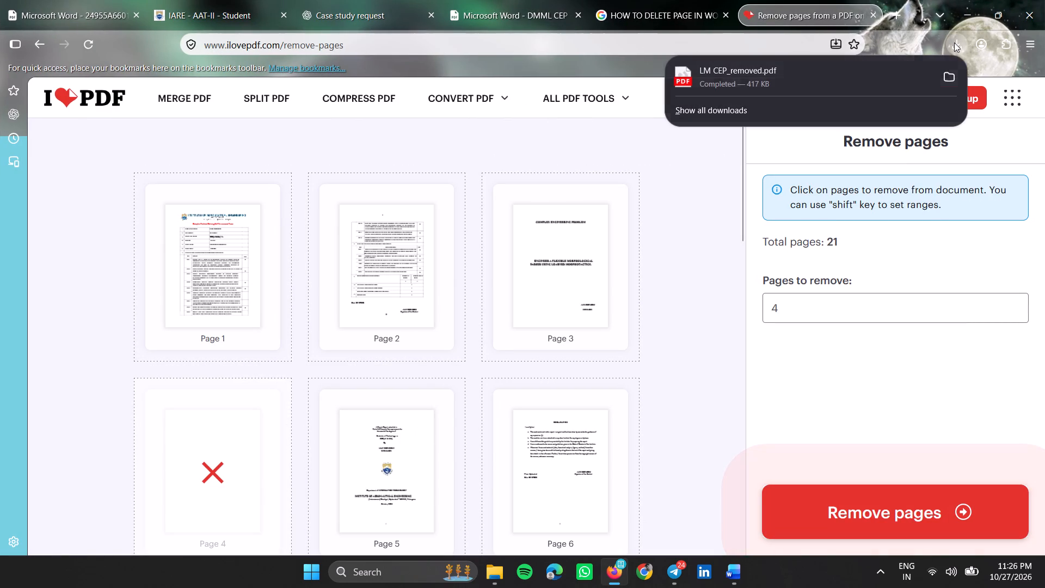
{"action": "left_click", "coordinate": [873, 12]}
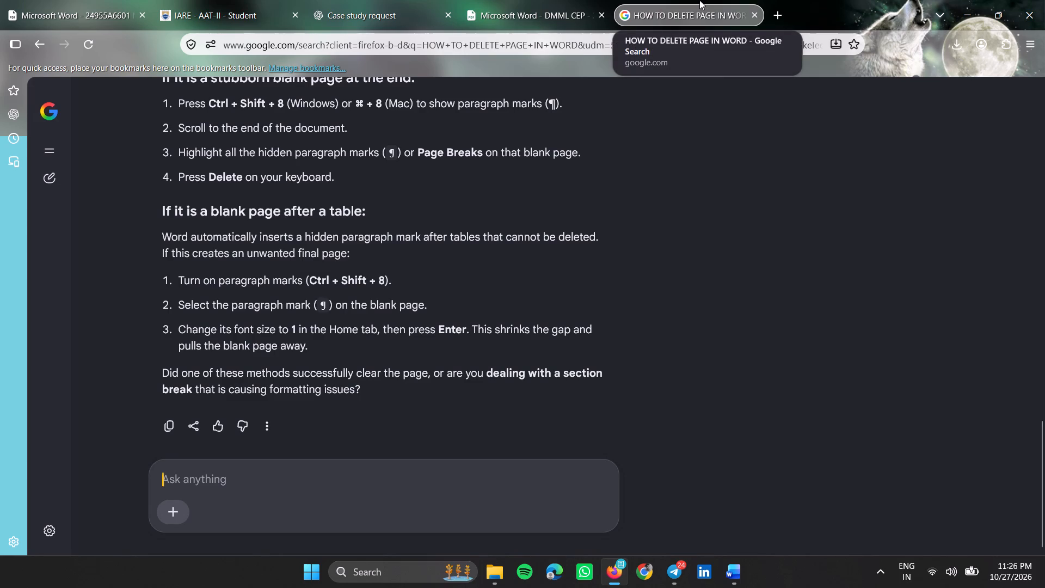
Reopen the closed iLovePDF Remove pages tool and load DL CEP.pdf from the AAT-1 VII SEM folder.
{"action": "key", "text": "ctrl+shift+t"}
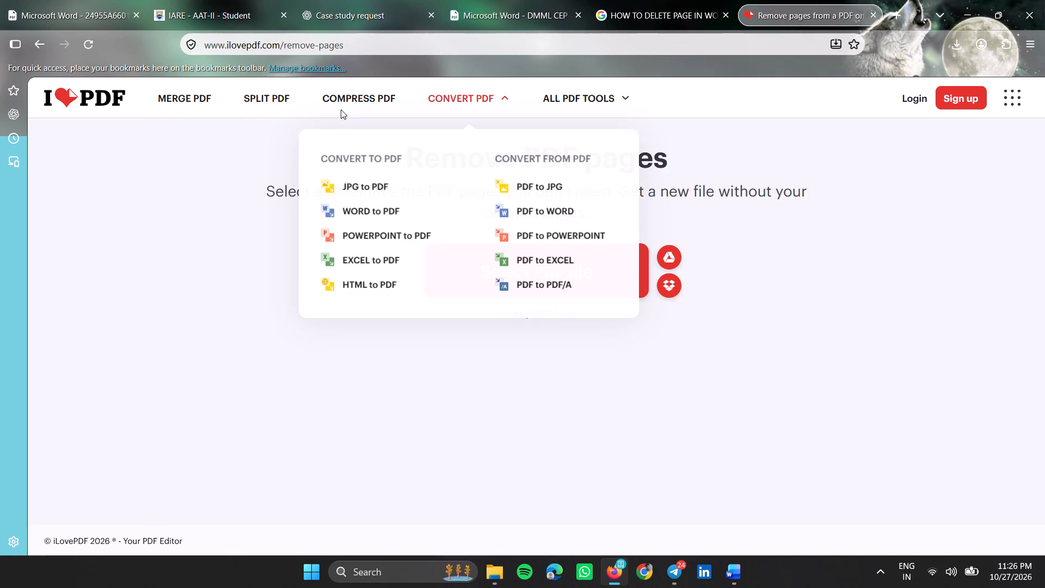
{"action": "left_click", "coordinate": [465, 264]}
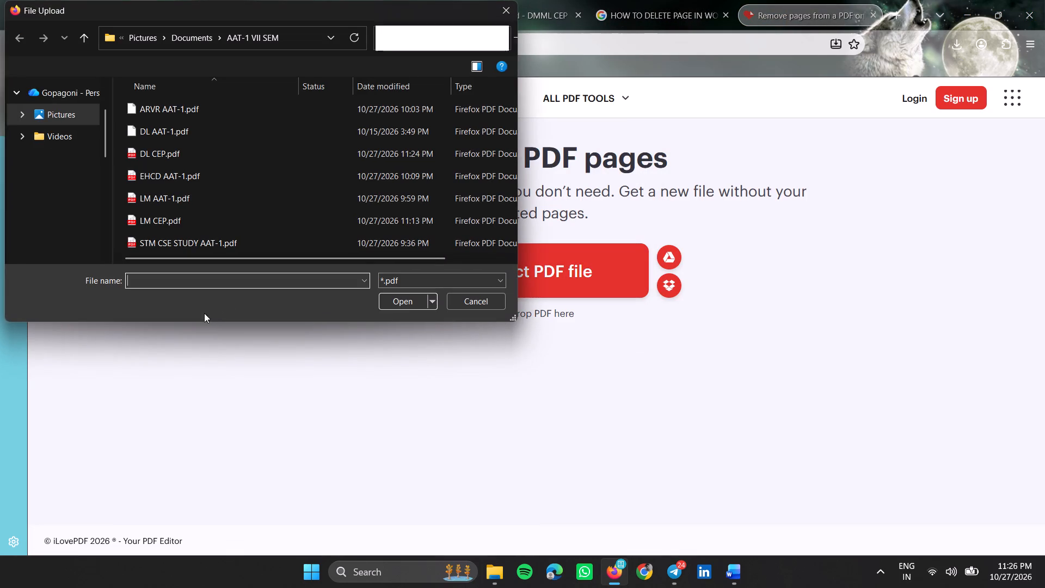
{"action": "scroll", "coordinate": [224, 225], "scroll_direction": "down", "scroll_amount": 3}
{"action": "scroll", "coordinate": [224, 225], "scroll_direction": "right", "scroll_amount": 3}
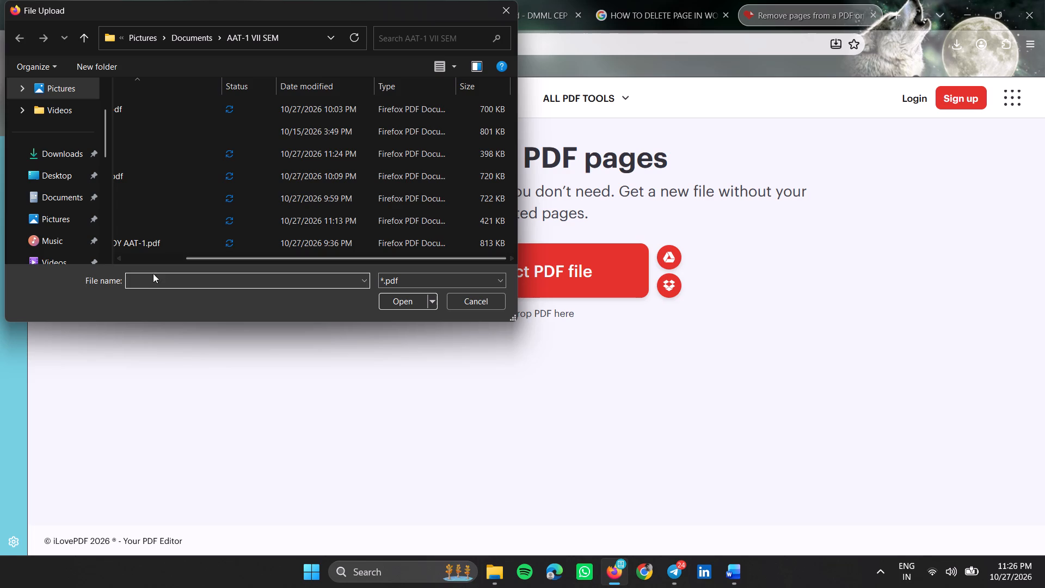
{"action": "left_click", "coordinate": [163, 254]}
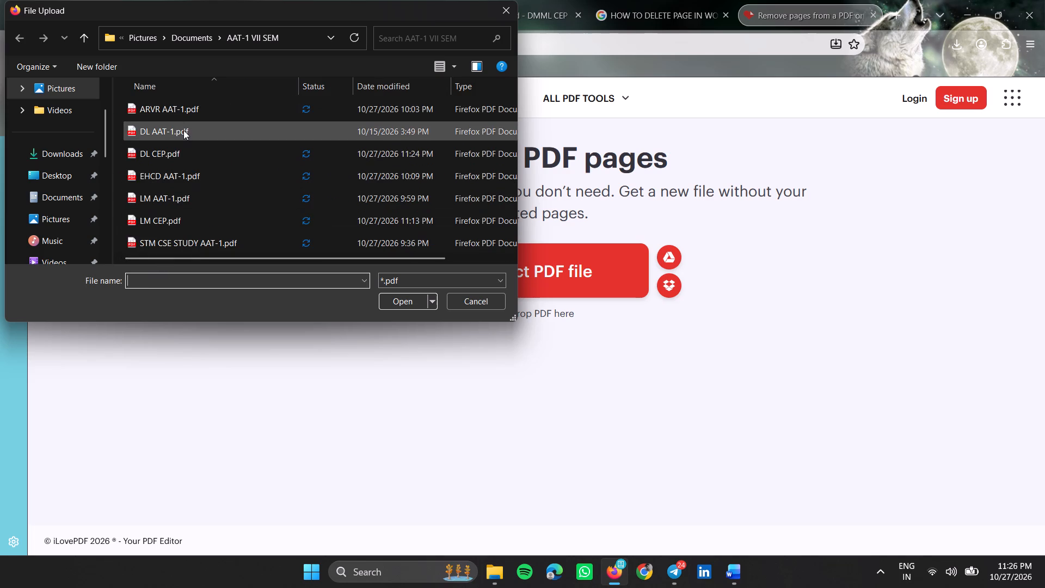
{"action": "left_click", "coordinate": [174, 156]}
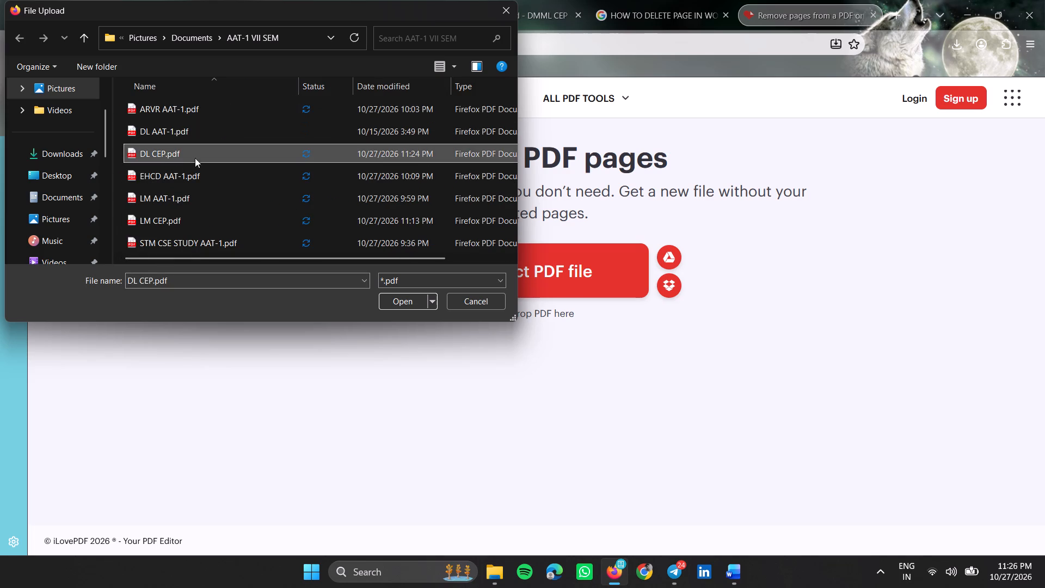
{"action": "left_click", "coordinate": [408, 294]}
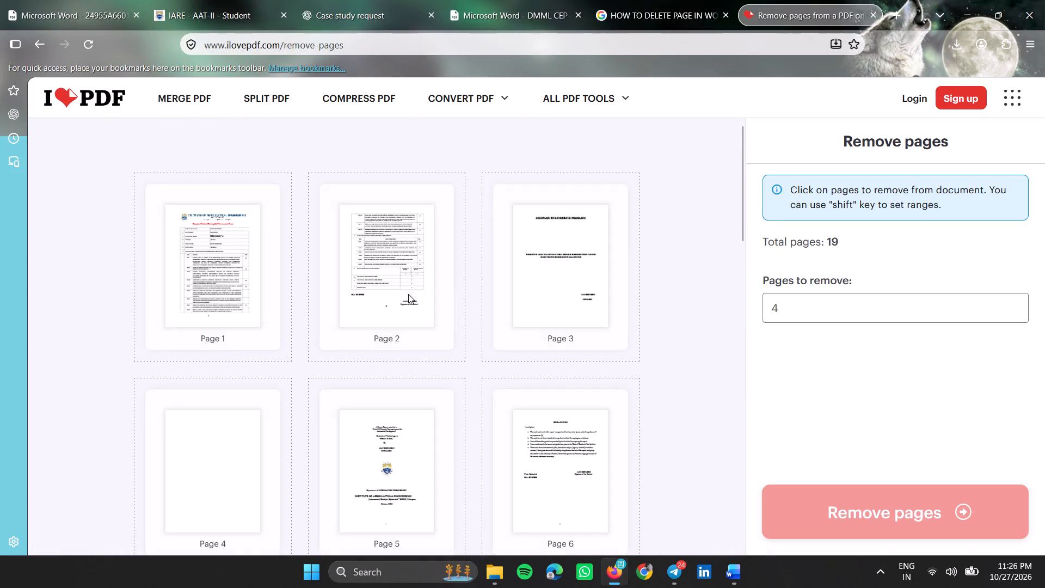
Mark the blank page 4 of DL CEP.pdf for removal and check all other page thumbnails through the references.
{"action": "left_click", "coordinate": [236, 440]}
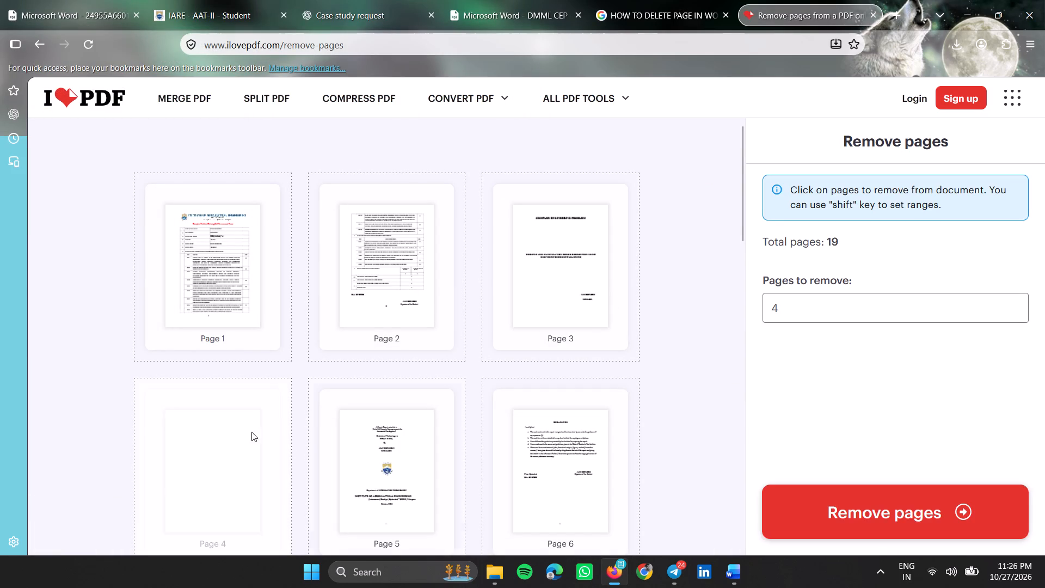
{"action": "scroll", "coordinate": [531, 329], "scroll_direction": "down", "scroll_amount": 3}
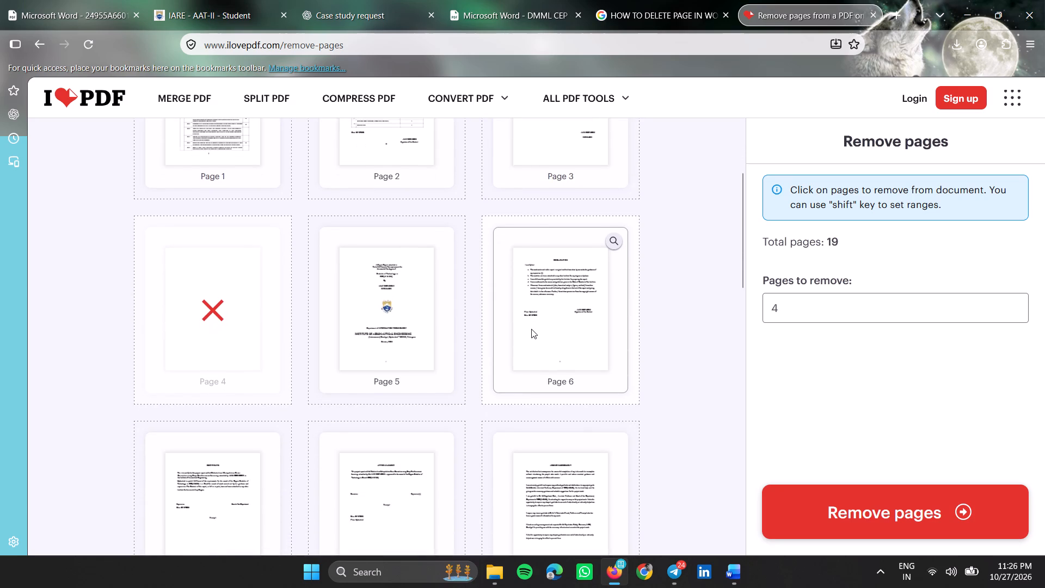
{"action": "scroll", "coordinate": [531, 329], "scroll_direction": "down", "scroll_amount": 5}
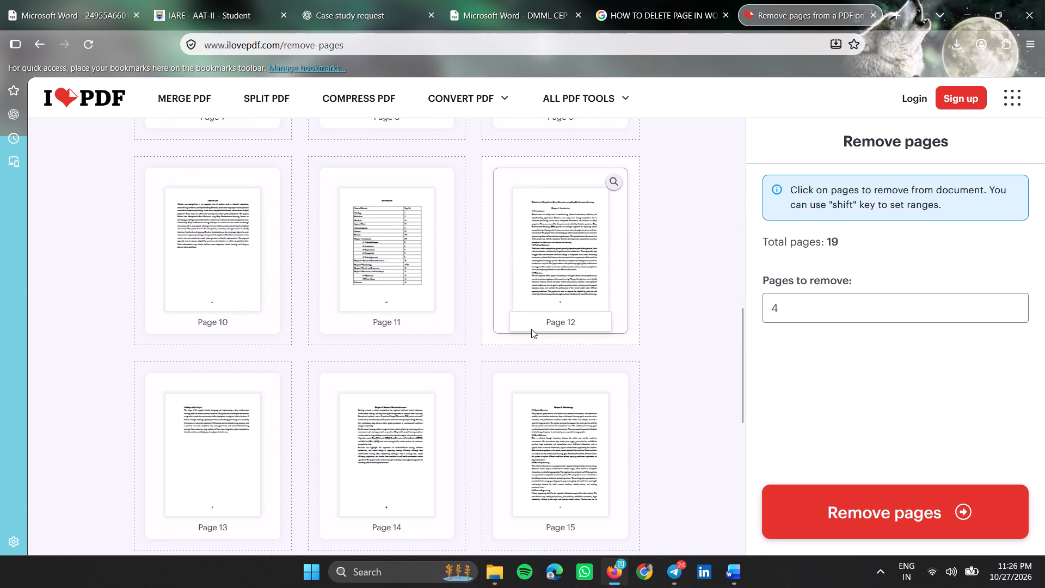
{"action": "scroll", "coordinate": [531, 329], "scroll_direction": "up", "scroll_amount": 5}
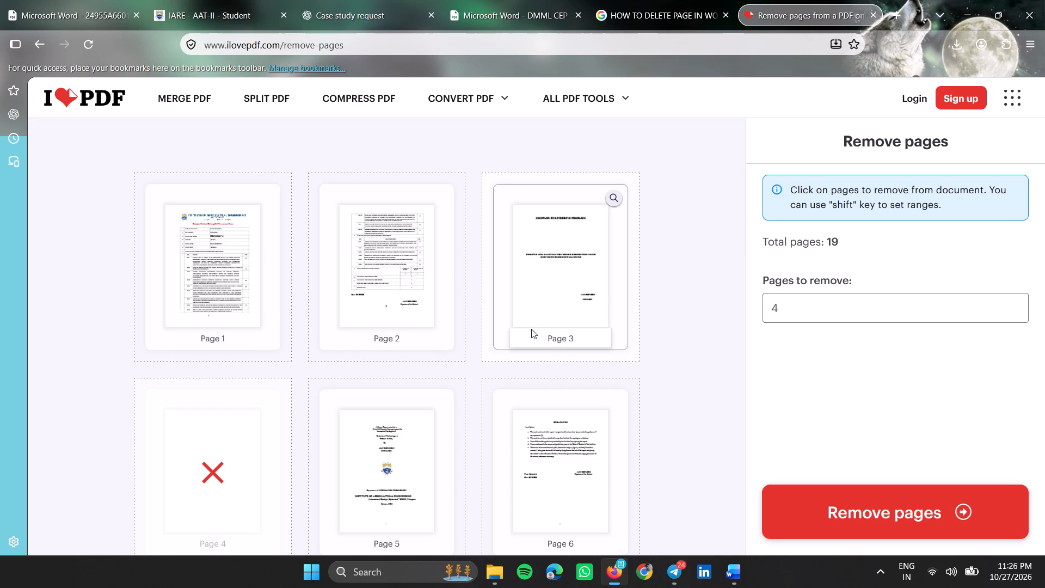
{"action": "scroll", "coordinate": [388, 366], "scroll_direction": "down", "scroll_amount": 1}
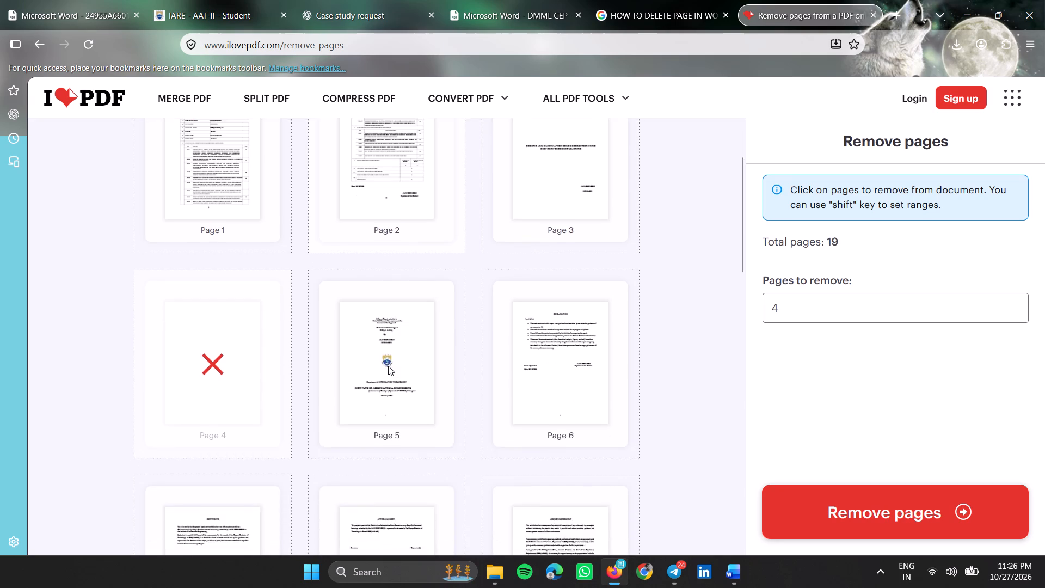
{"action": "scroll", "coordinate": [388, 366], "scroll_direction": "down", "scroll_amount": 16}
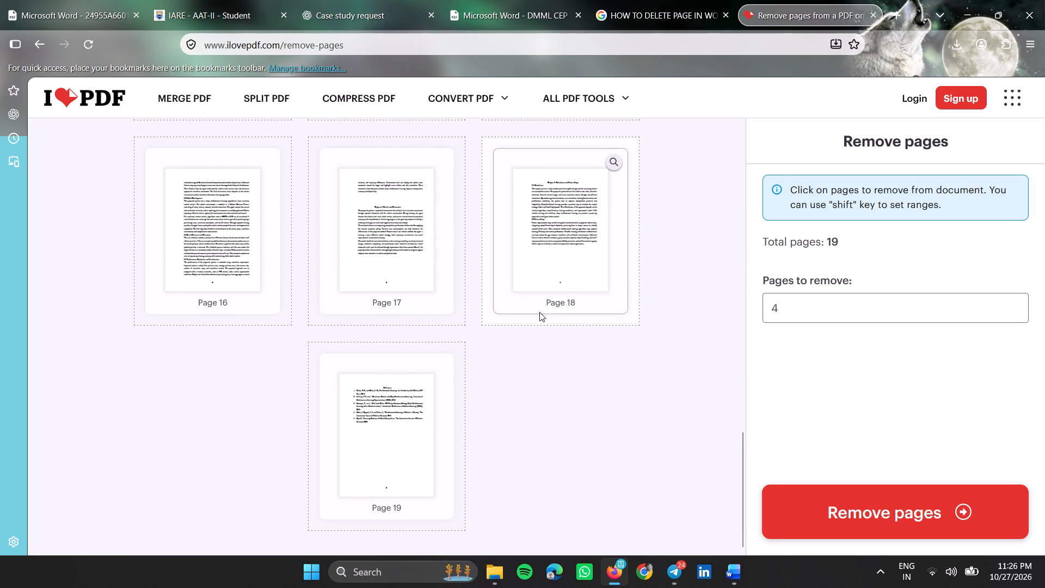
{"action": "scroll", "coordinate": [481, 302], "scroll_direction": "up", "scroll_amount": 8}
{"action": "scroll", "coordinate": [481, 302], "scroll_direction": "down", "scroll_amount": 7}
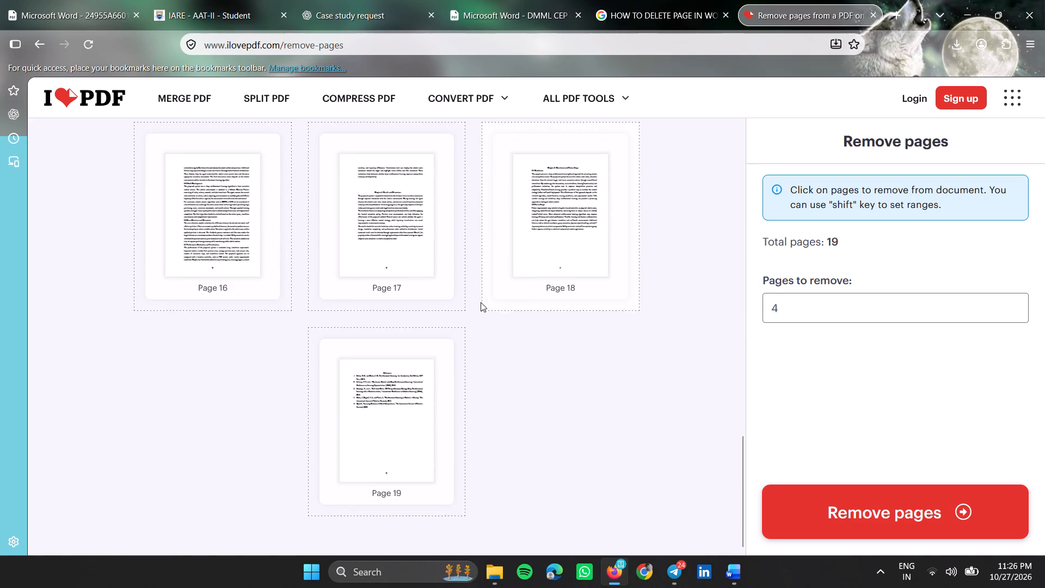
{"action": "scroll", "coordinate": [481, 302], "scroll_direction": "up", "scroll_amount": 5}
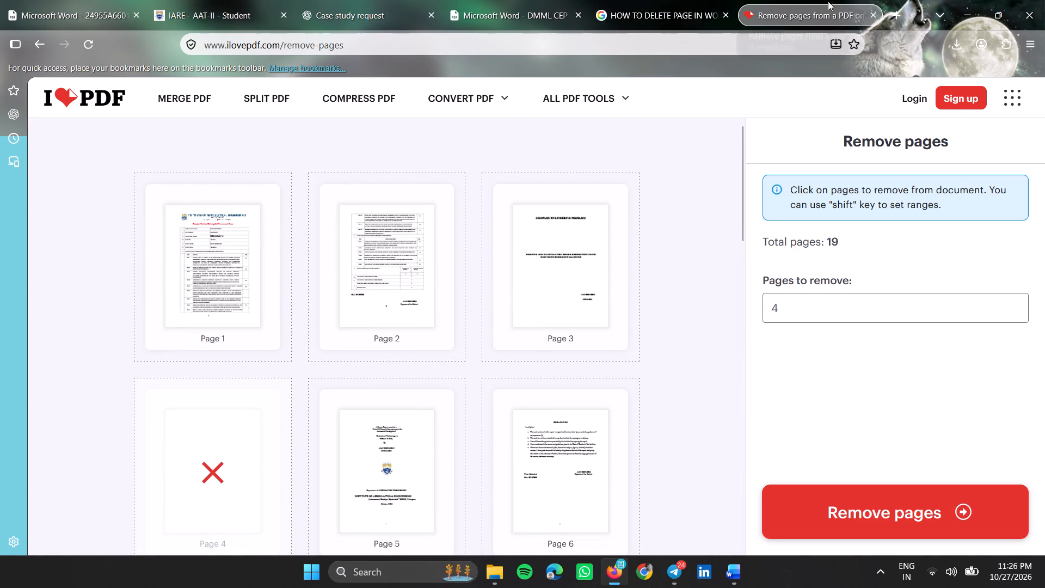
Return to an empty iLovePDF Remove pages tool, reload DL CEP.pdf from the AAT-1 VII SEM folder, and check its page thumbnails.
{"action": "left_click", "coordinate": [41, 56]}
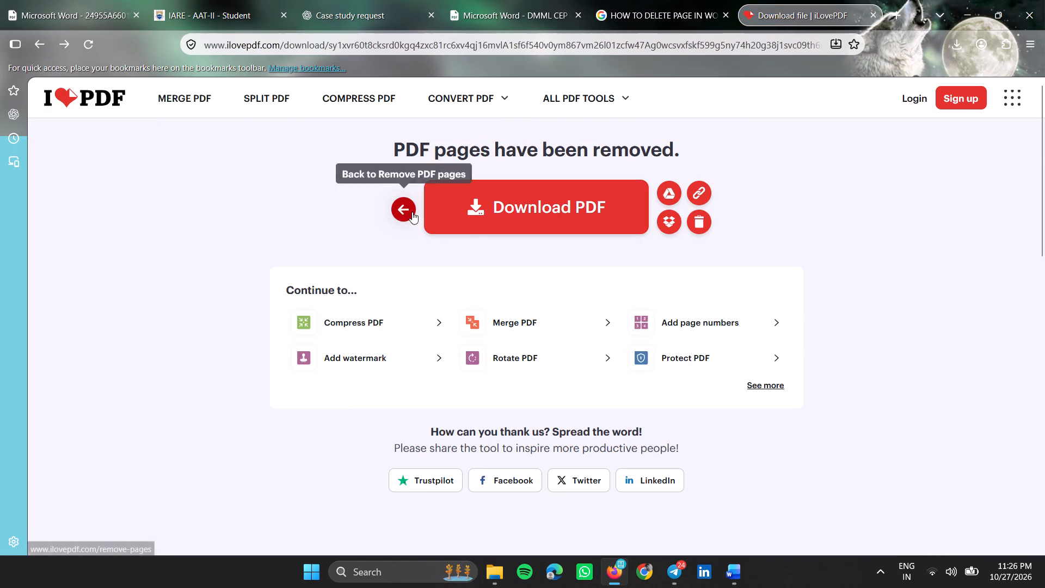
{"action": "left_click", "coordinate": [412, 212]}
{"action": "left_click", "coordinate": [507, 275]}
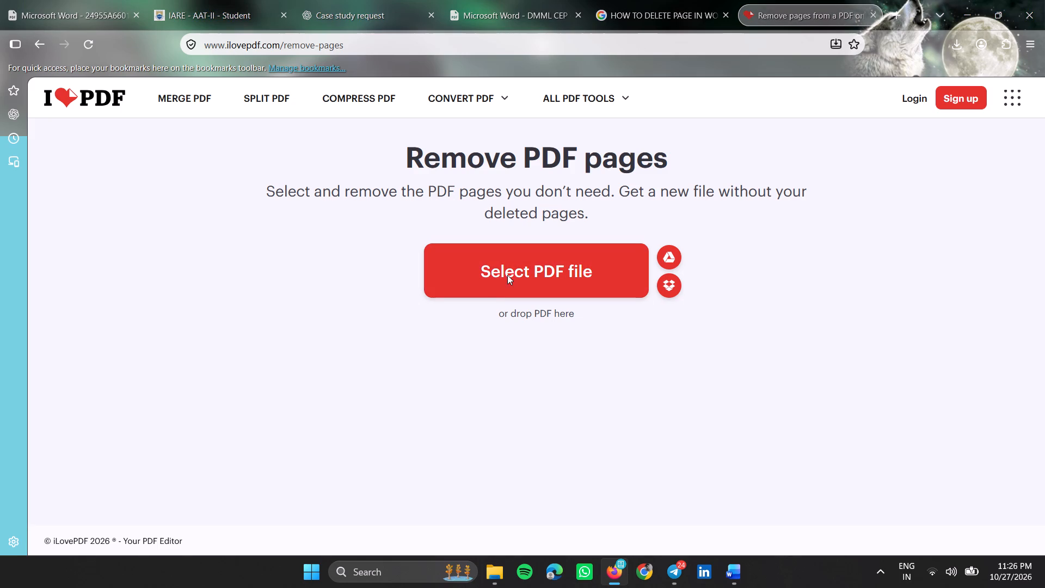
{"action": "scroll", "coordinate": [193, 210], "scroll_direction": "down", "scroll_amount": 2}
{"action": "scroll", "coordinate": [193, 210], "scroll_direction": "right", "scroll_amount": 3}
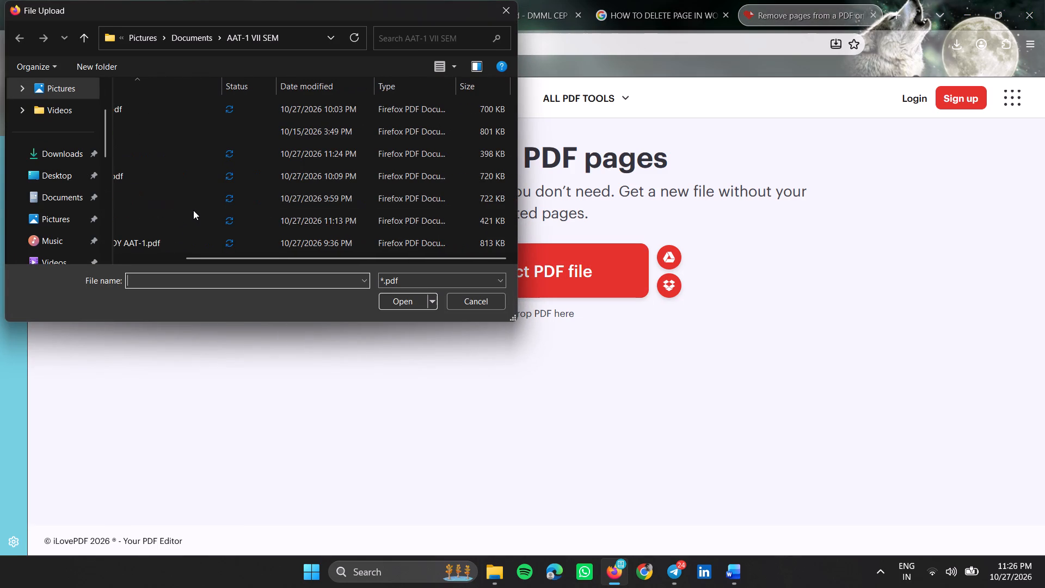
{"action": "left_click", "coordinate": [121, 259]}
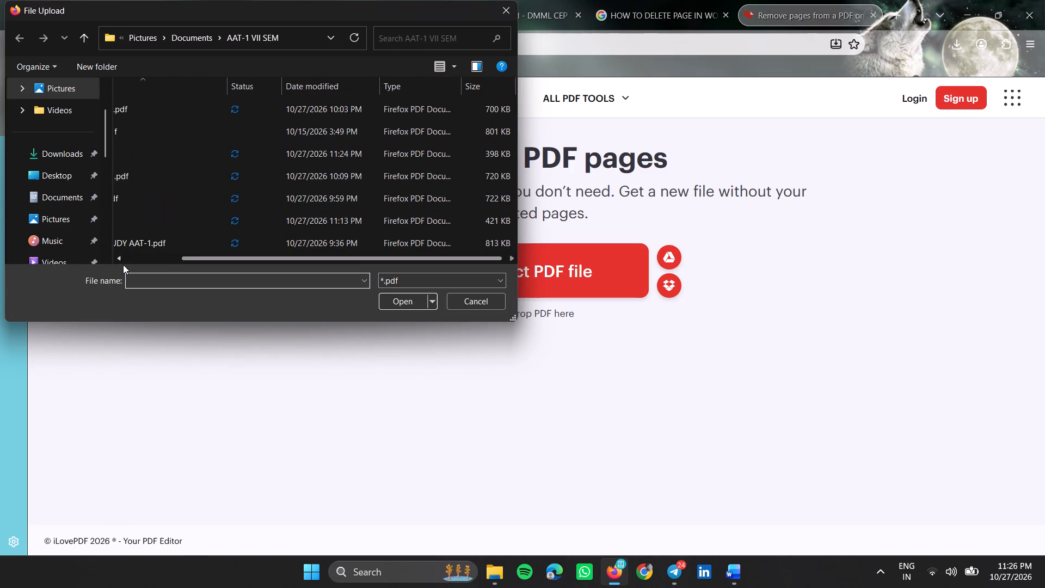
{"action": "left_click_drag", "start_coordinate": [123, 265], "coordinate": [164, 240]}
{"action": "triple_click", "coordinate": [147, 255]}
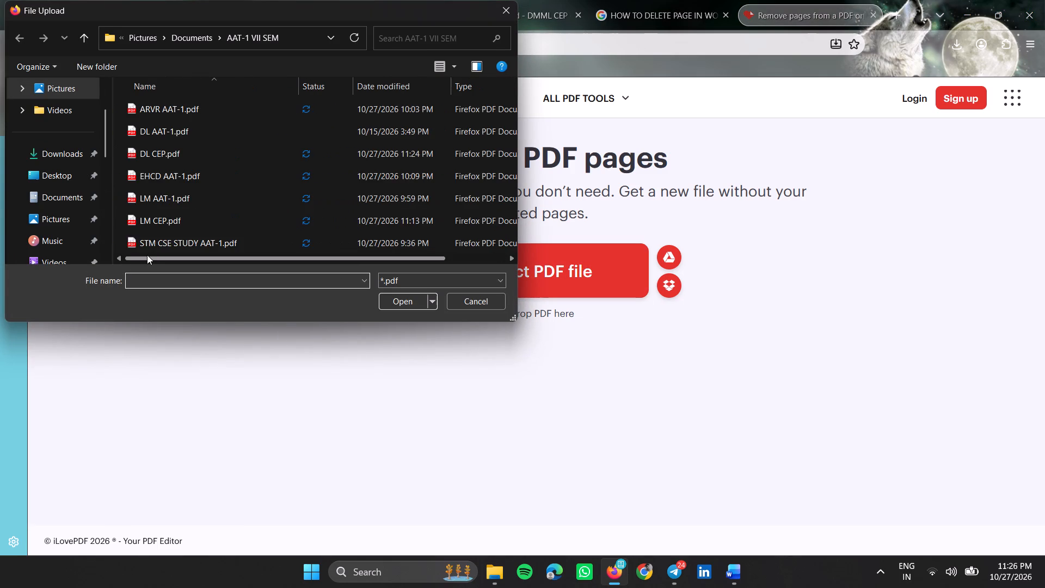
{"action": "left_click", "coordinate": [220, 162]}
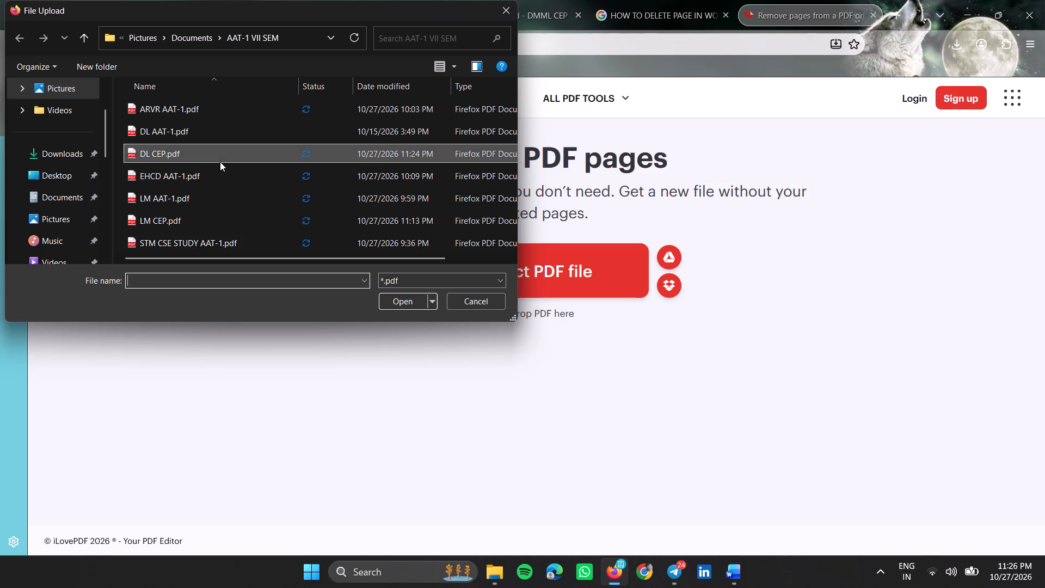
{"action": "left_click", "coordinate": [404, 302]}
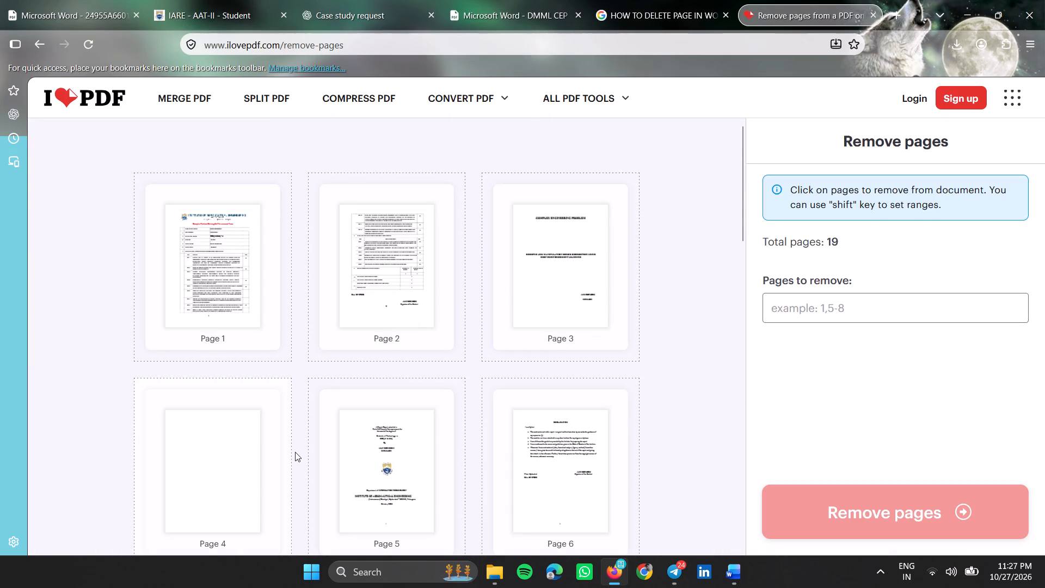
{"action": "scroll", "coordinate": [295, 452], "scroll_direction": "down", "scroll_amount": 14}
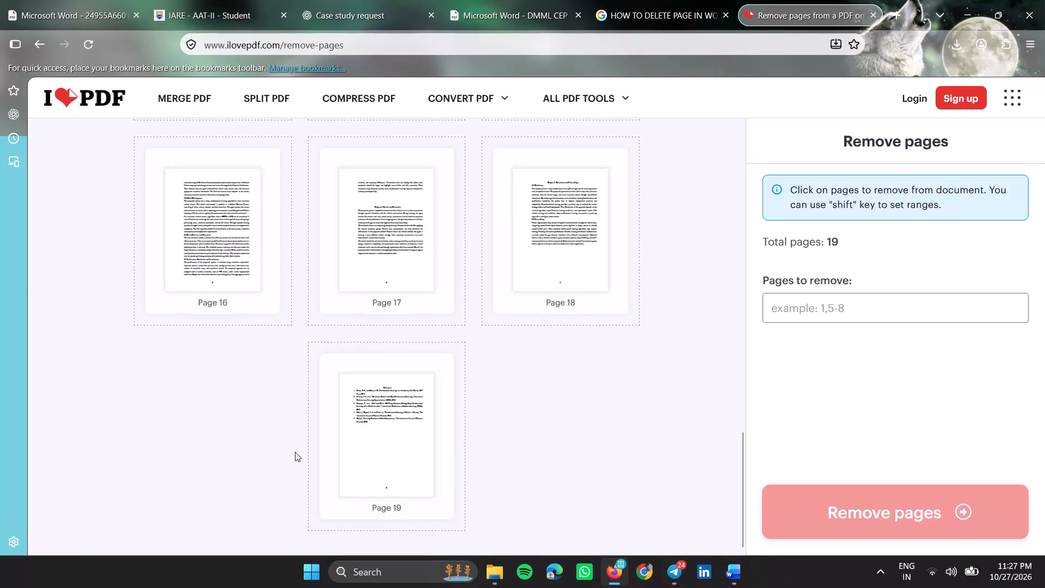
Open DL CEP.pdf from the AAT-1 VII SEM folder in File Explorer and review it from the self-assessment form to the last page.
{"action": "left_click", "coordinate": [492, 571]}
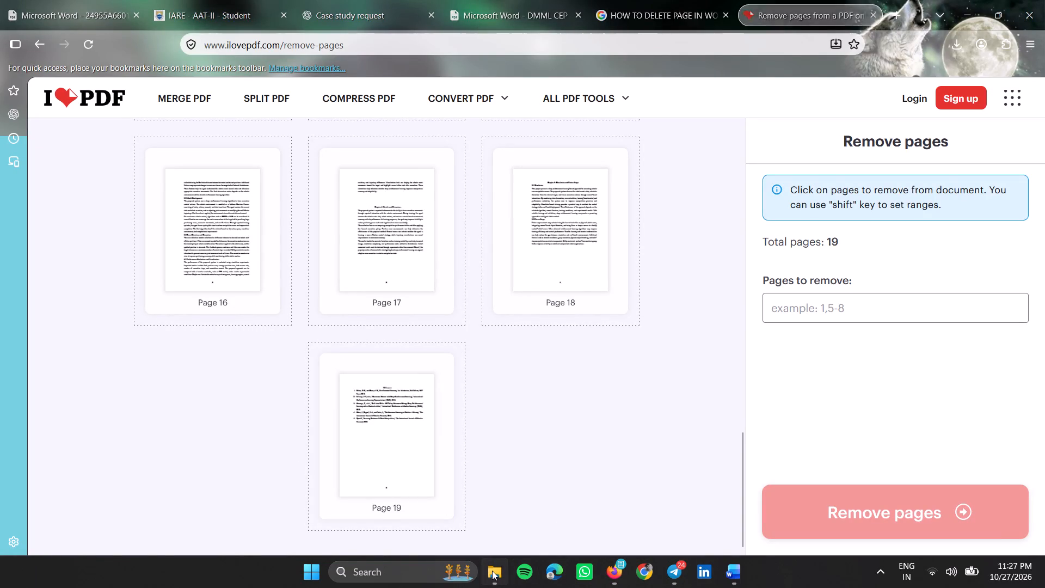
{"action": "double_click", "coordinate": [157, 159]}
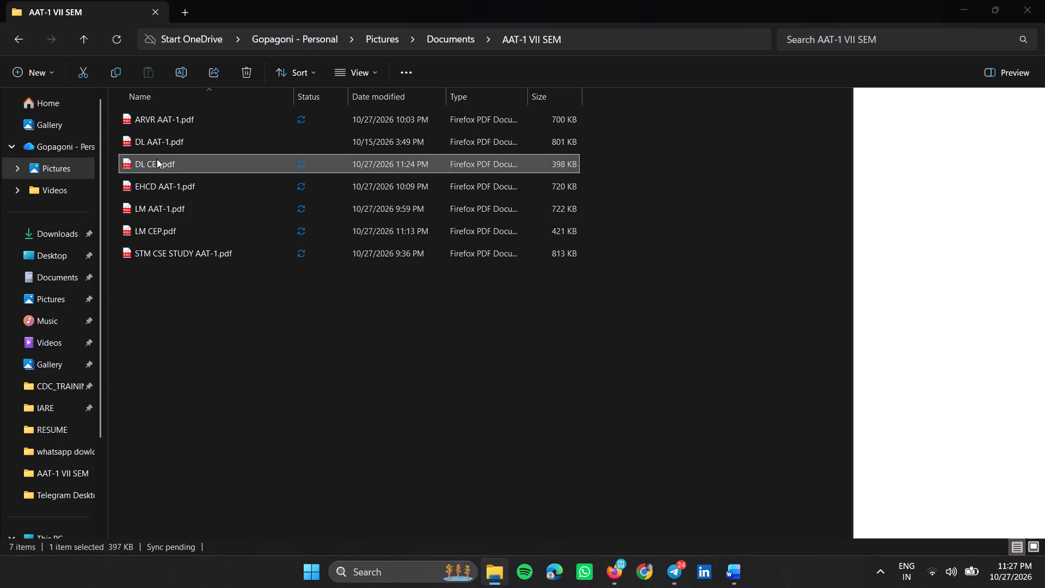
{"action": "scroll", "coordinate": [455, 333], "scroll_direction": "down", "scroll_amount": 1}
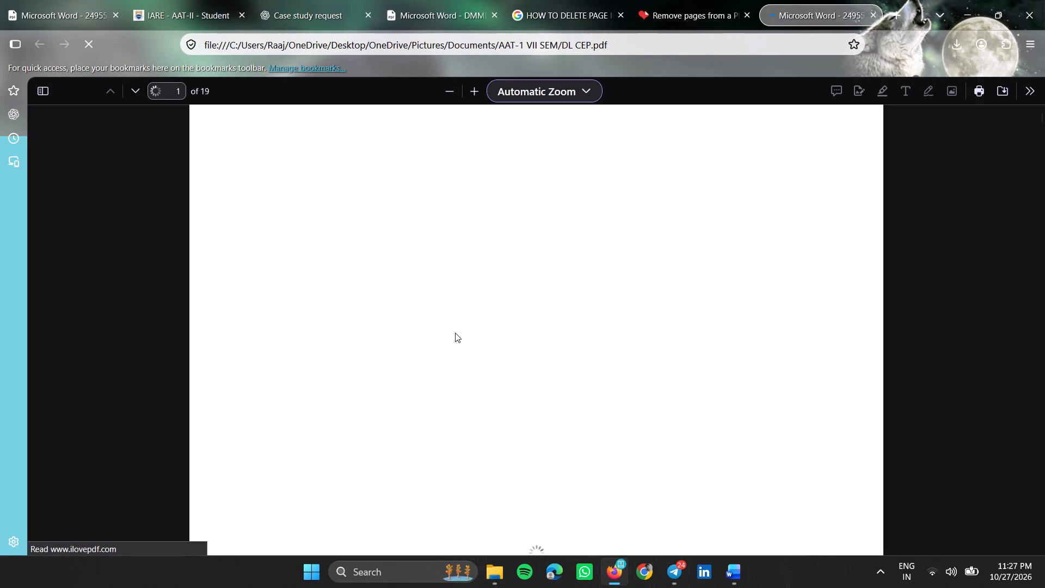
{"action": "scroll", "coordinate": [455, 333], "scroll_direction": "down", "scroll_amount": 10}
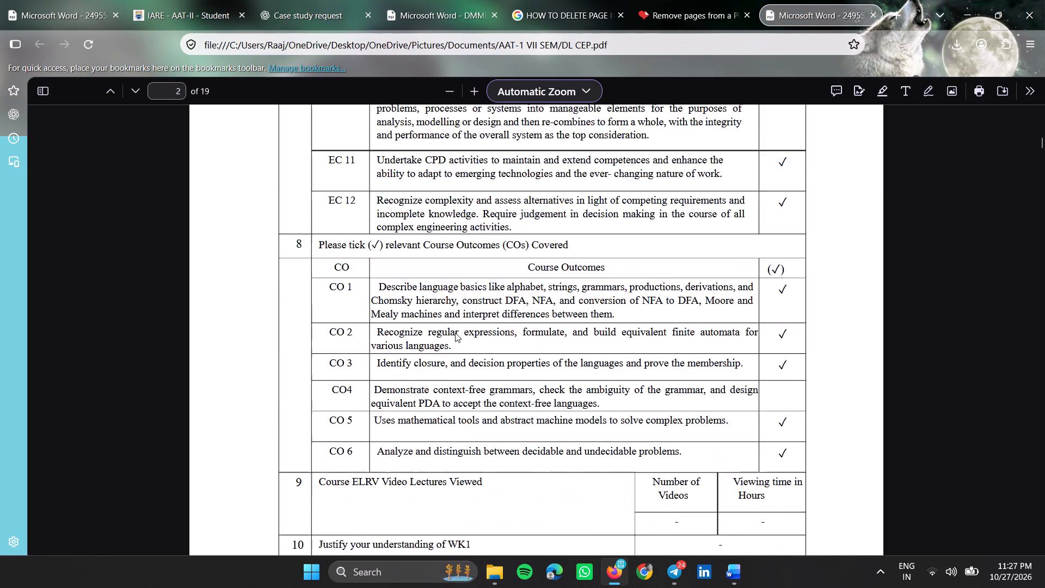
{"action": "scroll", "coordinate": [455, 333], "scroll_direction": "down", "scroll_amount": 20}
{"action": "scroll", "coordinate": [455, 333], "scroll_direction": "down", "scroll_amount": 2}
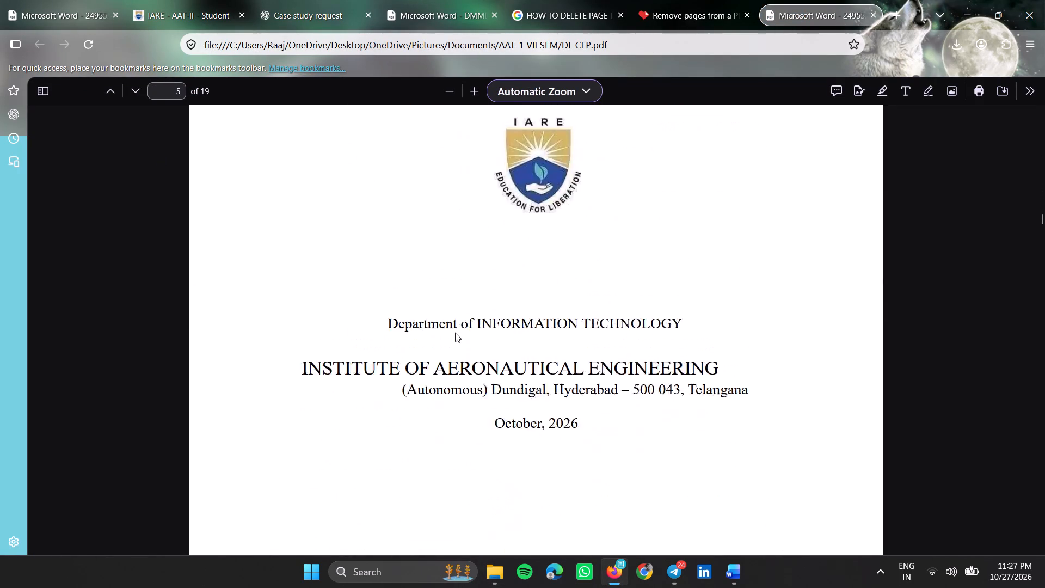
{"action": "scroll", "coordinate": [455, 333], "scroll_direction": "down", "scroll_amount": 20}
{"action": "scroll", "coordinate": [455, 333], "scroll_direction": "down", "scroll_amount": 2}
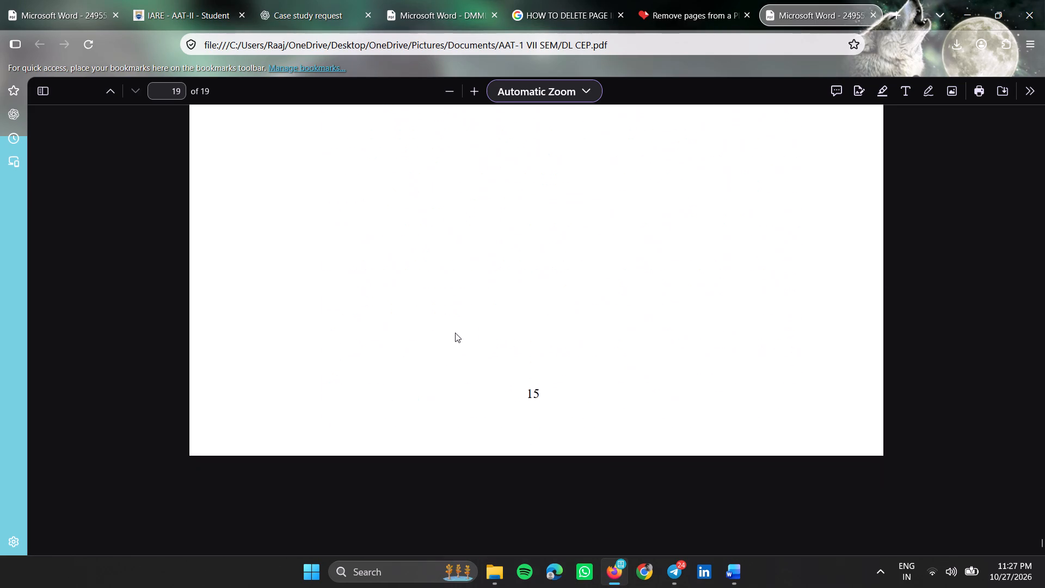
{"action": "scroll", "coordinate": [597, 447], "scroll_direction": "up", "scroll_amount": 13}
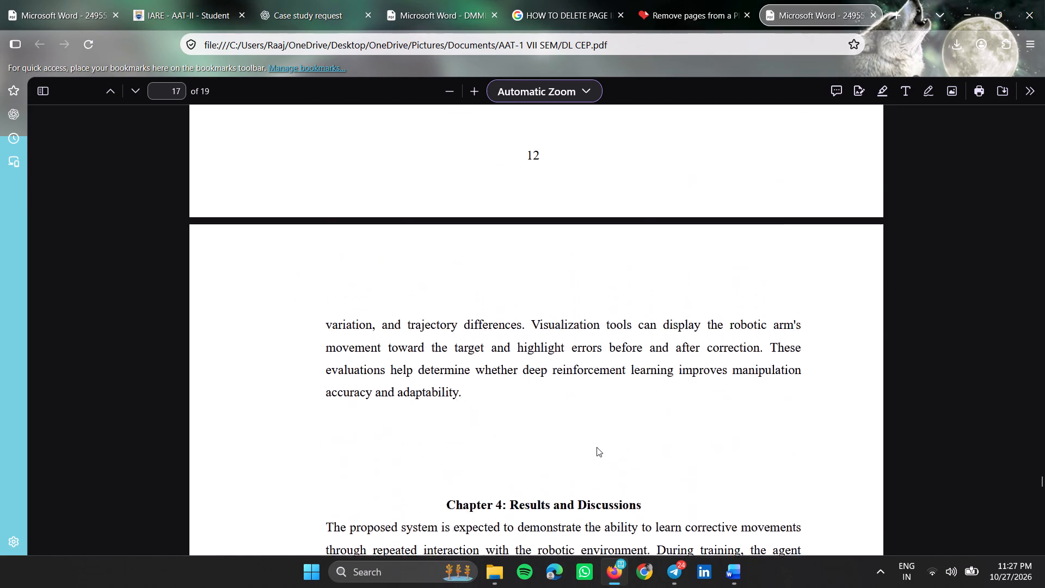
{"action": "scroll", "coordinate": [597, 447], "scroll_direction": "up", "scroll_amount": 14}
{"action": "scroll", "coordinate": [597, 447], "scroll_direction": "up", "scroll_amount": 9}
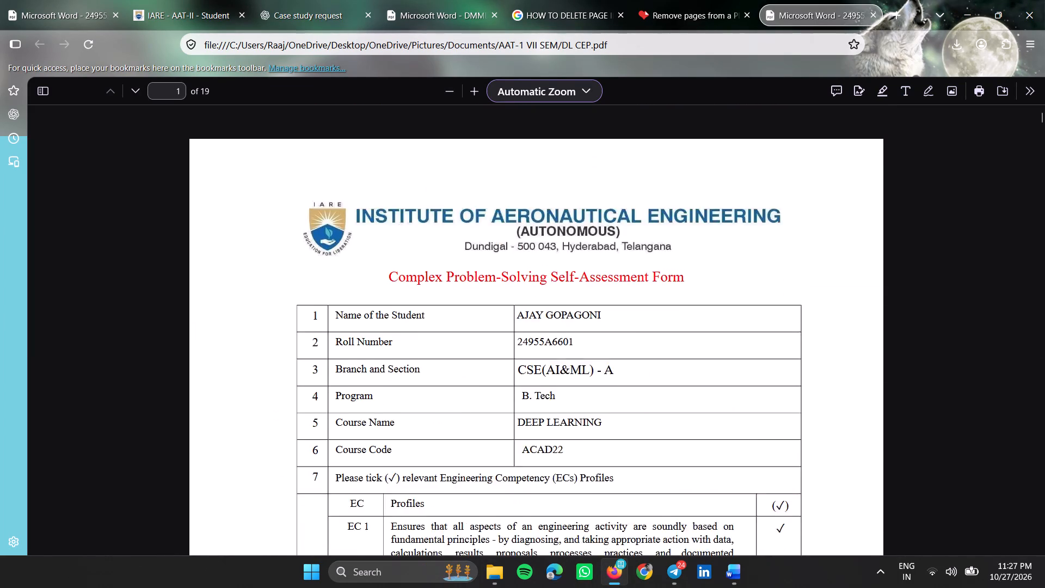
{"action": "scroll", "coordinate": [597, 447], "scroll_direction": "up", "scroll_amount": 2}
Open LM CEP_removed.pdf from the Downloads folder and check its front pages from the self-assessment form through the certificate.
{"action": "left_click", "coordinate": [497, 577]}
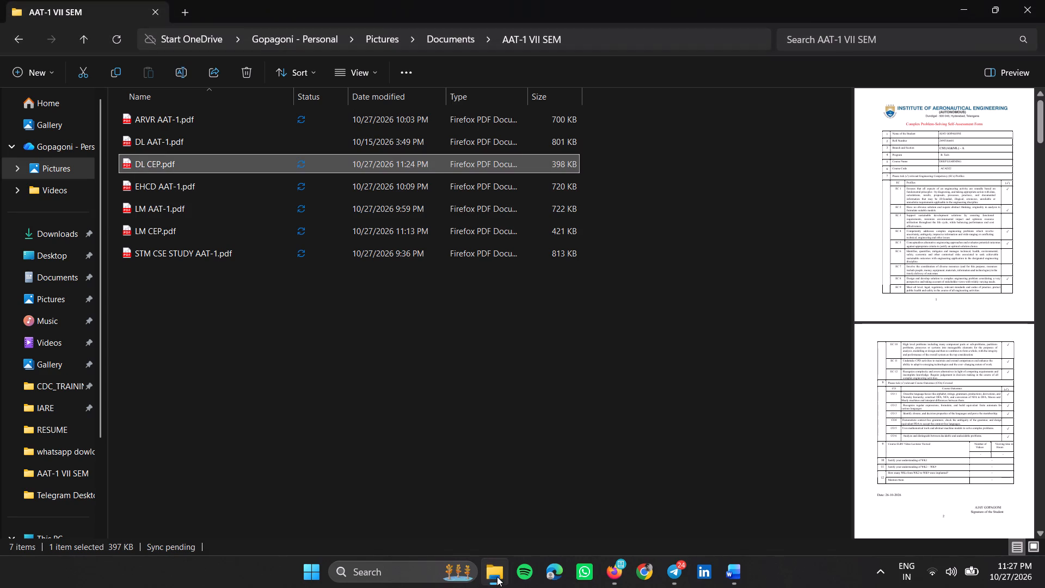
{"action": "left_click", "coordinate": [65, 237]}
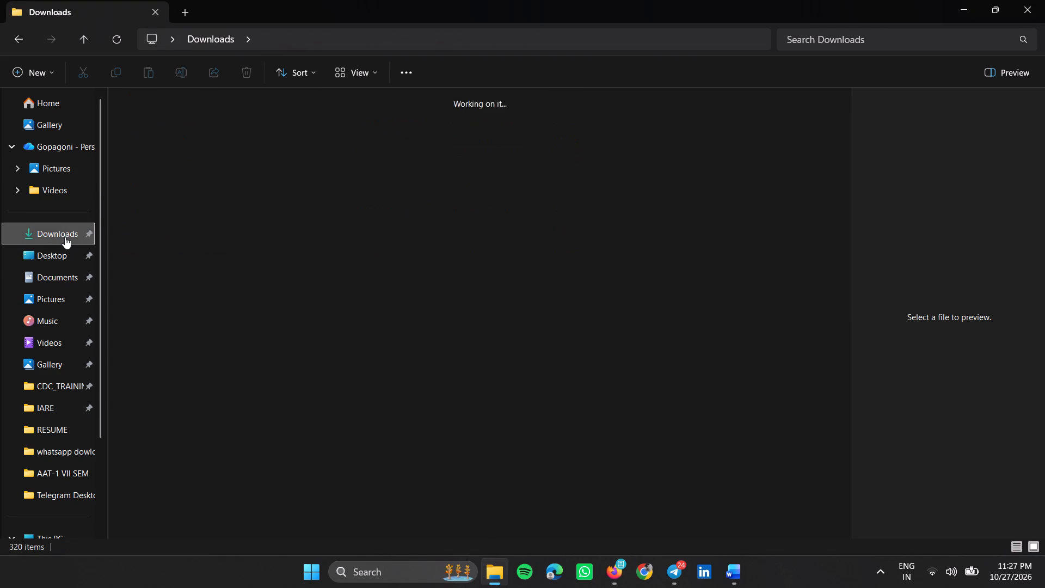
{"action": "double_click", "coordinate": [180, 125]}
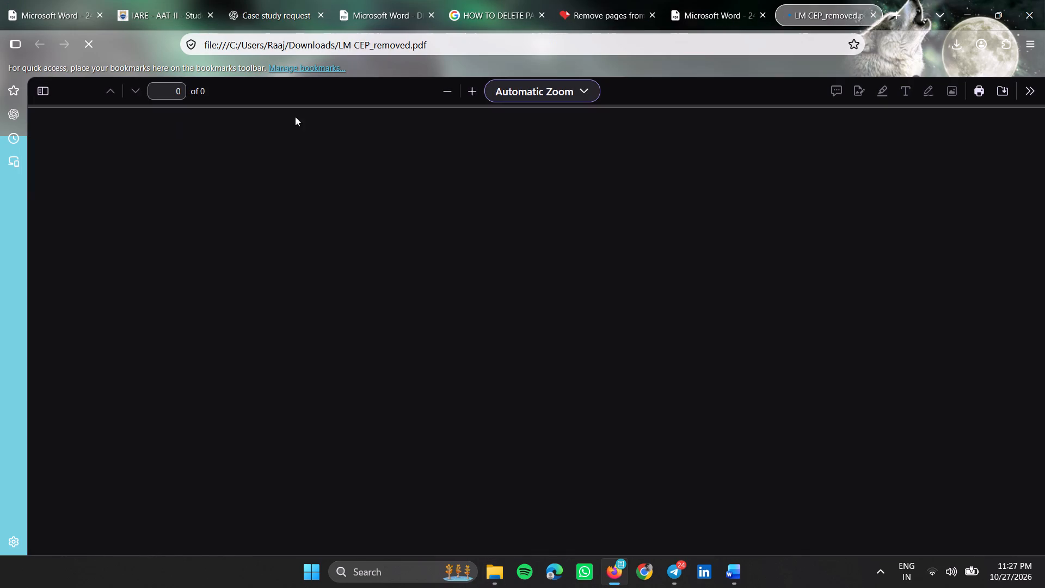
{"action": "scroll", "coordinate": [442, 303], "scroll_direction": "down", "scroll_amount": 1}
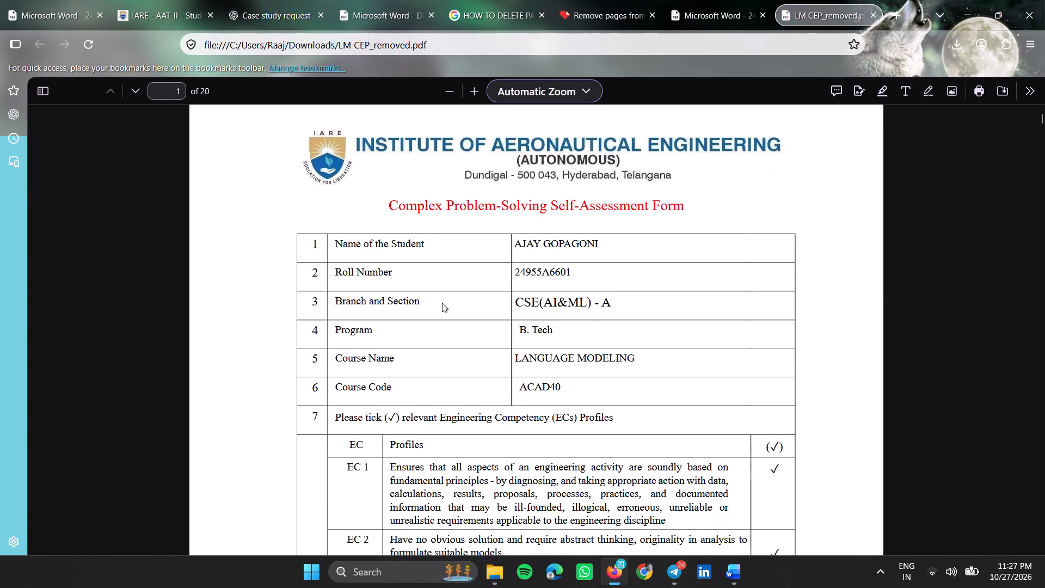
{"action": "scroll", "coordinate": [442, 303], "scroll_direction": "down", "scroll_amount": 1}
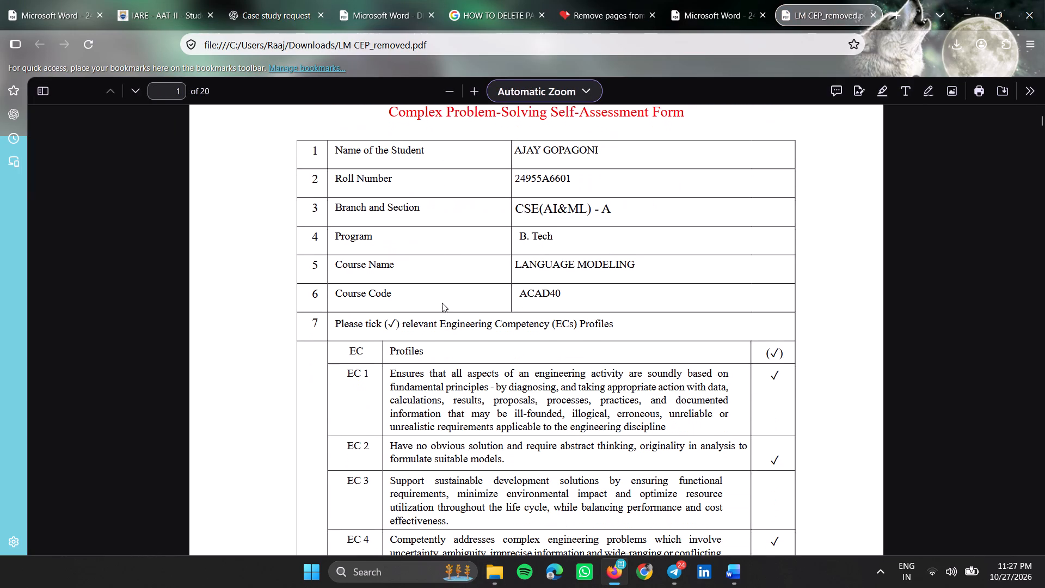
{"action": "scroll", "coordinate": [442, 303], "scroll_direction": "down", "scroll_amount": 11}
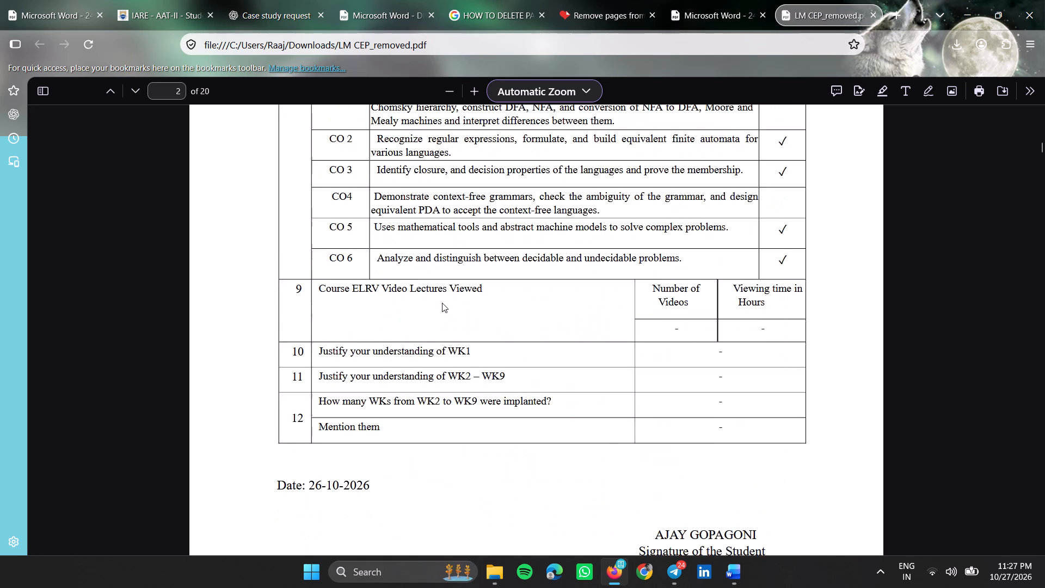
{"action": "scroll", "coordinate": [442, 303], "scroll_direction": "down", "scroll_amount": 11}
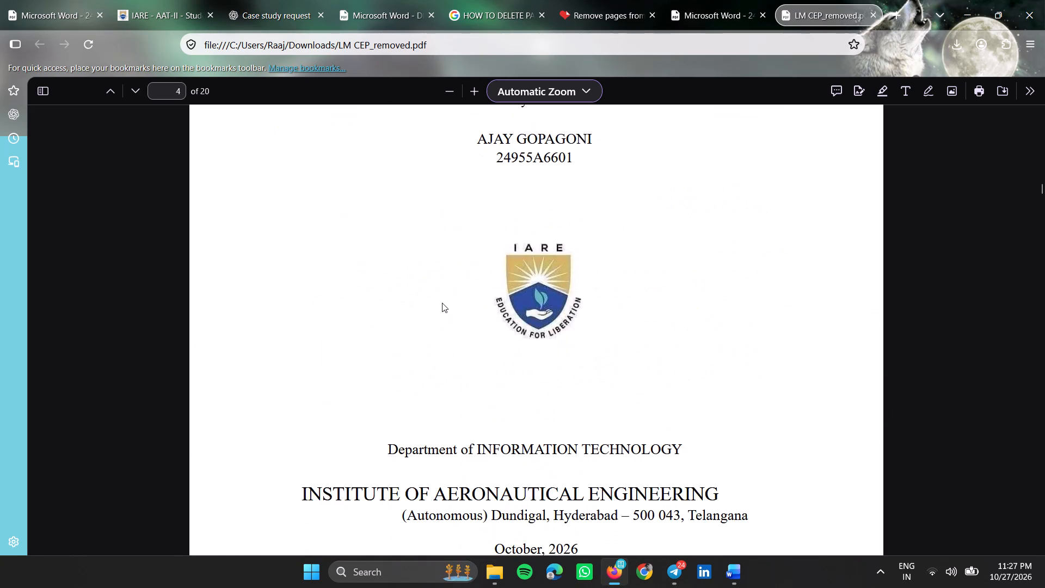
{"action": "scroll", "coordinate": [442, 303], "scroll_direction": "up", "scroll_amount": 3}
{"action": "scroll", "coordinate": [442, 303], "scroll_direction": "down", "scroll_amount": 3}
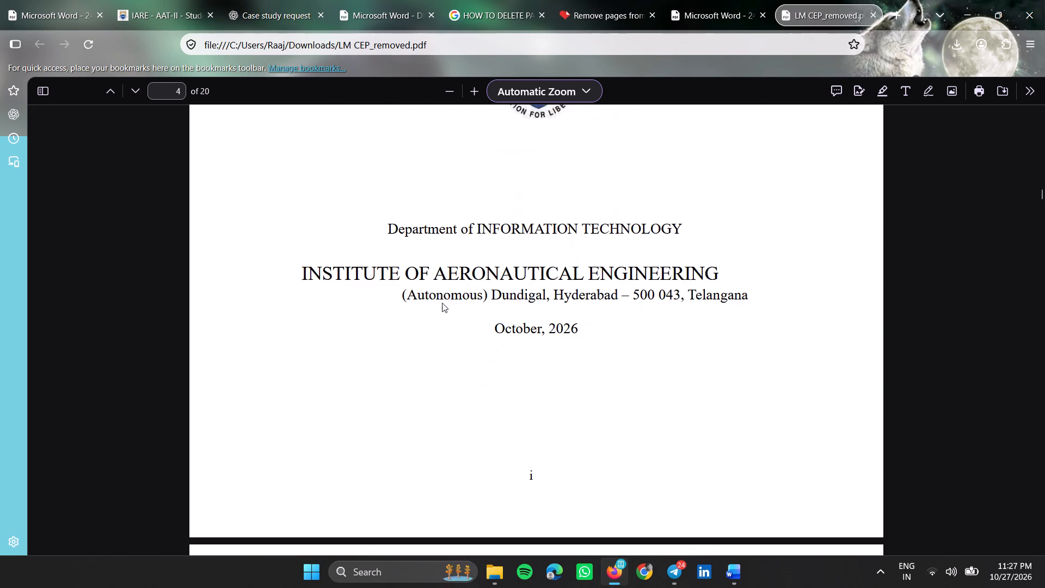
{"action": "scroll", "coordinate": [442, 303], "scroll_direction": "down", "scroll_amount": 3}
{"action": "scroll", "coordinate": [442, 303], "scroll_direction": "up", "scroll_amount": 1}
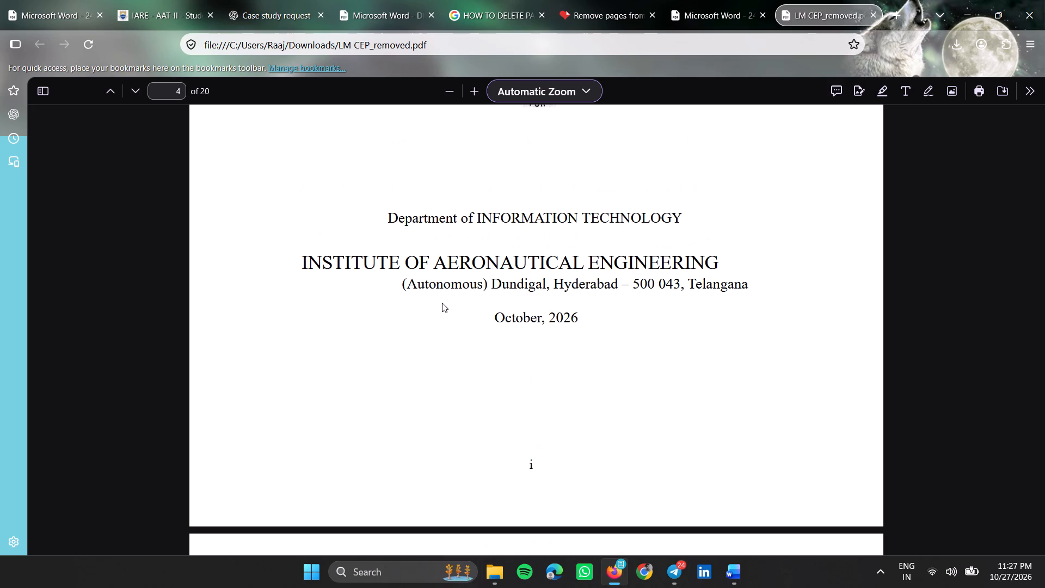
{"action": "scroll", "coordinate": [442, 303], "scroll_direction": "down", "scroll_amount": 5}
{"action": "scroll", "coordinate": [442, 303], "scroll_direction": "up", "scroll_amount": 2}
{"action": "scroll", "coordinate": [442, 303], "scroll_direction": "down", "scroll_amount": 2}
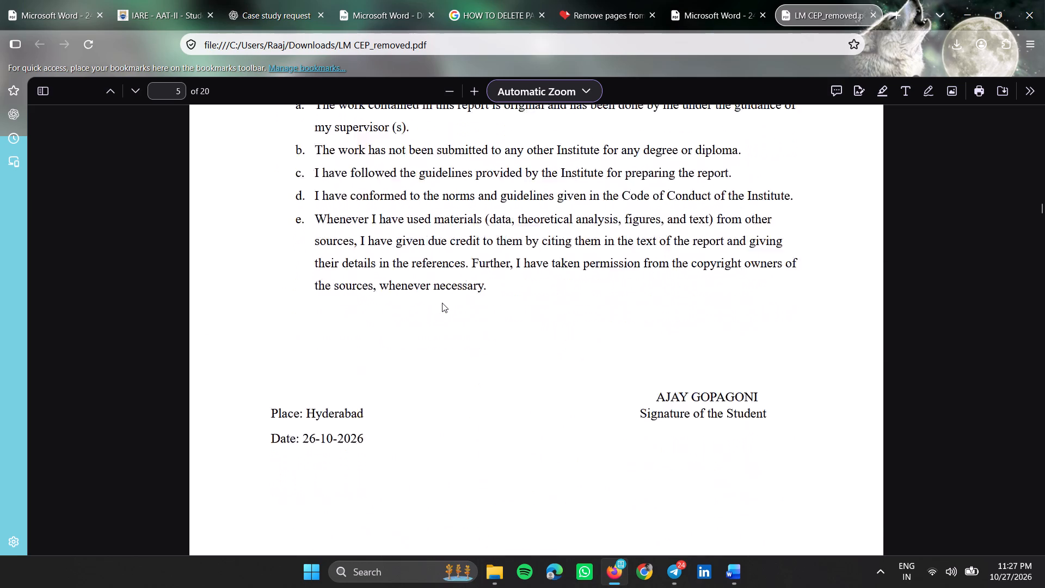
{"action": "scroll", "coordinate": [442, 303], "scroll_direction": "down", "scroll_amount": 6}
{"action": "scroll", "coordinate": [442, 303], "scroll_direction": "up", "scroll_amount": 4}
{"action": "scroll", "coordinate": [442, 303], "scroll_direction": "down", "scroll_amount": 1}
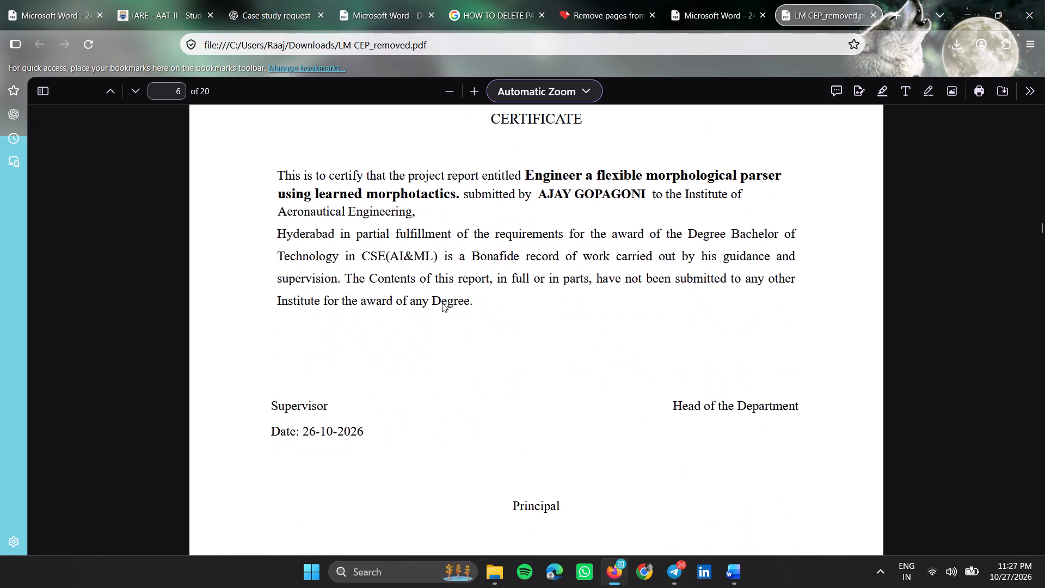
{"action": "scroll", "coordinate": [442, 303], "scroll_direction": "up", "scroll_amount": 1}
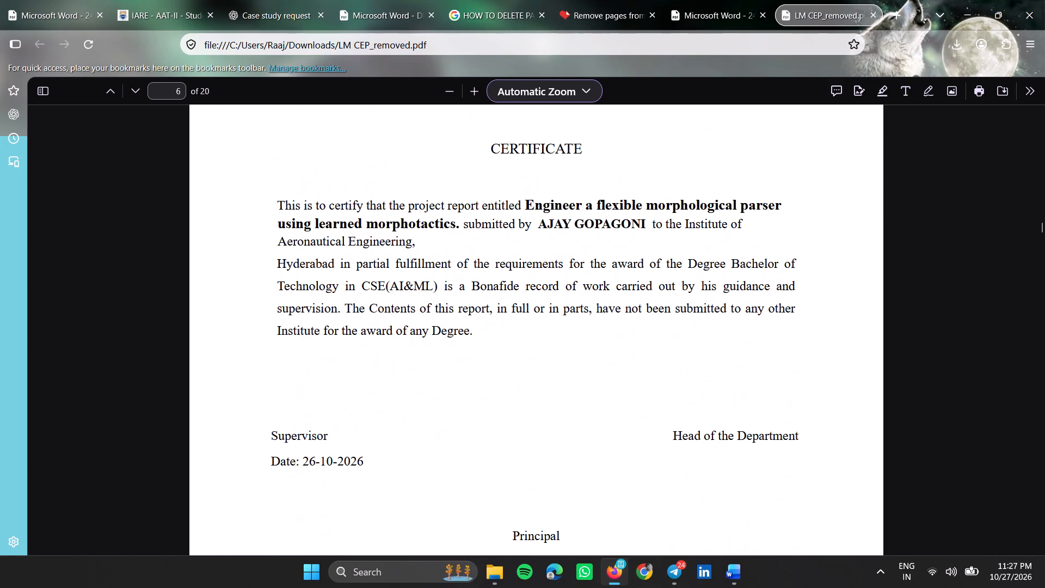
Look at the AAT-II portal page, check the rest of LM CEP_removed.pdf from the certificate through the references, and close that PDF.
{"action": "left_click", "coordinate": [144, 1]}
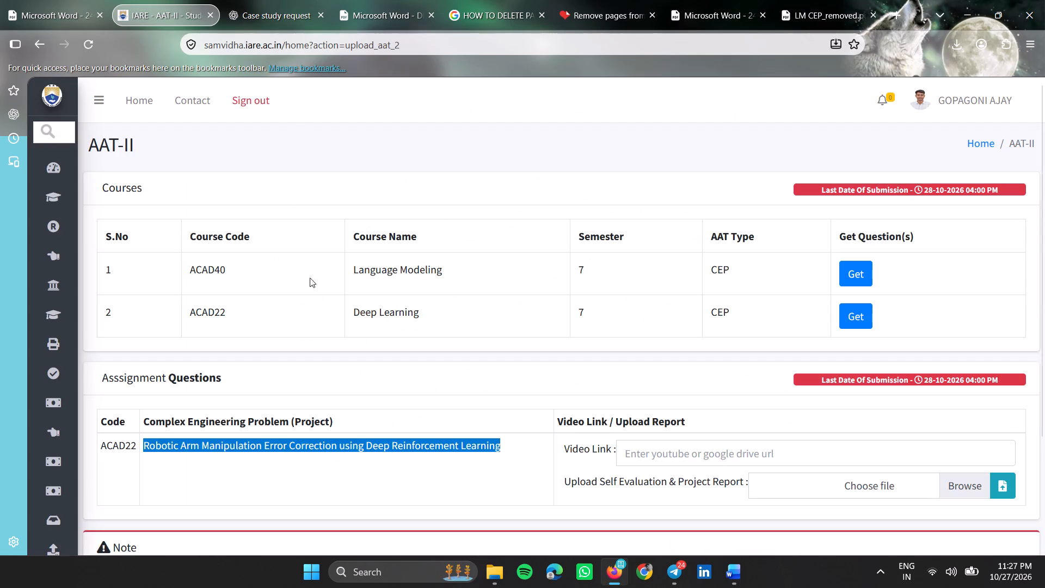
{"action": "left_click", "coordinate": [801, 7]}
{"action": "scroll", "coordinate": [474, 456], "scroll_direction": "down", "scroll_amount": 3}
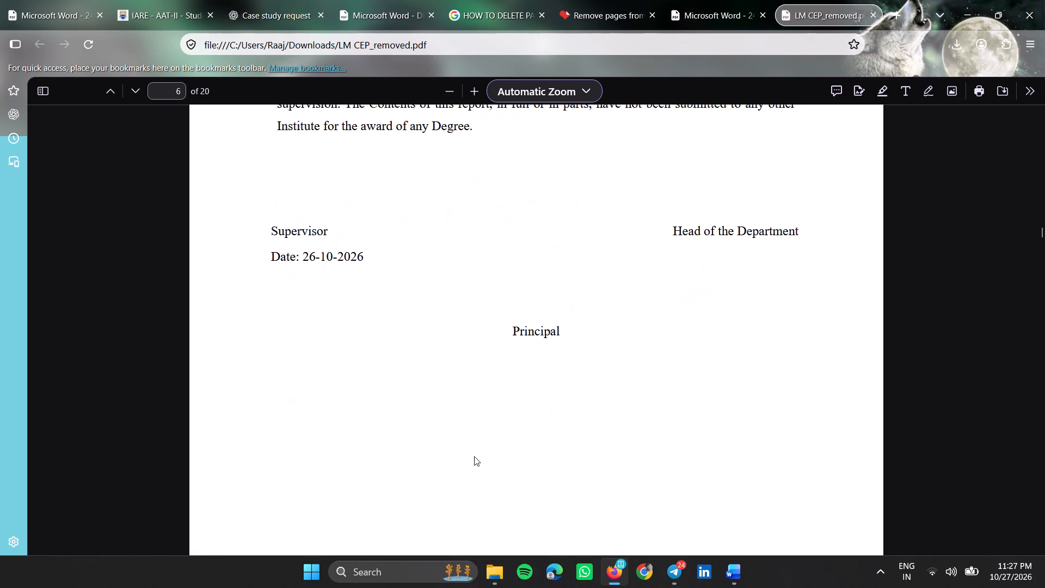
{"action": "scroll", "coordinate": [474, 456], "scroll_direction": "down", "scroll_amount": 4}
{"action": "scroll", "coordinate": [474, 456], "scroll_direction": "up", "scroll_amount": 2}
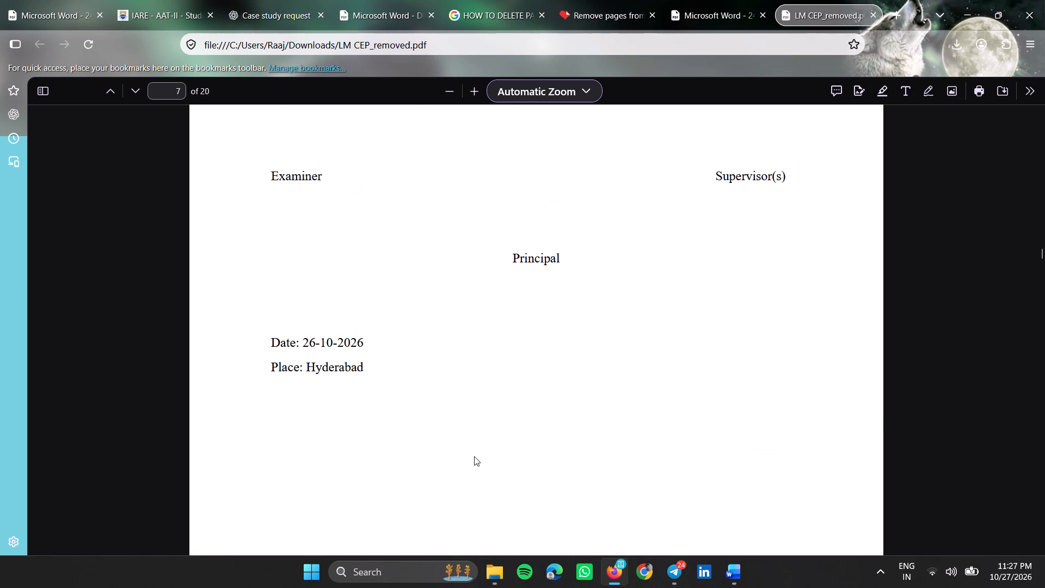
{"action": "scroll", "coordinate": [474, 456], "scroll_direction": "up", "scroll_amount": 2}
{"action": "scroll", "coordinate": [474, 456], "scroll_direction": "down", "scroll_amount": 10}
{"action": "scroll", "coordinate": [474, 456], "scroll_direction": "up", "scroll_amount": 4}
{"action": "scroll", "coordinate": [474, 456], "scroll_direction": "down", "scroll_amount": 8}
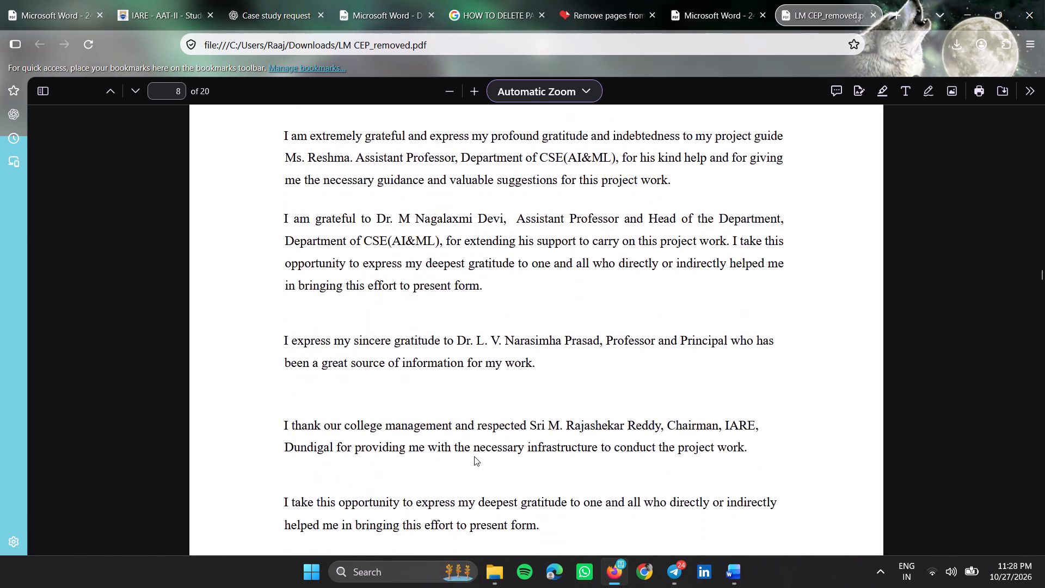
{"action": "scroll", "coordinate": [474, 456], "scroll_direction": "down", "scroll_amount": 20}
{"action": "scroll", "coordinate": [474, 456], "scroll_direction": "down", "scroll_amount": 11}
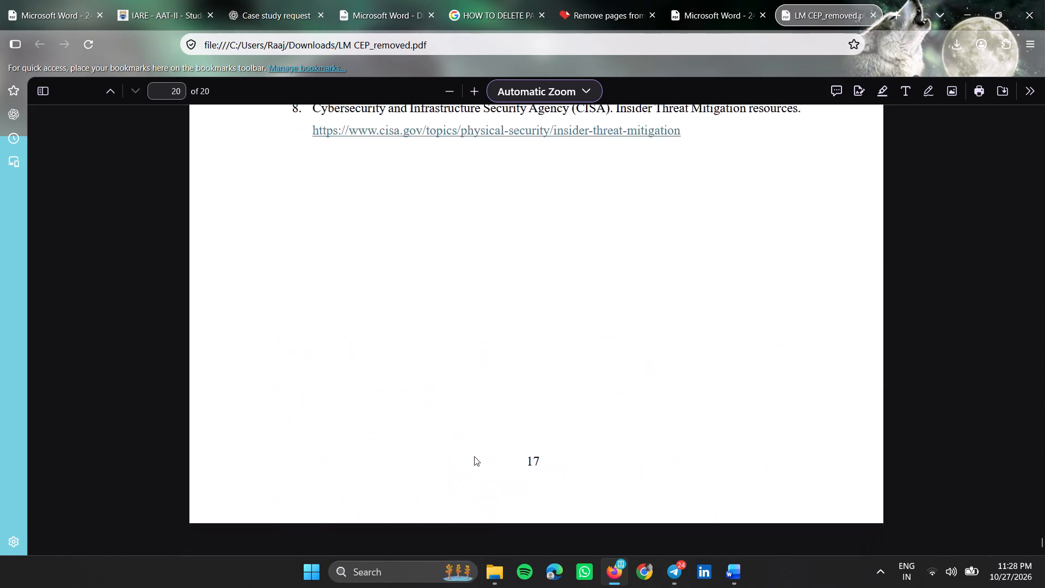
{"action": "scroll", "coordinate": [474, 456], "scroll_direction": "down", "scroll_amount": 10}
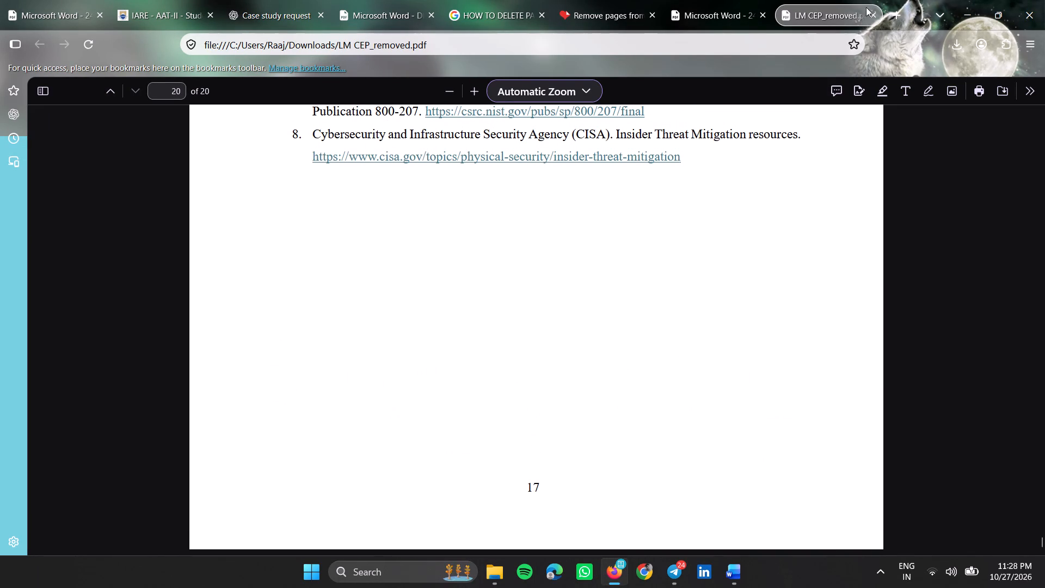
{"action": "left_click", "coordinate": [875, 14]}
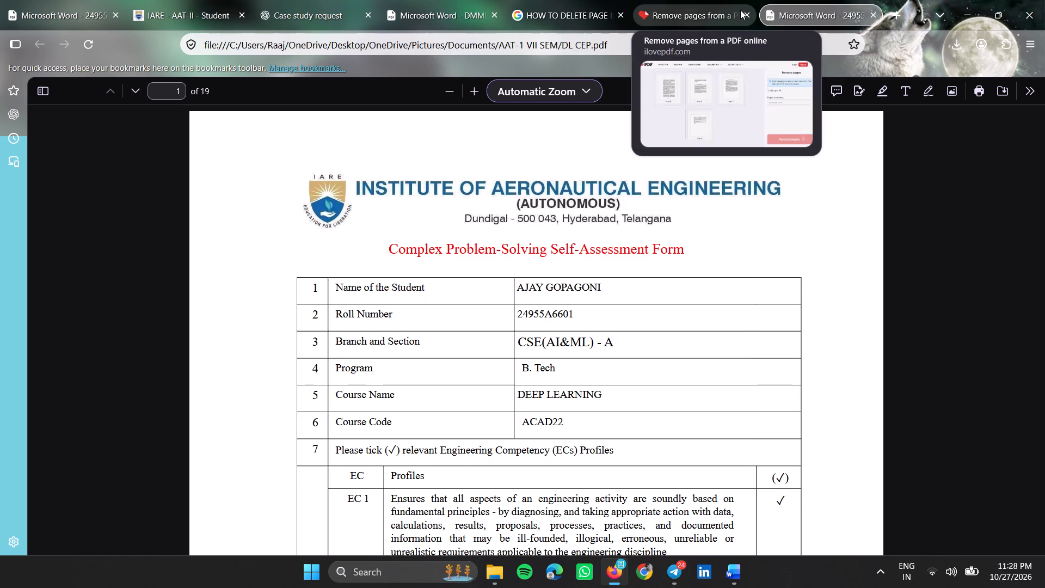
{"action": "left_click", "coordinate": [698, 15]}
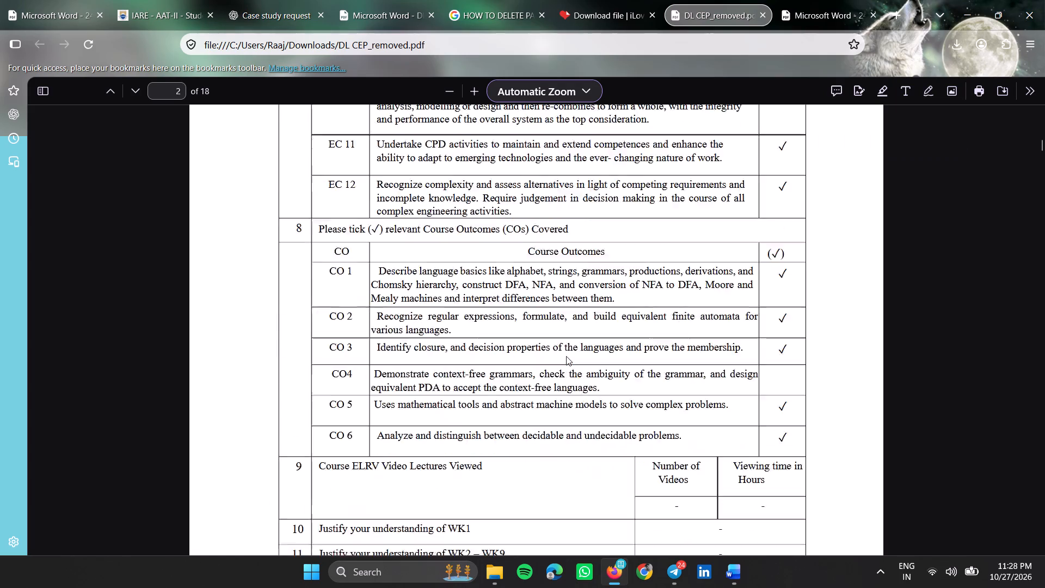
{"action": "scroll", "coordinate": [566, 356], "scroll_direction": "down", "scroll_amount": 20}
{"action": "scroll", "coordinate": [566, 356], "scroll_direction": "down", "scroll_amount": 16}
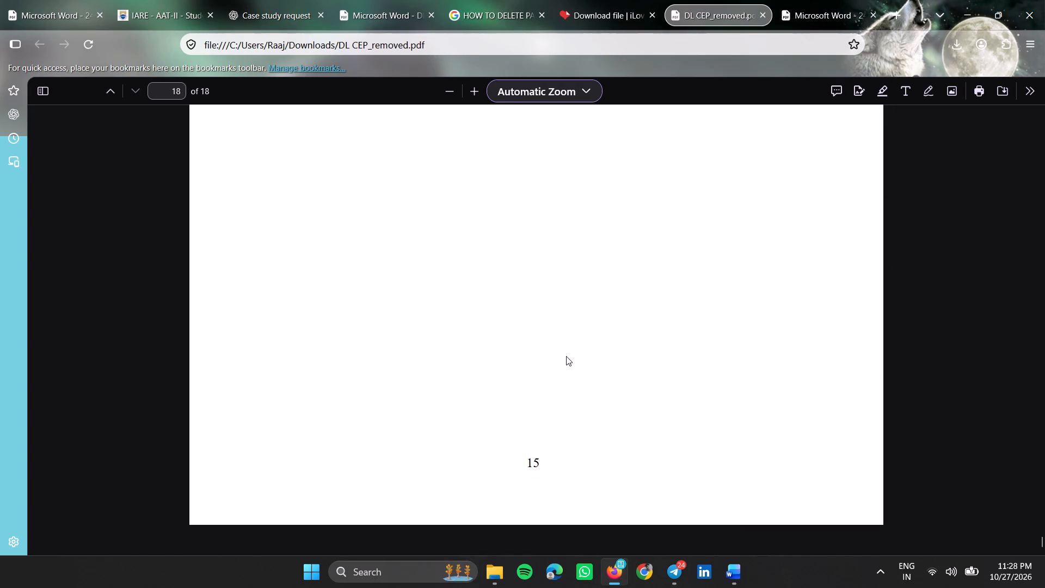
{"action": "scroll", "coordinate": [566, 356], "scroll_direction": "up", "scroll_amount": 20}
{"action": "scroll", "coordinate": [566, 356], "scroll_direction": "up", "scroll_amount": 9}
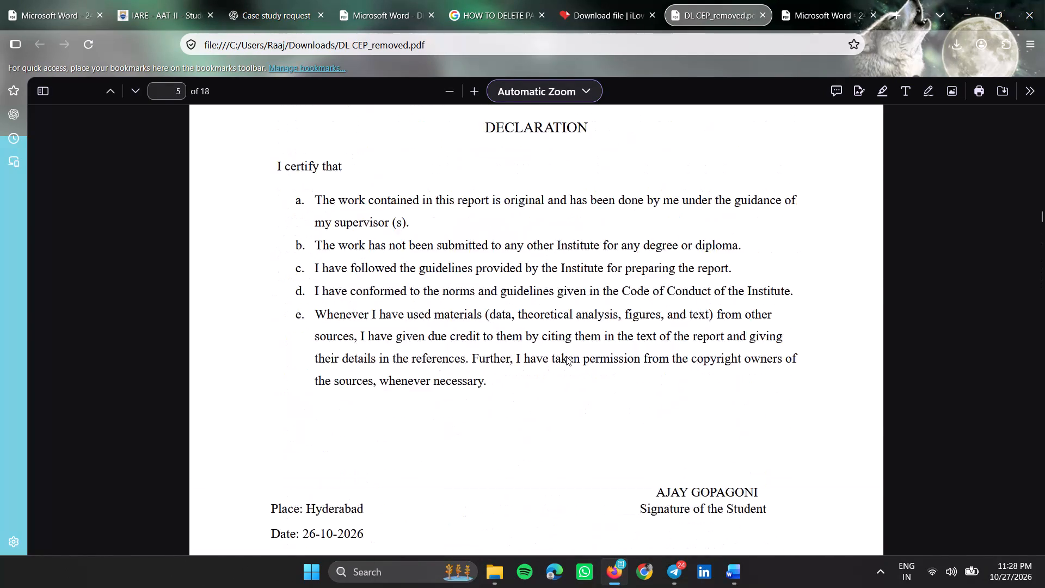
{"action": "scroll", "coordinate": [566, 356], "scroll_direction": "up", "scroll_amount": 1}
Switch to the report in Word and delete INFORMATION TECHNOLOGY from the department line on the title page.
{"action": "left_click", "coordinate": [735, 573]}
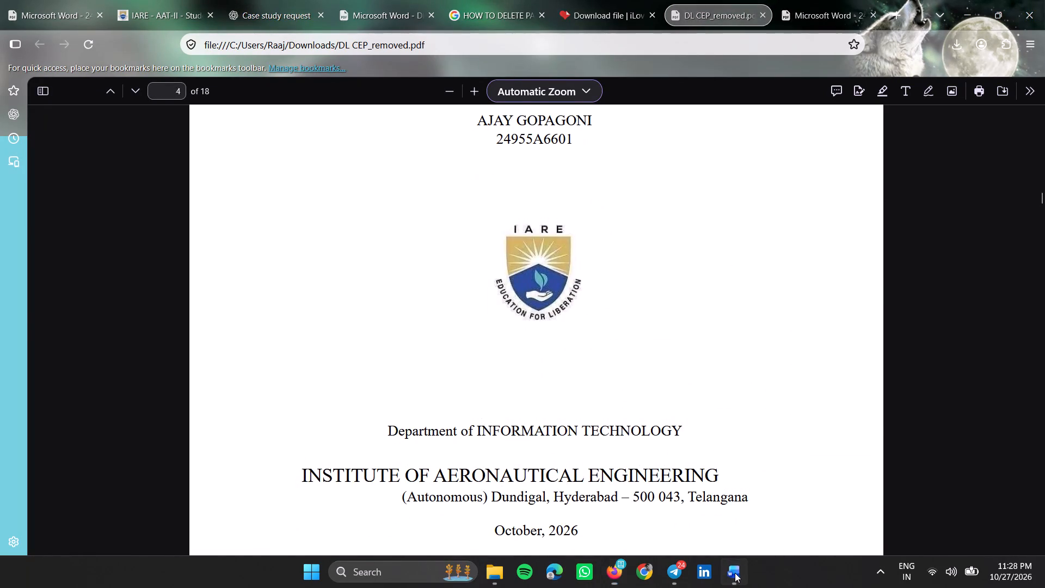
{"action": "scroll", "coordinate": [478, 352], "scroll_direction": "up", "scroll_amount": 15}
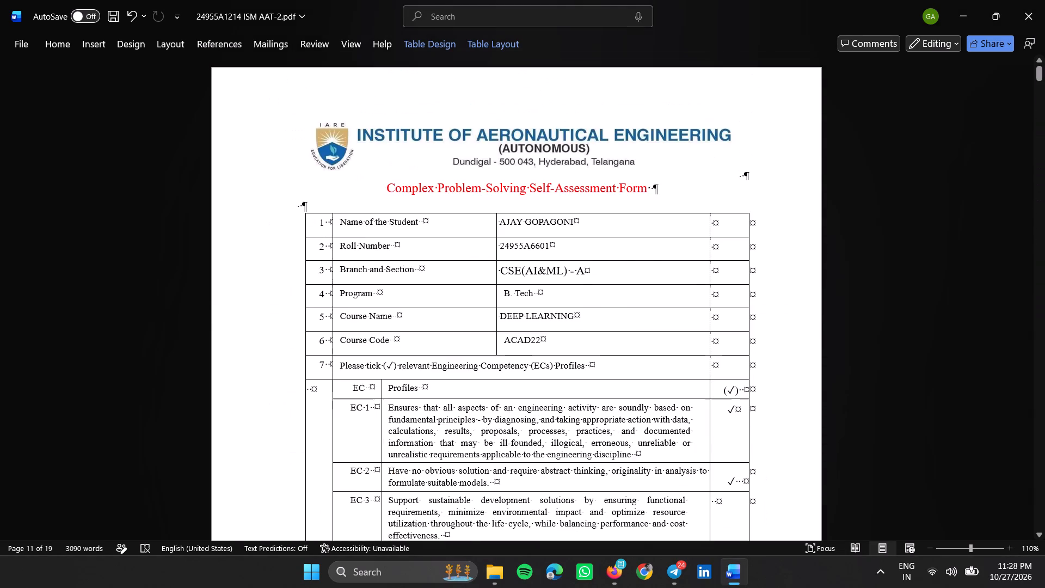
{"action": "scroll", "coordinate": [478, 352], "scroll_direction": "down", "scroll_amount": 16}
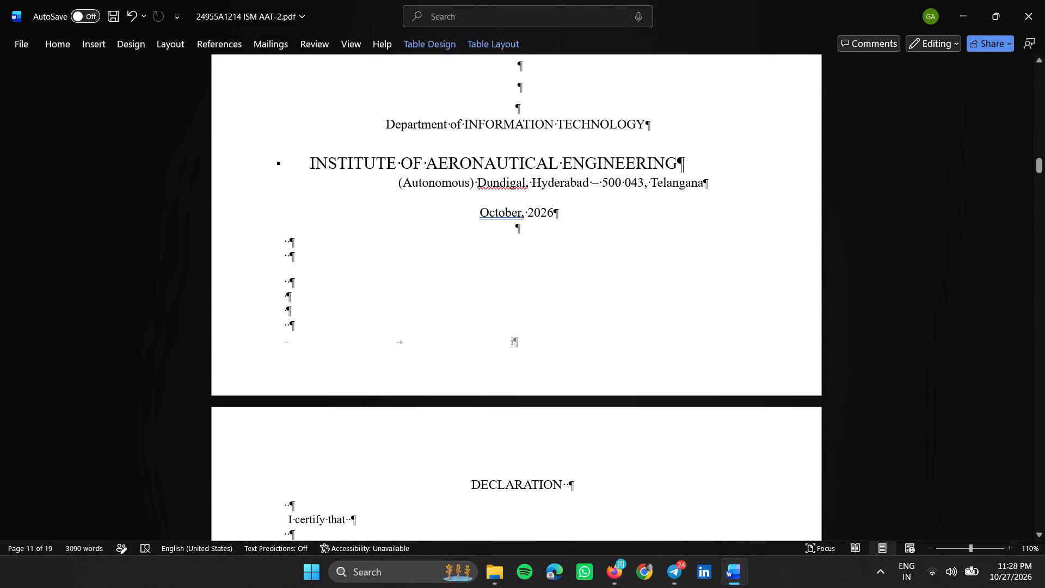
{"action": "left_click", "coordinate": [644, 118]}
{"action": "key", "text": "BackSpace"}
{"action": "key", "text": "BackSpace"}
{"action": "key", "text": "BackSpace"}
{"action": "key", "text": "BackSpace"}
{"action": "key", "text": "BackSpace"}
{"action": "key", "text": "BackSpace"}
{"action": "key", "text": "BackSpace"}
{"action": "key", "text": "BackSpace"}
{"action": "key", "text": "BackSpace"}
{"action": "key", "text": "BackSpace"}
{"action": "key", "text": "BackSpace"}
{"action": "key", "text": "BackSpace"}
{"action": "key", "text": "BackSpace"}
{"action": "key", "text": "BackSpace"}
{"action": "key", "text": "BackSpace"}
{"action": "key", "text": "BackSpace"}
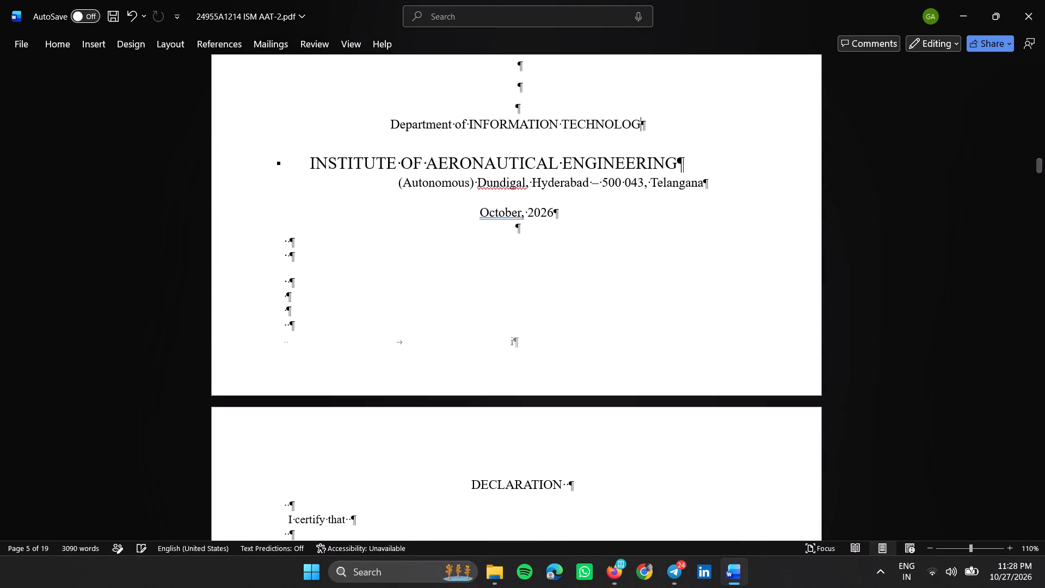
{"action": "key", "text": "BackSpace"}
{"action": "key", "text": "BackSpace"}
{"action": "key", "text": "BackSpace"}
{"action": "key", "text": "BackSpace"}
{"action": "key", "text": "BackSpace"}
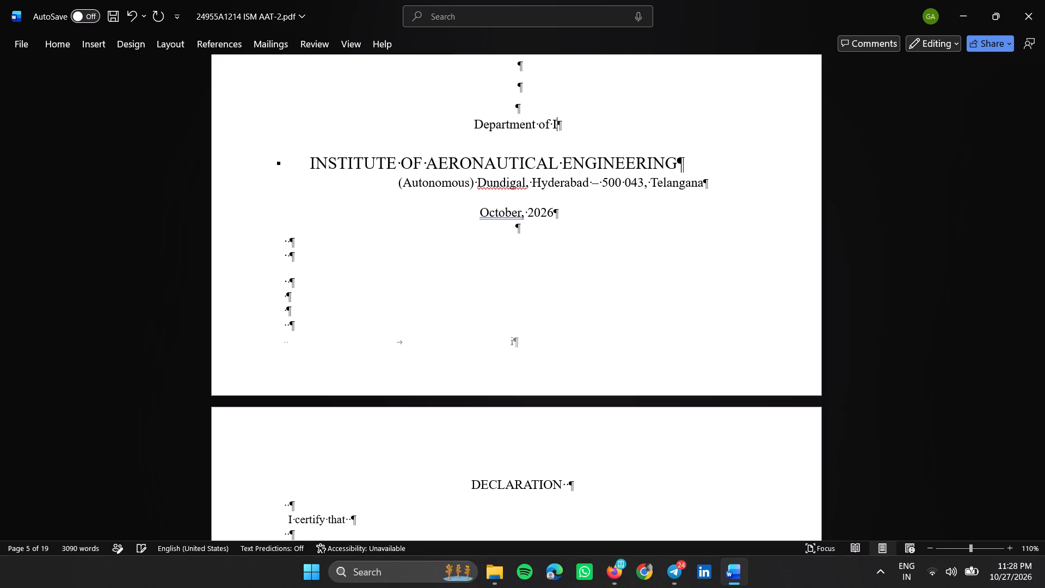
{"action": "key", "text": "BackSpace"}
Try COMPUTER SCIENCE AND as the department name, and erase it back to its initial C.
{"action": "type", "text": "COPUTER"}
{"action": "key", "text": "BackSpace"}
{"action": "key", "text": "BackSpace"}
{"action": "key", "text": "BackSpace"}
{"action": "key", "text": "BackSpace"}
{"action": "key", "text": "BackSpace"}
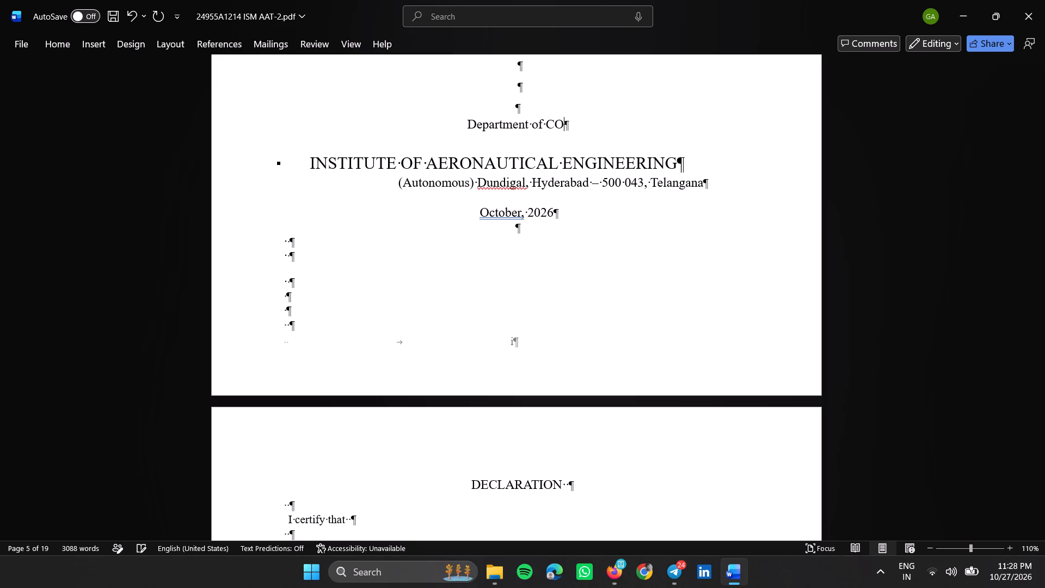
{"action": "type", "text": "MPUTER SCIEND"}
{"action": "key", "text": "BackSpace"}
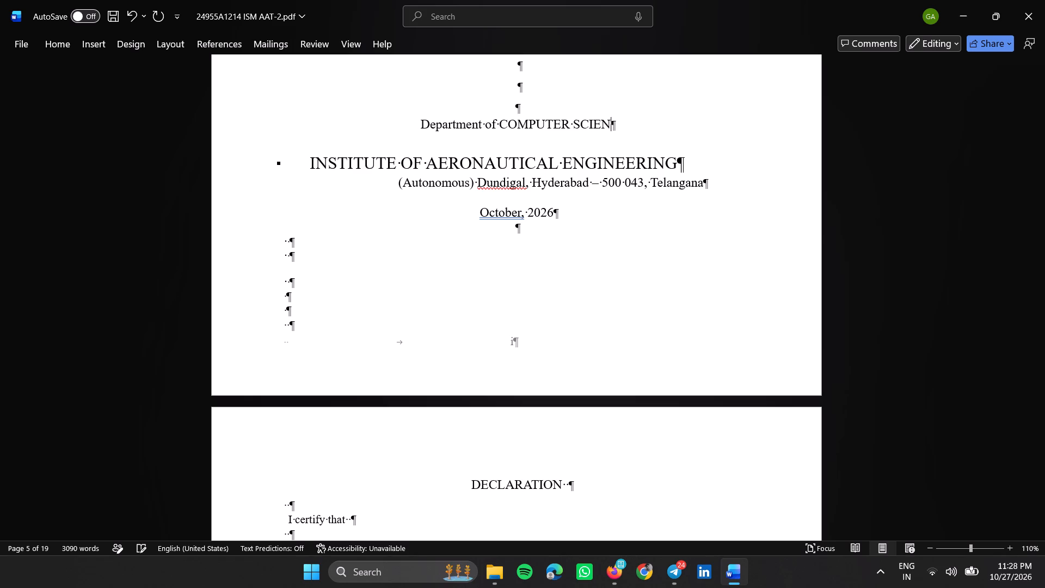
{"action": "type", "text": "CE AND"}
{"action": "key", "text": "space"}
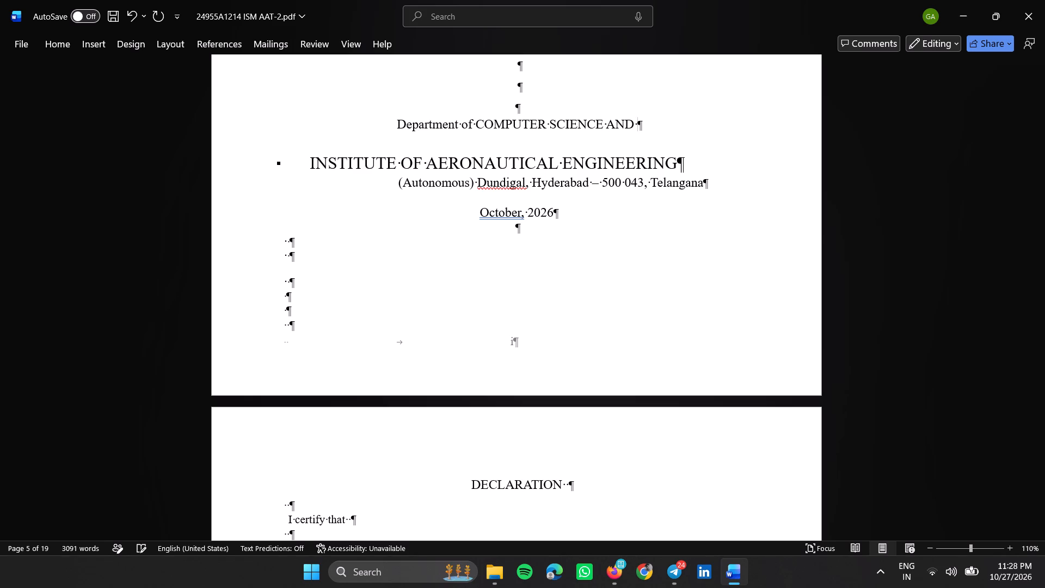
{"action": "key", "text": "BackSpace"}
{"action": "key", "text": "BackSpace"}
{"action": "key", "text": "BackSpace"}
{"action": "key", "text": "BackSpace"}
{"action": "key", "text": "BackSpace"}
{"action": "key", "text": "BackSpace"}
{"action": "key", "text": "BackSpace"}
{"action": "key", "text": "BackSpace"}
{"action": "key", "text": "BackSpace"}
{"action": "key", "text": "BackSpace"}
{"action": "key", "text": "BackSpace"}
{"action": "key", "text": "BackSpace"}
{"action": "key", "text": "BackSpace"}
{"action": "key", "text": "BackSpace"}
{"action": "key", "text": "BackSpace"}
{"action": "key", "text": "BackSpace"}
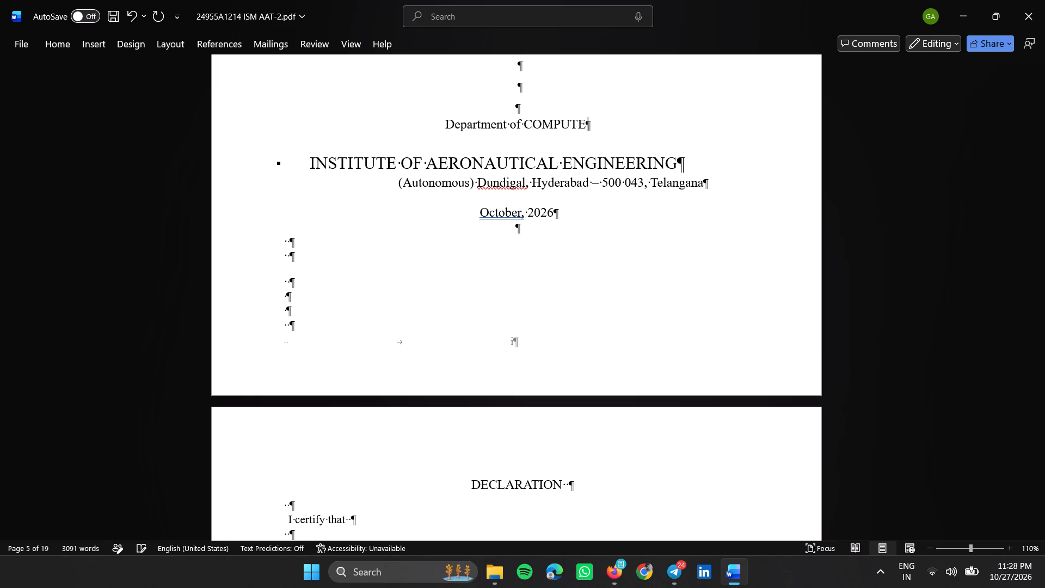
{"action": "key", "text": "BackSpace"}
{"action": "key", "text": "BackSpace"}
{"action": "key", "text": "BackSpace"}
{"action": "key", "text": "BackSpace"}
Complete the department name on the title page as CSE(ARTIFICIAL INTELLIGENCE AND MACHINE LEANRING).
{"action": "type", "text": "SE"}
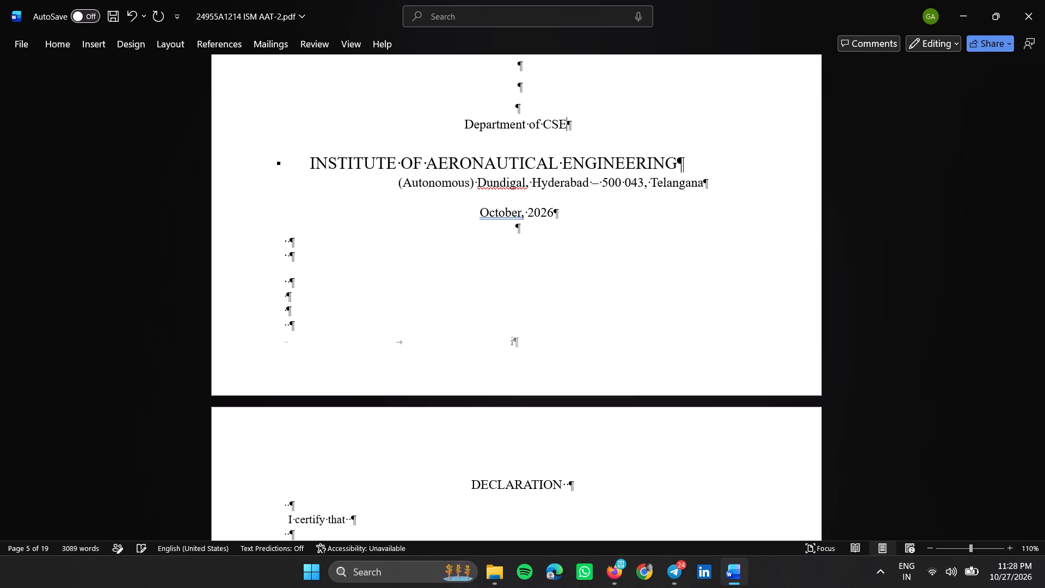
{"action": "type", "text": "(ARTIFICAL"}
{"action": "key", "text": "BackSpace"}
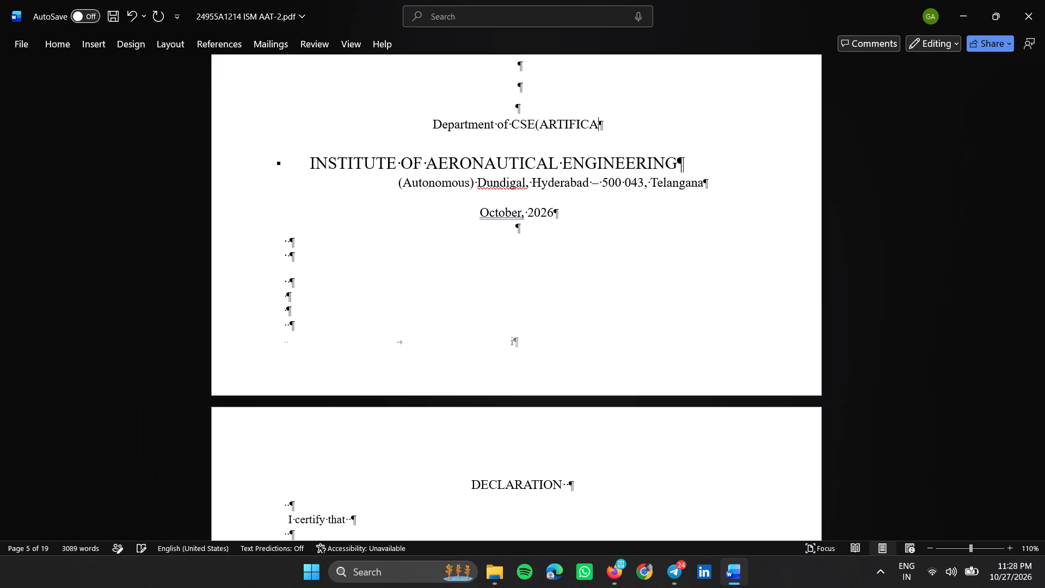
{"action": "key", "text": "BackSpace"}
{"action": "type", "text": "ILA"}
{"action": "key", "text": "space"}
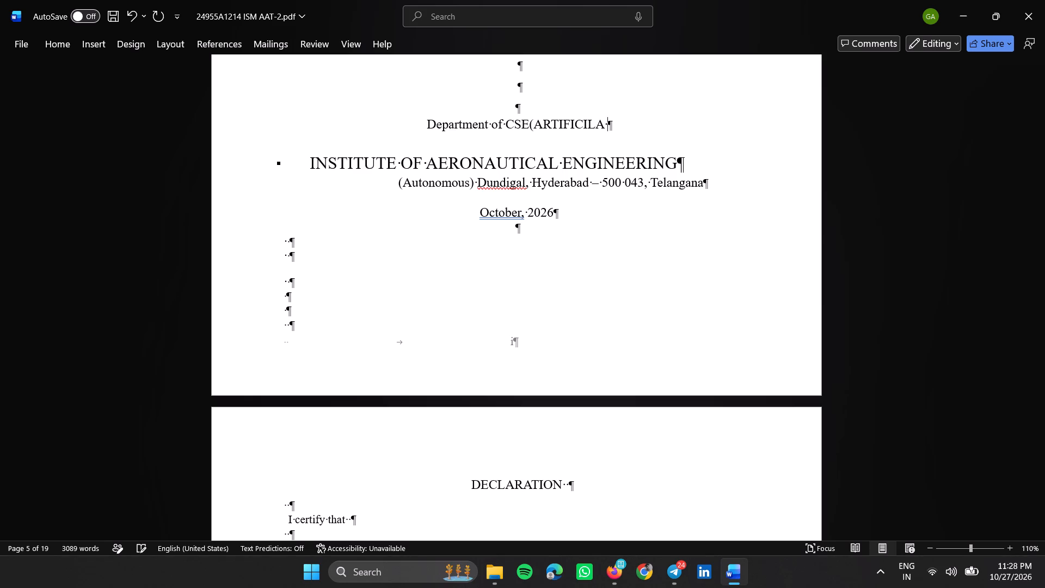
{"action": "key", "text": "BackSpace"}
{"action": "key", "text": "BackSpace"}
{"action": "key", "text": "BackSpace"}
{"action": "type", "text": "AL INTELLIGENCE AND MACHINE LEANRIN"}
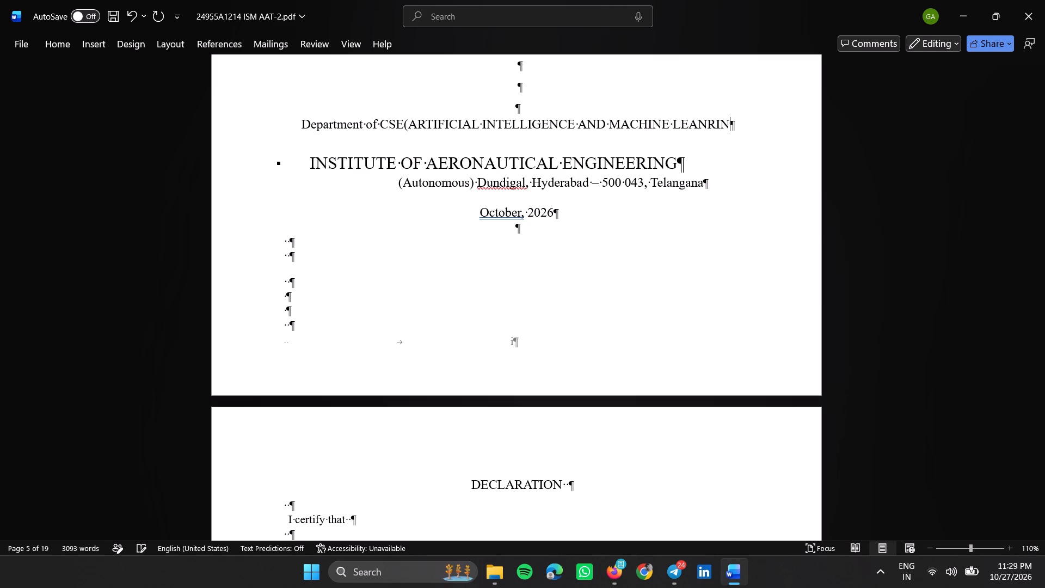
{"action": "key", "text": "BackSpace"}
{"action": "key", "text": "BackSpace"}
{"action": "type", "text": "ING"}
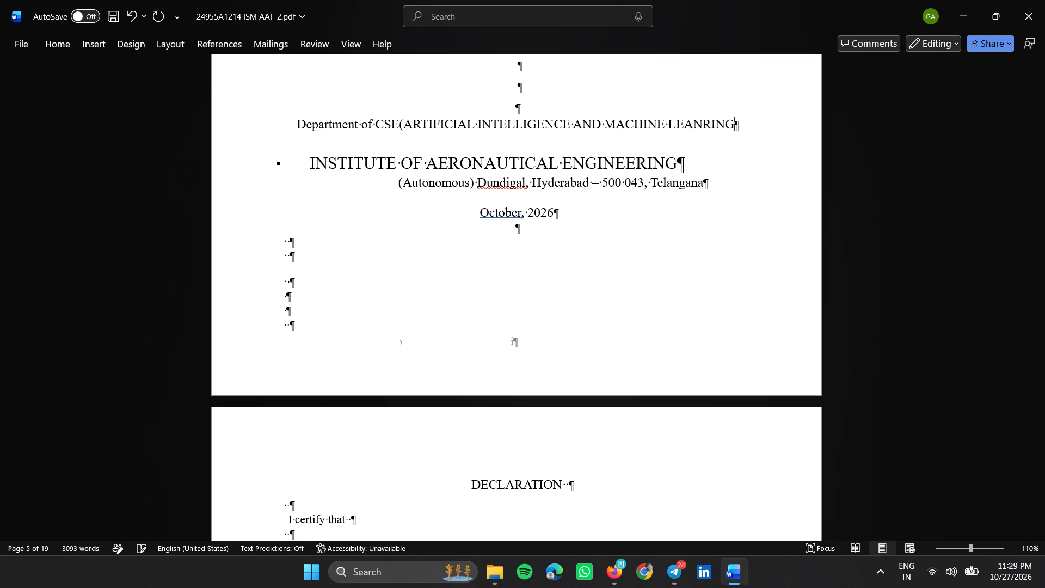
{"action": "key", "text": "shift+parenright"}
Insert six spaces at the start of the title page's department line to shift it sideways.
{"action": "scroll", "coordinate": [512, 175], "scroll_direction": "up", "scroll_amount": 1}
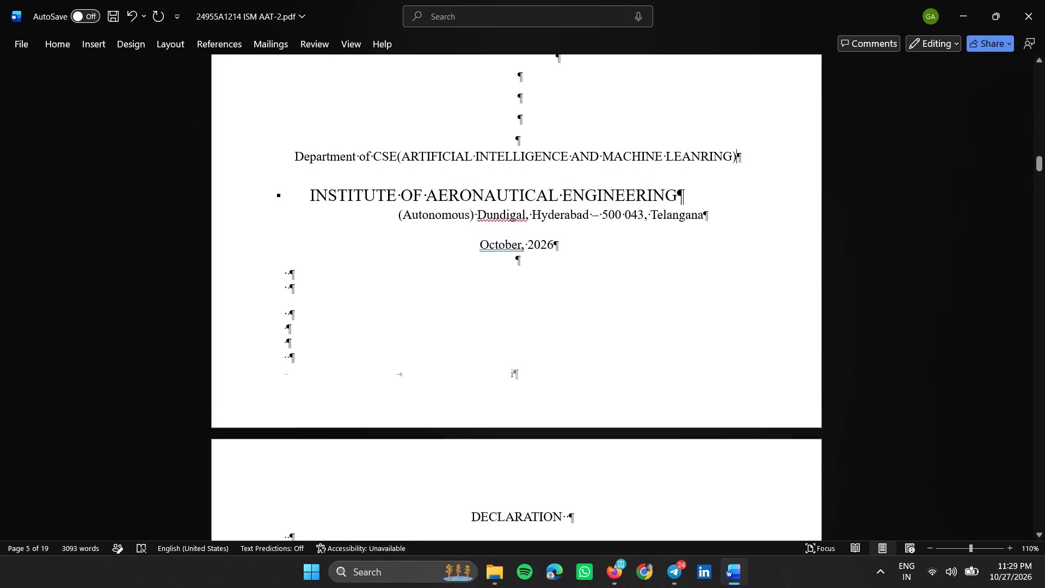
{"action": "scroll", "coordinate": [512, 175], "scroll_direction": "up", "scroll_amount": 1}
{"action": "left_click", "coordinate": [288, 214]}
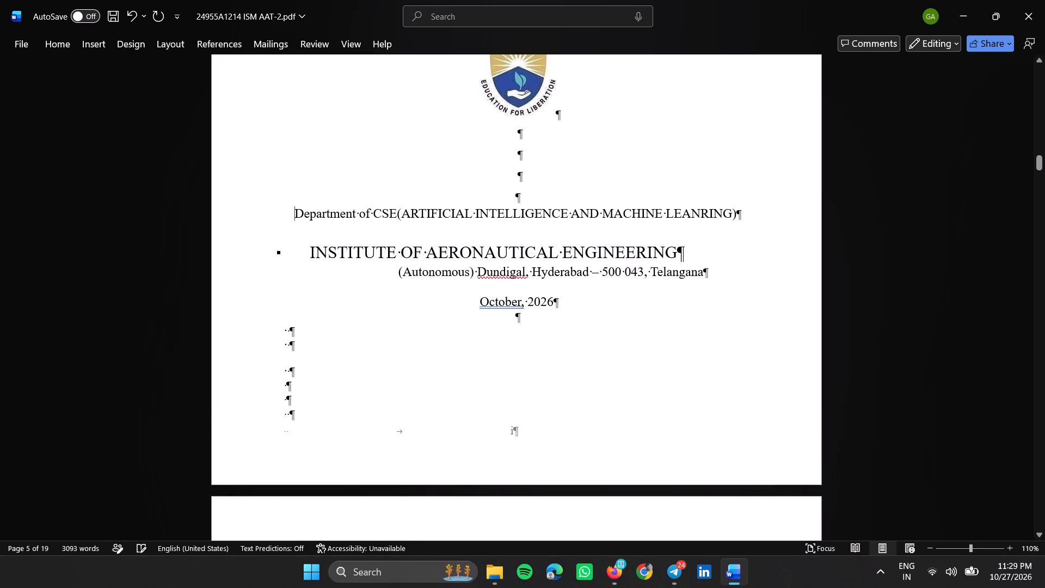
{"action": "key", "text": "space"}
{"action": "key", "text": "space"}
{"action": "key", "text": "space"}
{"action": "key", "text": "space"}
{"action": "key", "text": "space"}
{"action": "key", "text": "space"}
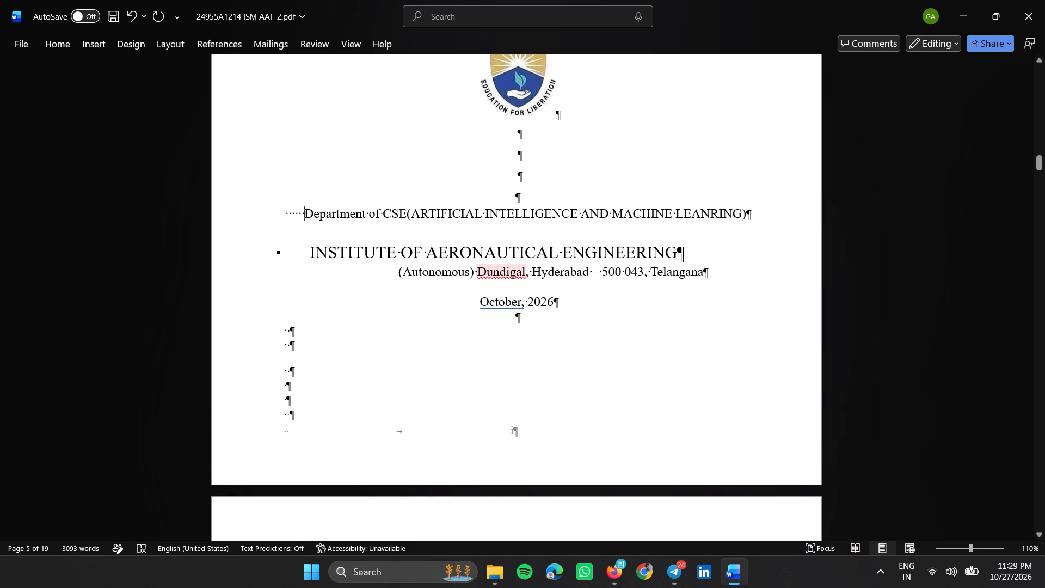
Open the report's print preview and examine its pages from the self-assessment form through the references.
{"action": "key", "text": "ctrl+p"}
{"action": "left_click", "coordinate": [609, 331]}
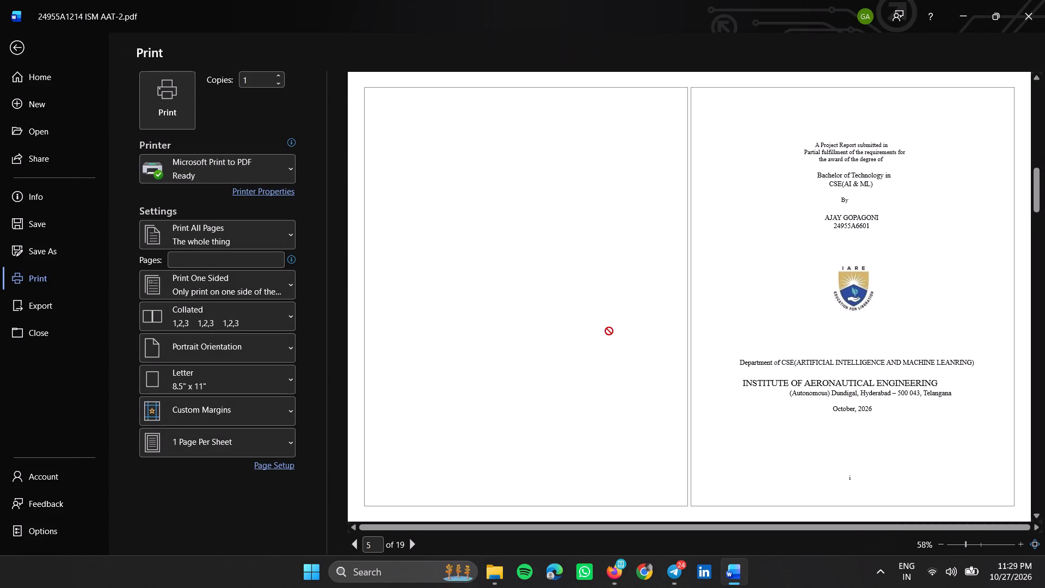
{"action": "scroll", "coordinate": [609, 331], "scroll_direction": "down", "scroll_amount": 4}
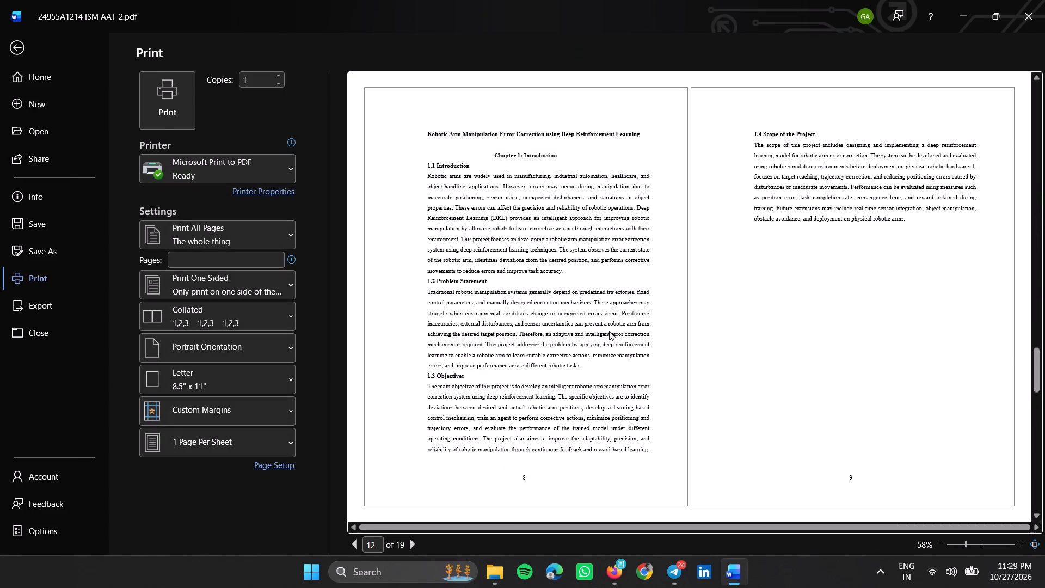
{"action": "scroll", "coordinate": [609, 331], "scroll_direction": "down", "scroll_amount": 3}
{"action": "scroll", "coordinate": [609, 331], "scroll_direction": "up", "scroll_amount": 14}
{"action": "left_click", "coordinate": [609, 331]}
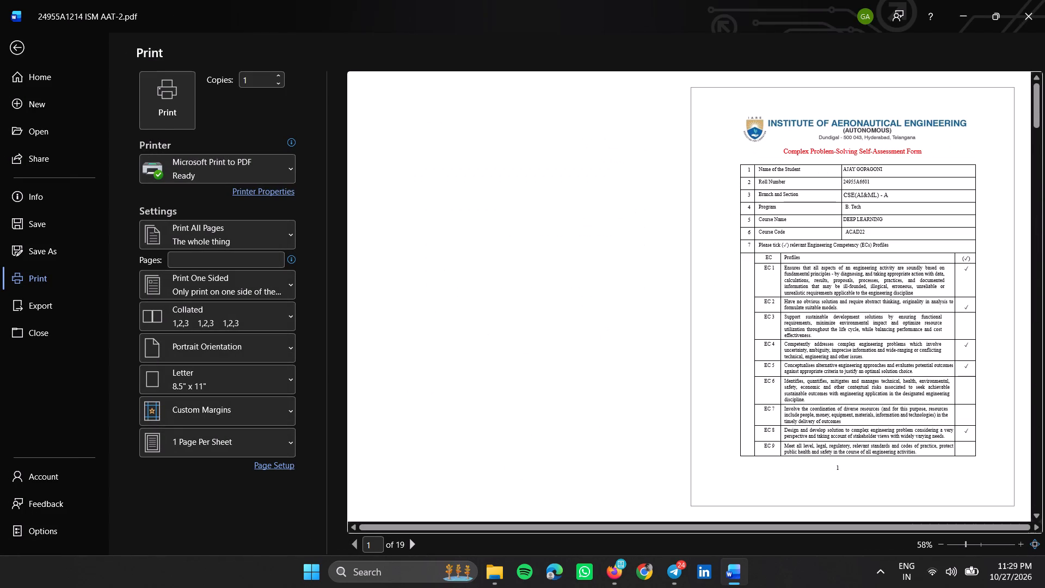
{"action": "key", "text": "Down"}
{"action": "key", "text": "Down"}
{"action": "key", "text": "Down"}
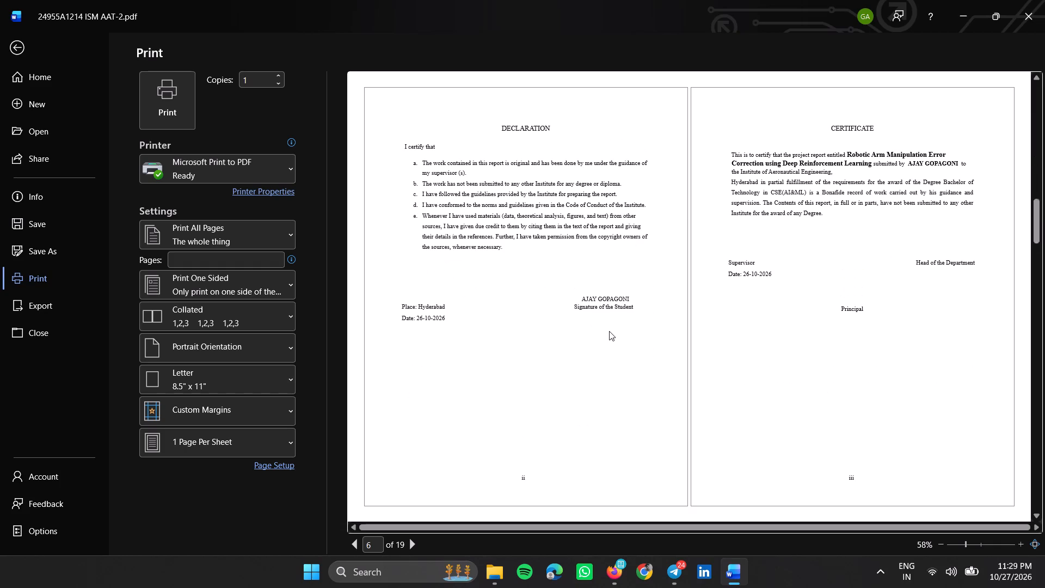
{"action": "key", "text": "Up"}
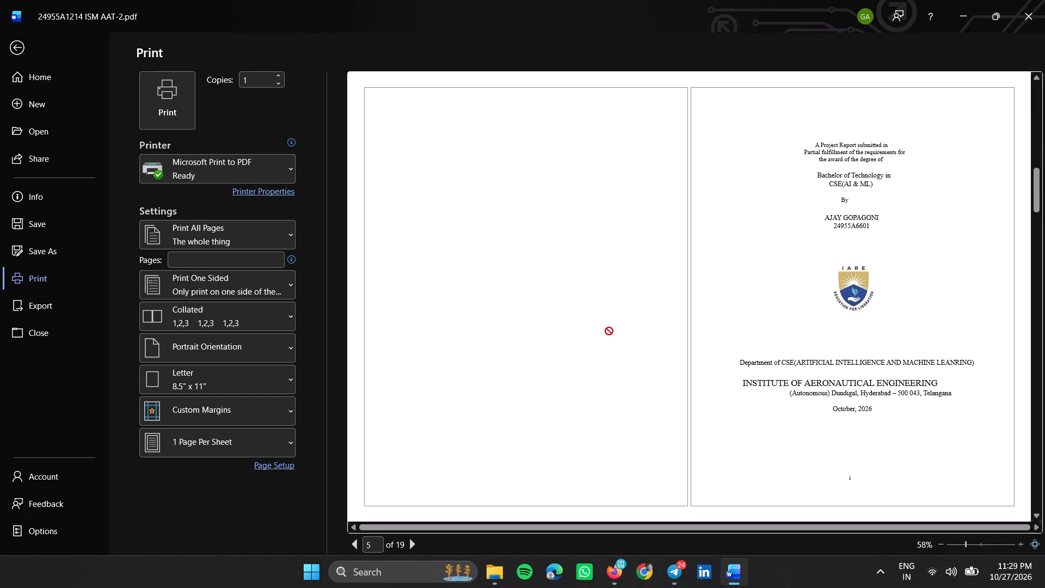
{"action": "key", "text": "Down"}
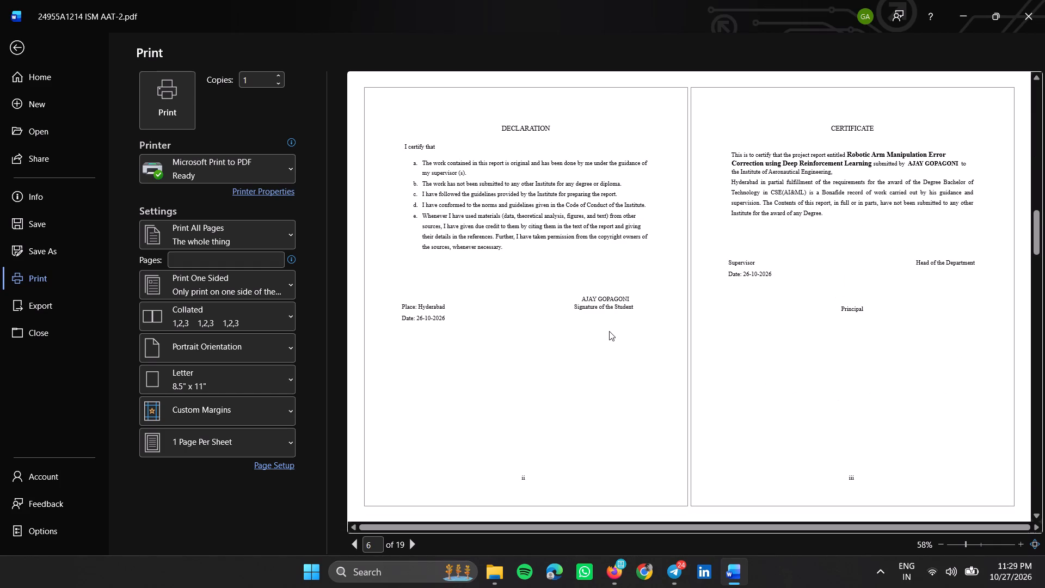
{"action": "key", "text": "Down"}
{"action": "key", "text": "Up"}
{"action": "key", "text": "Down"}
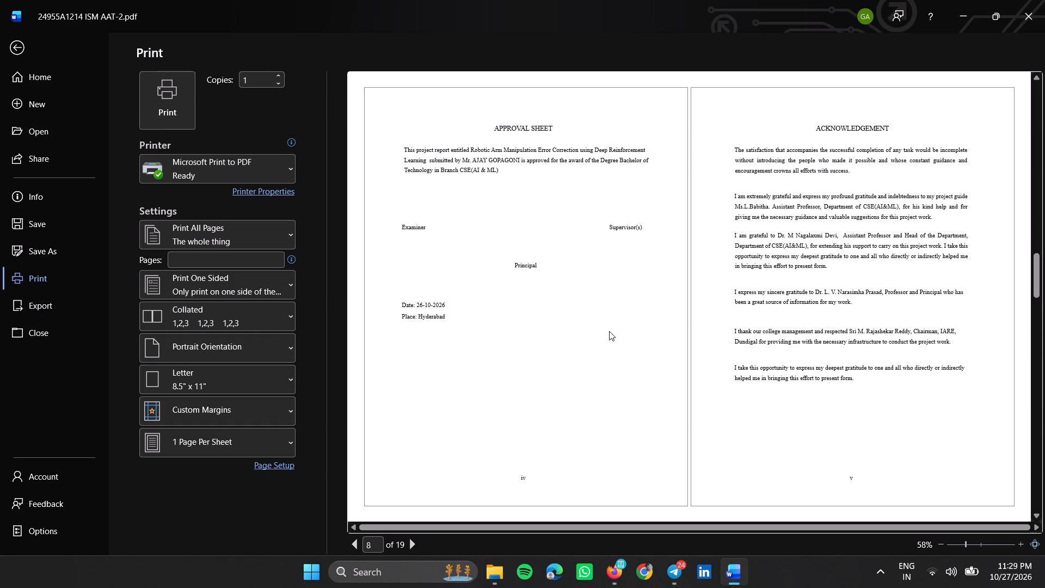
{"action": "key", "text": "Down"}
{"action": "key", "text": "Down"}
{"action": "key", "text": "Down"}
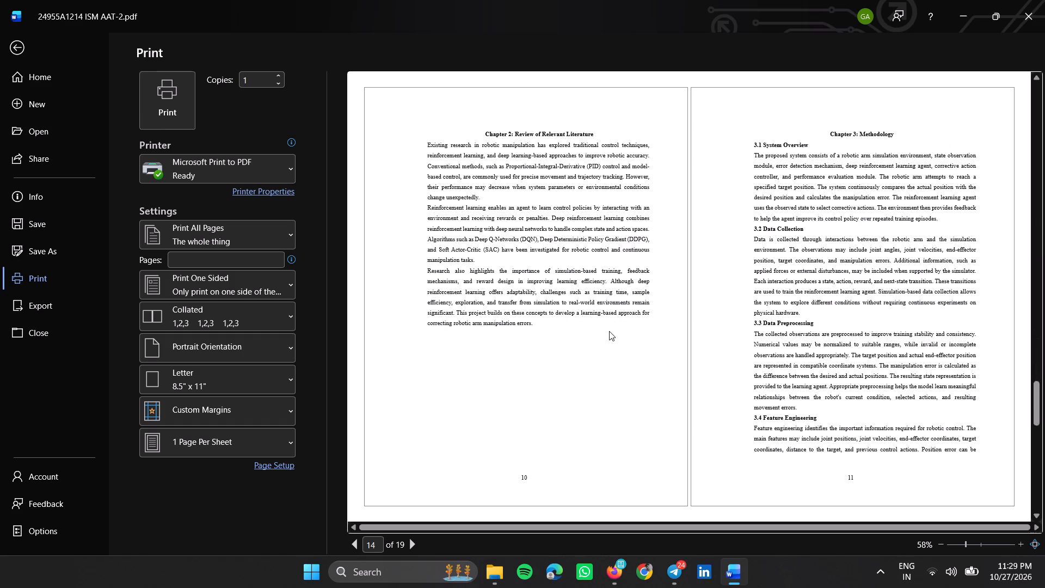
{"action": "key", "text": "Down"}
{"action": "key", "text": "Down"}
{"action": "key", "text": "Down"}
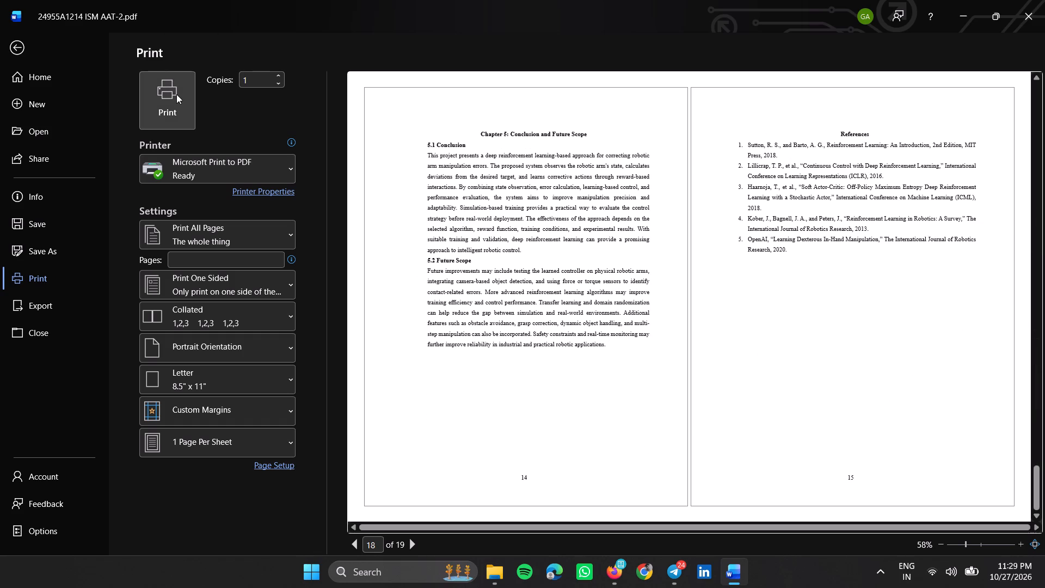
Print the corrected report to PDF as DL CEP.pdf in the AAT-1 VII SEM folder, replacing the existing file.
{"action": "left_click", "coordinate": [176, 94]}
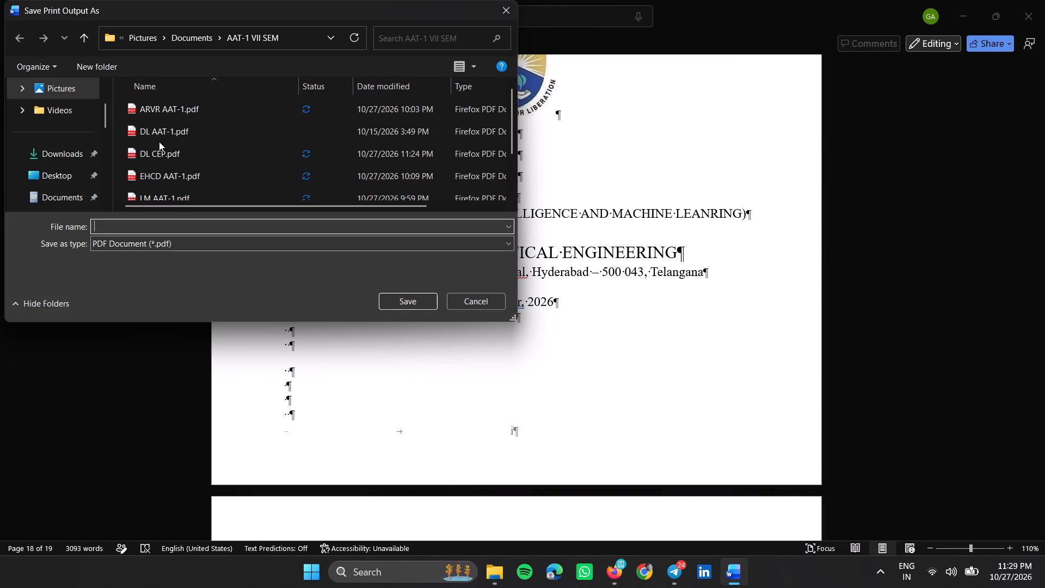
{"action": "left_click", "coordinate": [161, 160]}
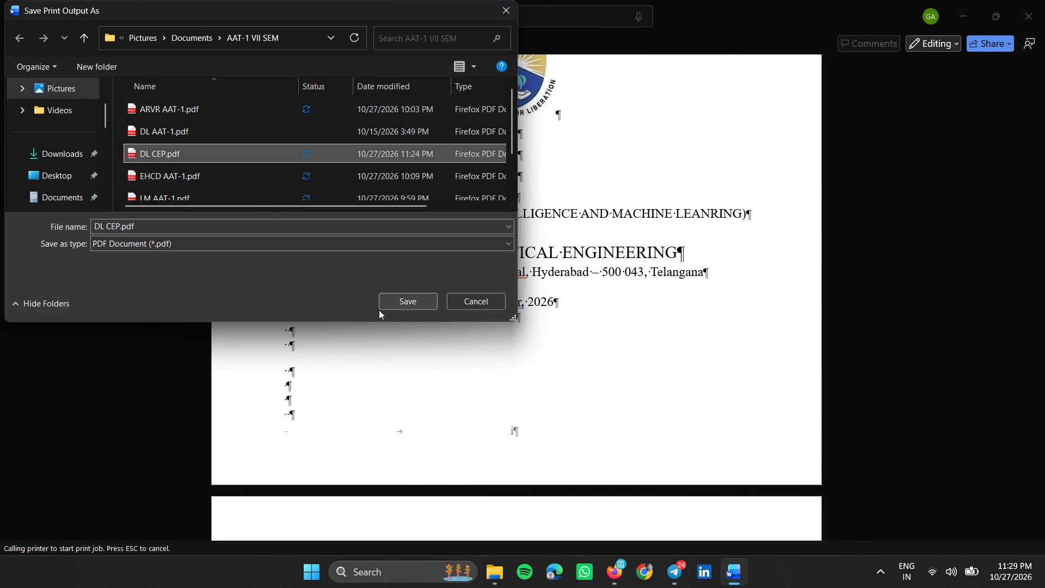
{"action": "left_click", "coordinate": [391, 304]}
{"action": "left_click", "coordinate": [556, 279]}
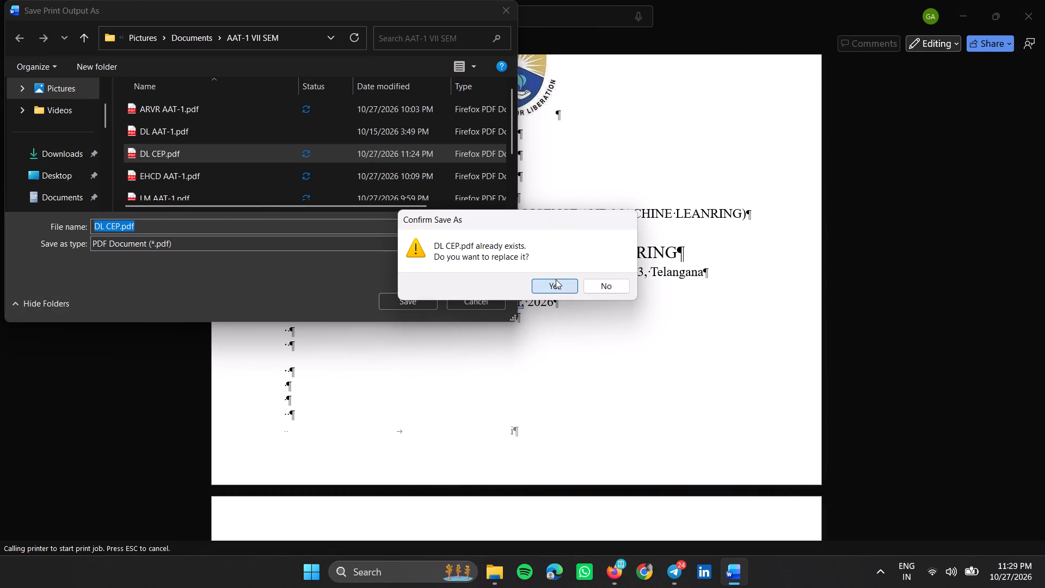
Switch to Firefox to close the outdated DL CEP_removed.pdf, and delete that file from the Downloads folder.
{"action": "left_click", "coordinate": [611, 571]}
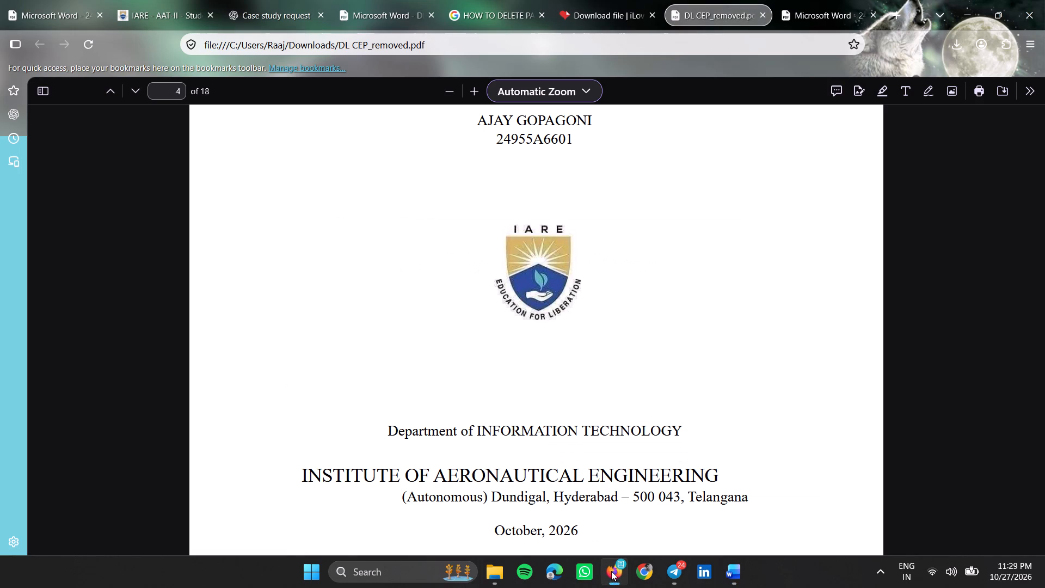
{"action": "left_click", "coordinate": [757, 13]}
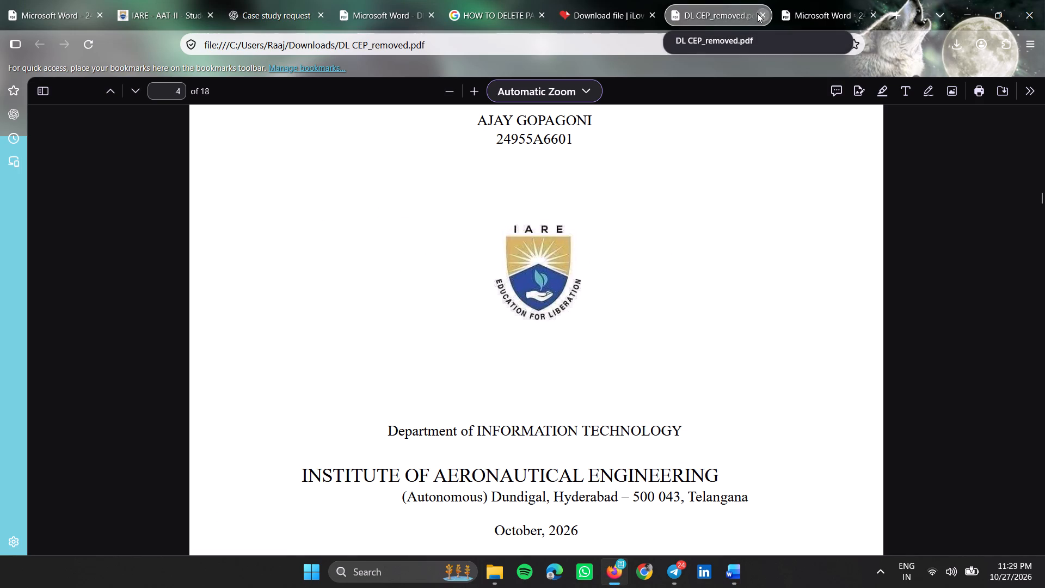
{"action": "left_click", "coordinate": [482, 573]}
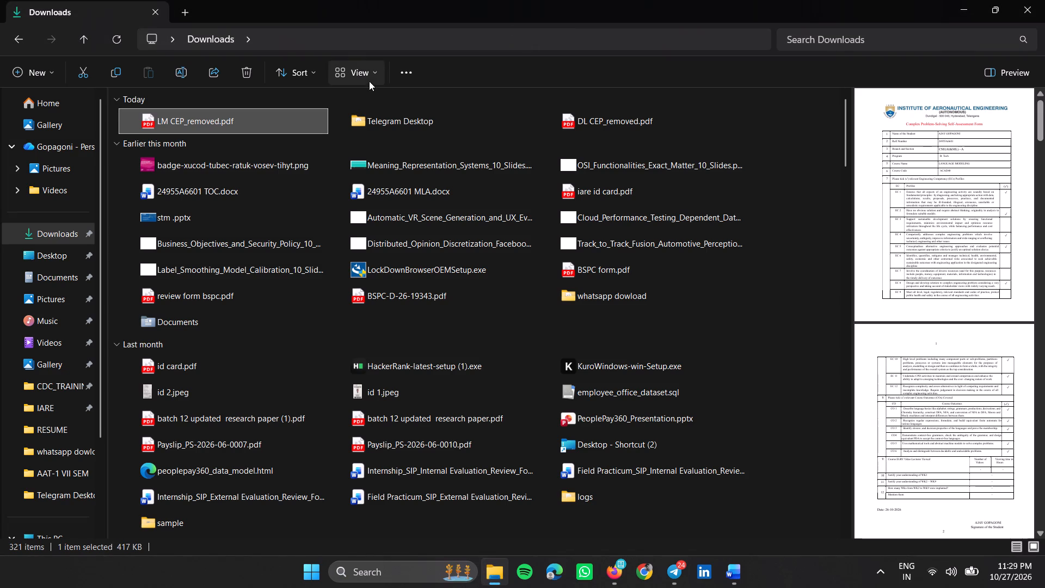
{"action": "left_click", "coordinate": [109, 42]}
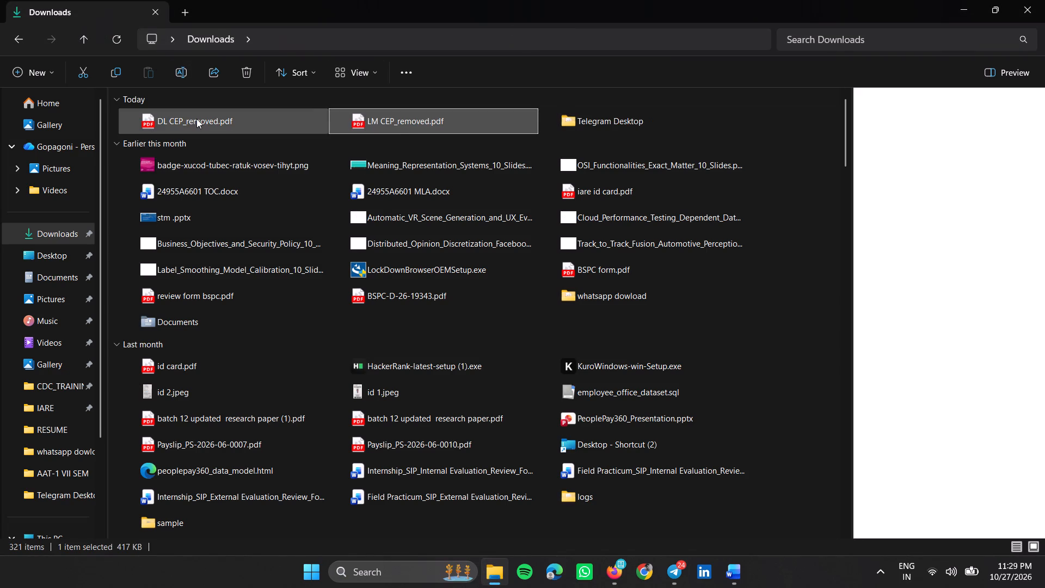
{"action": "left_click", "coordinate": [196, 119]}
{"action": "key", "text": "Delete"}
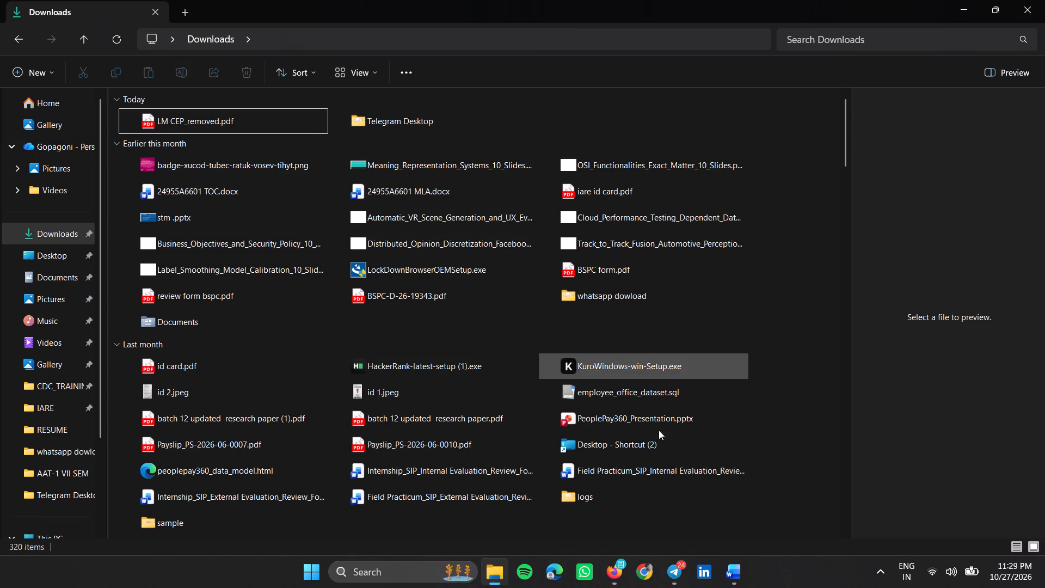
{"action": "left_click", "coordinate": [611, 581]}
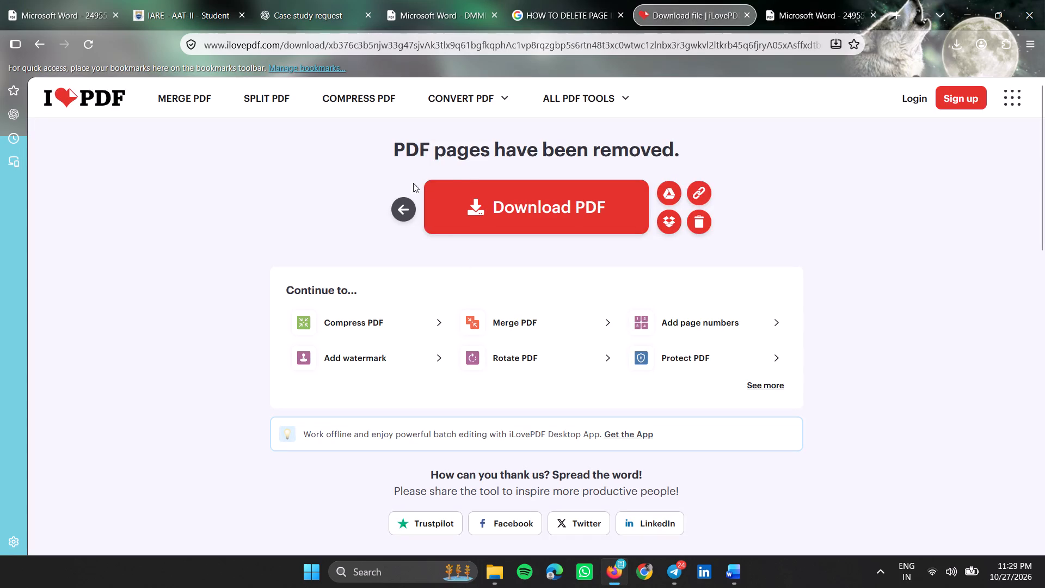
{"action": "left_click", "coordinate": [405, 198]}
{"action": "left_click", "coordinate": [459, 249]}
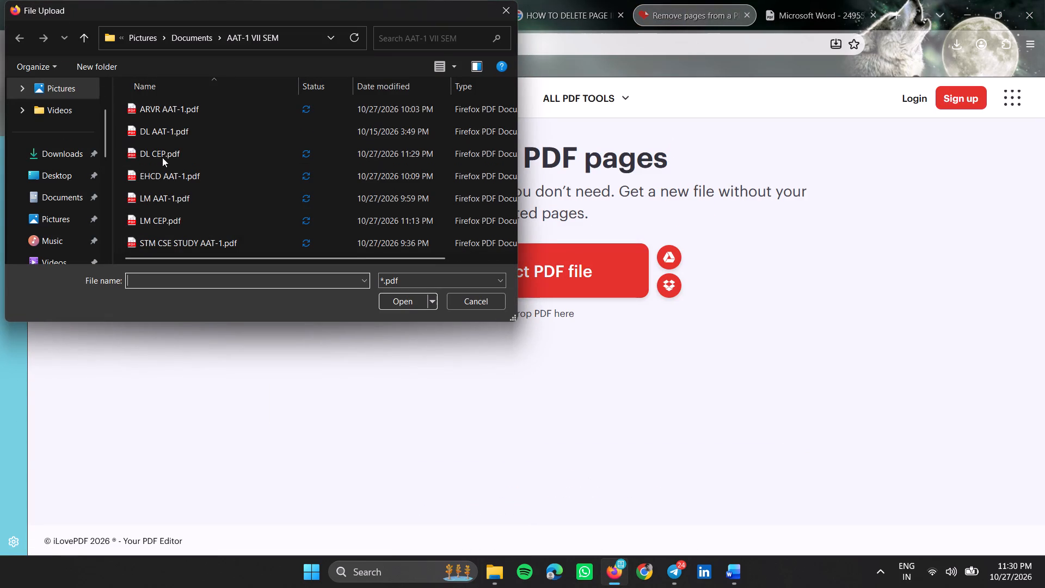
{"action": "left_click", "coordinate": [162, 157]}
{"action": "left_click", "coordinate": [401, 293]}
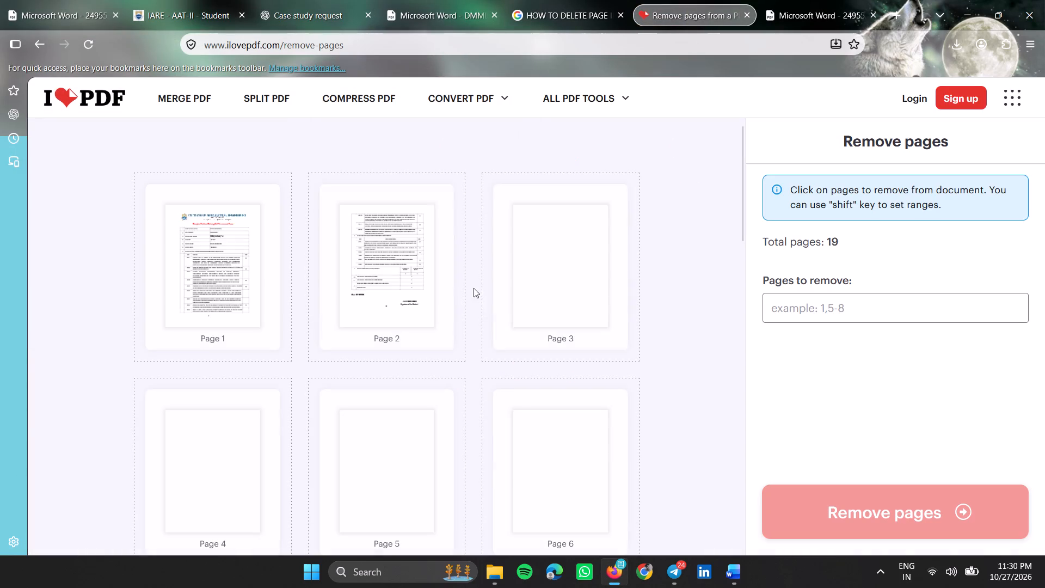
{"action": "left_click", "coordinate": [229, 424]}
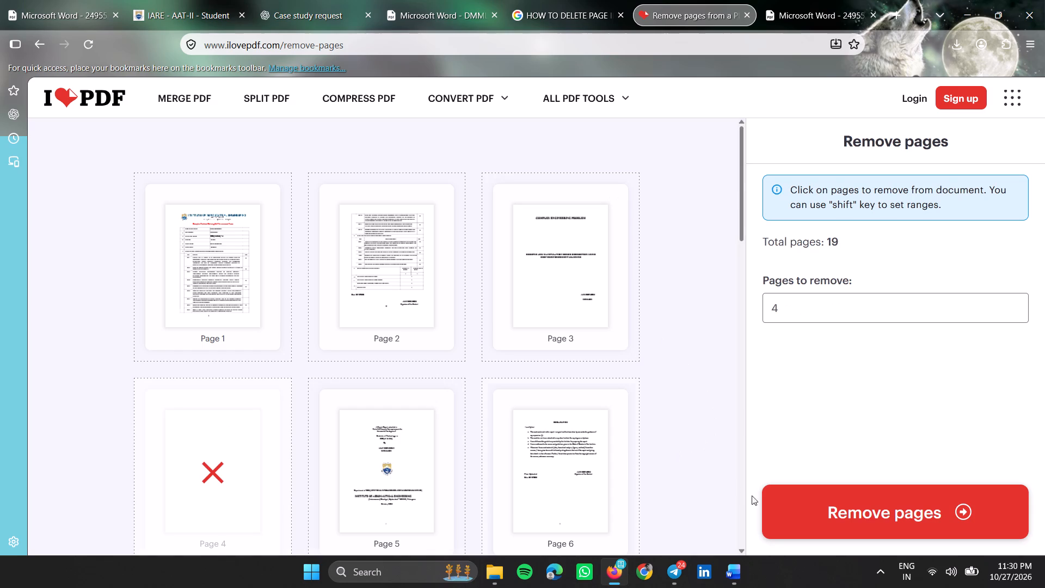
{"action": "left_click", "coordinate": [807, 516]}
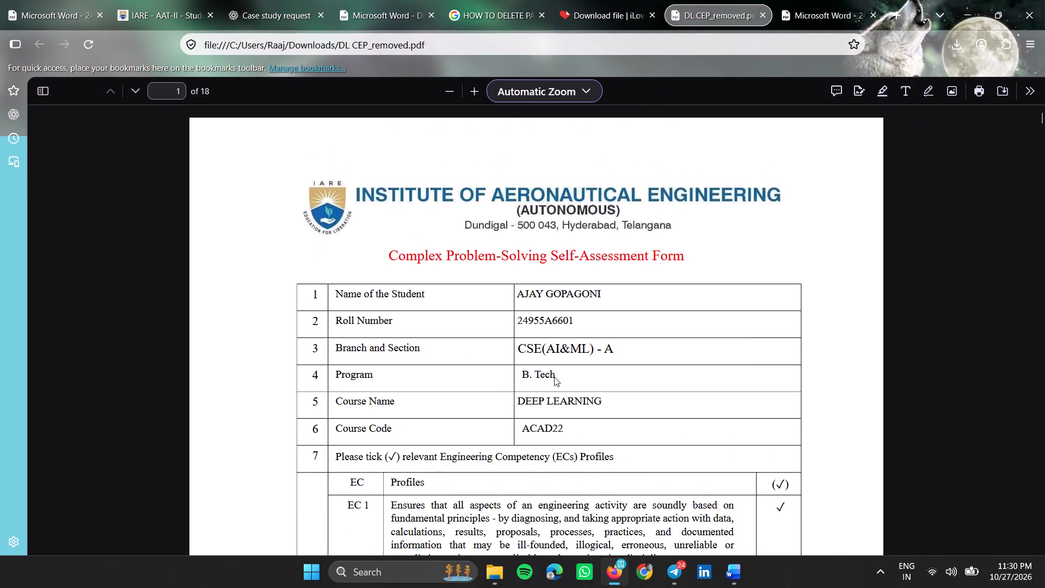
{"action": "scroll", "coordinate": [554, 377], "scroll_direction": "down", "scroll_amount": 8}
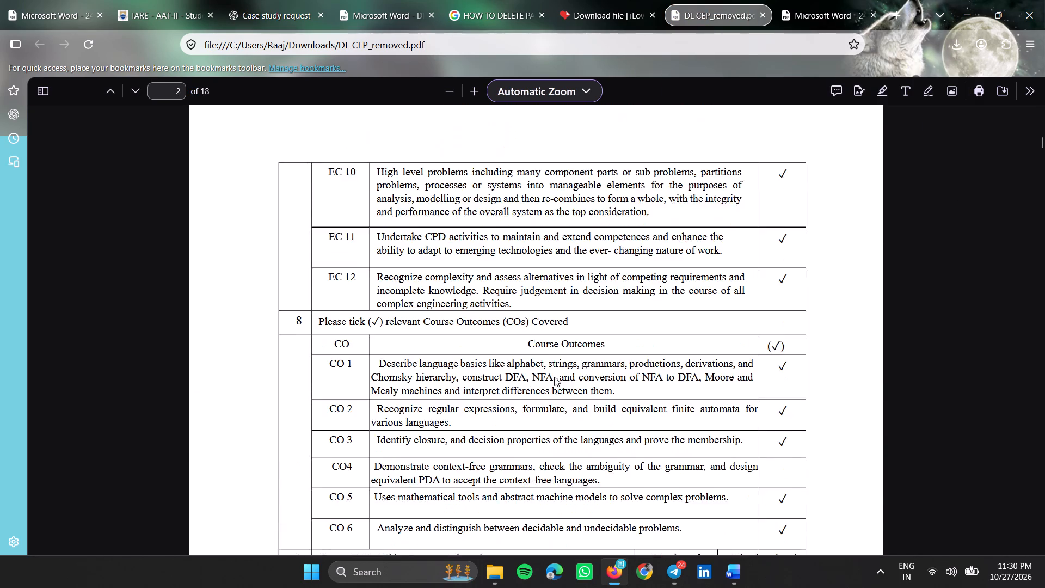
{"action": "scroll", "coordinate": [554, 377], "scroll_direction": "down", "scroll_amount": 10}
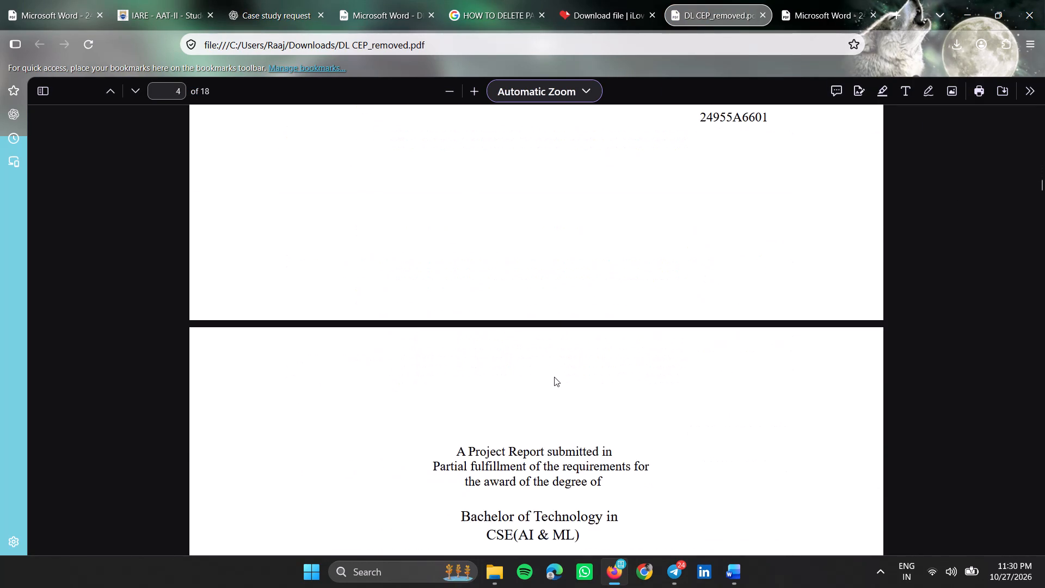
{"action": "scroll", "coordinate": [554, 377], "scroll_direction": "down", "scroll_amount": 10}
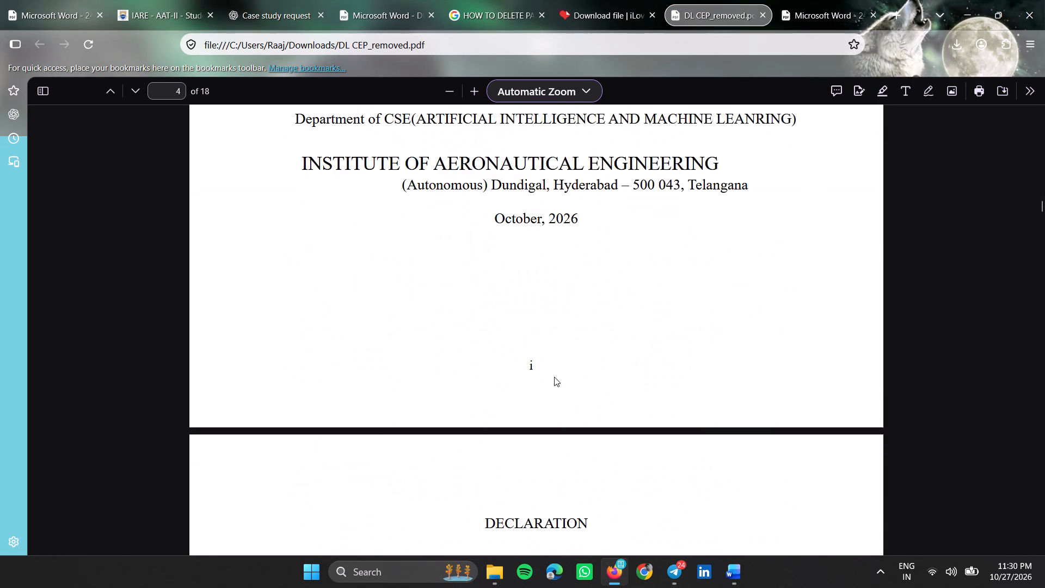
{"action": "scroll", "coordinate": [554, 377], "scroll_direction": "down", "scroll_amount": 15}
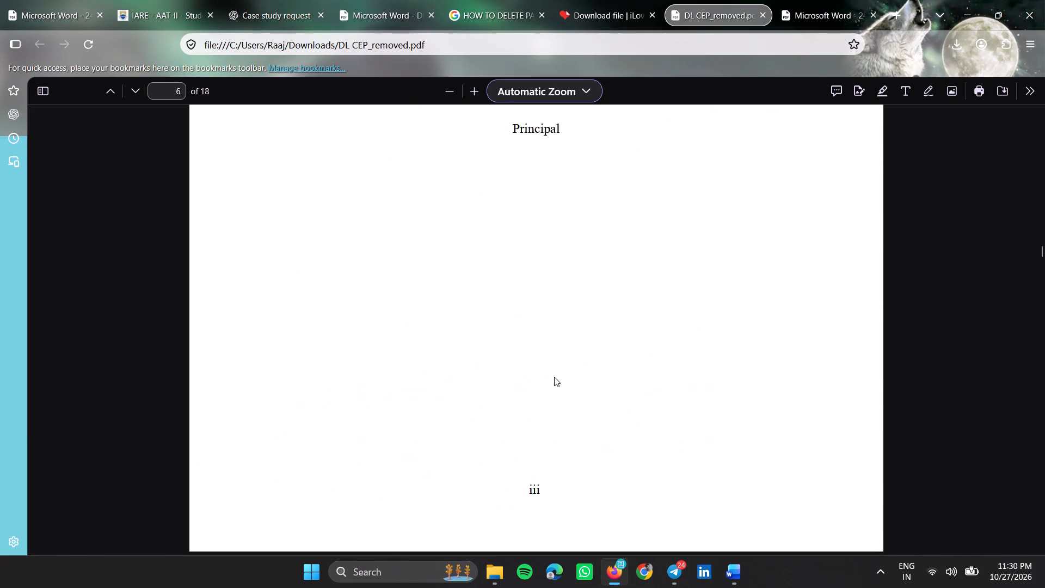
{"action": "scroll", "coordinate": [554, 377], "scroll_direction": "down", "scroll_amount": 20}
{"action": "scroll", "coordinate": [554, 377], "scroll_direction": "down", "scroll_amount": 18}
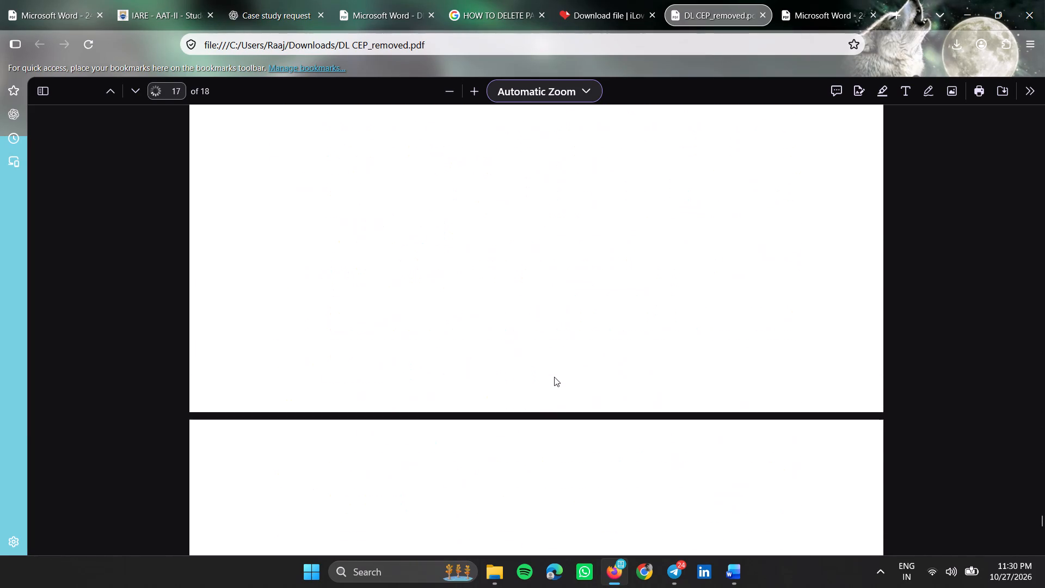
{"action": "scroll", "coordinate": [554, 377], "scroll_direction": "down", "scroll_amount": 10}
{"action": "scroll", "coordinate": [554, 377], "scroll_direction": "up", "scroll_amount": 9}
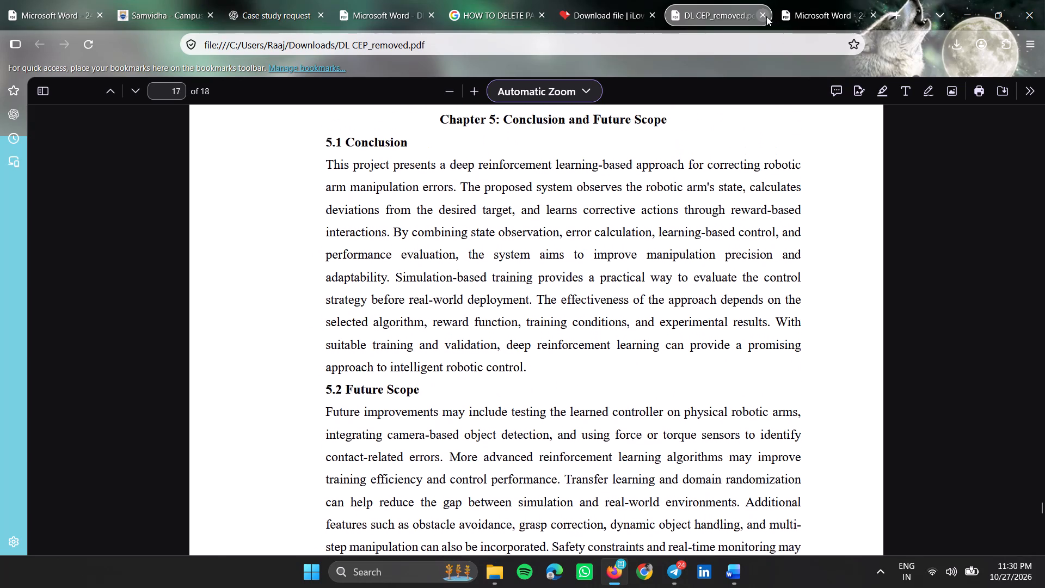
Close the DL CEP_removed preview, the neighbouring Word PDF and the iLovePDF page, and open a blank browser tab.
{"action": "left_click", "coordinate": [765, 10]}
{"action": "left_click", "coordinate": [765, 10]}
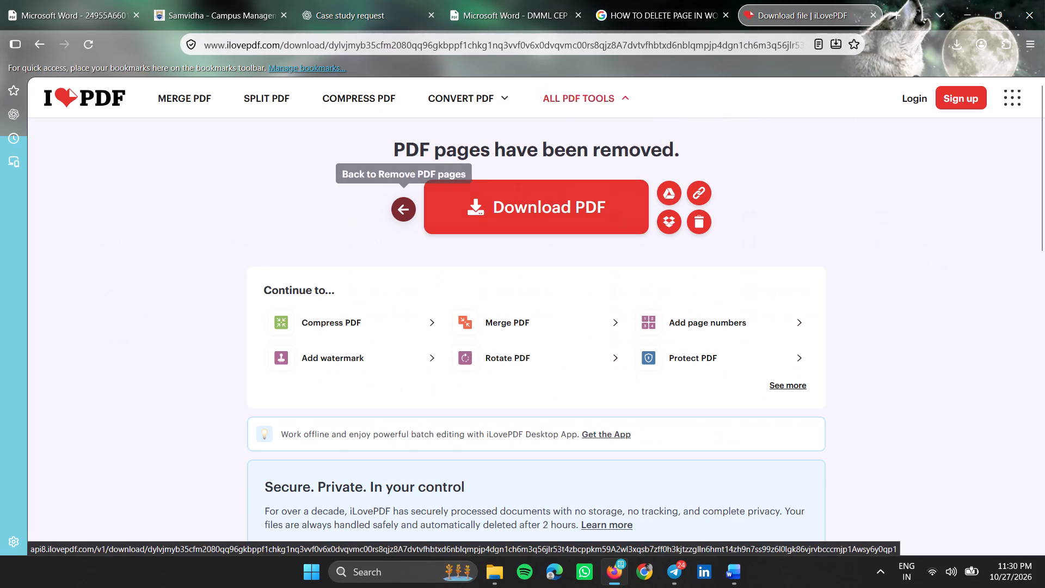
{"action": "left_click", "coordinate": [885, 8]}
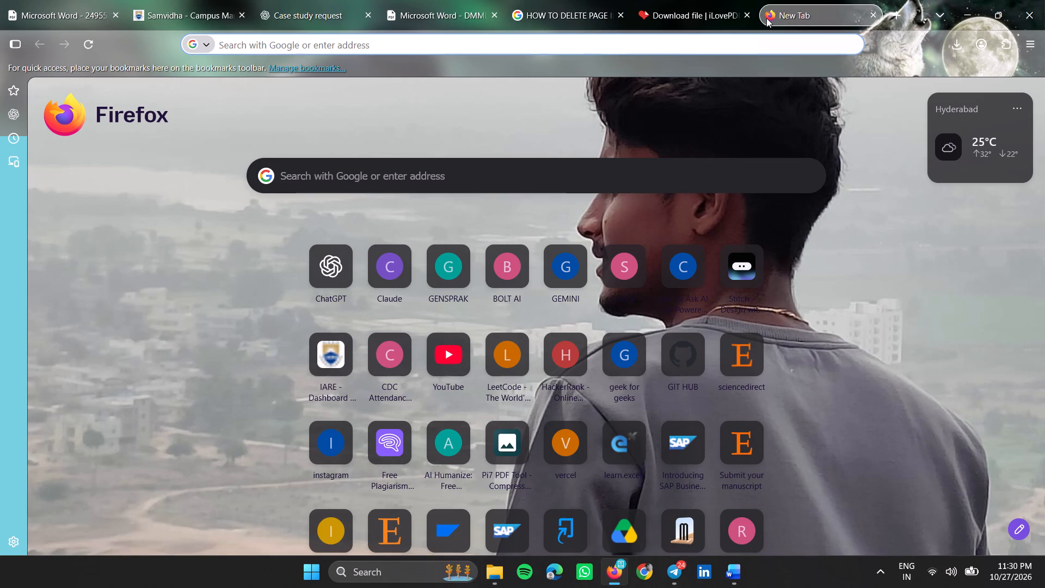
{"action": "left_click", "coordinate": [751, 18]}
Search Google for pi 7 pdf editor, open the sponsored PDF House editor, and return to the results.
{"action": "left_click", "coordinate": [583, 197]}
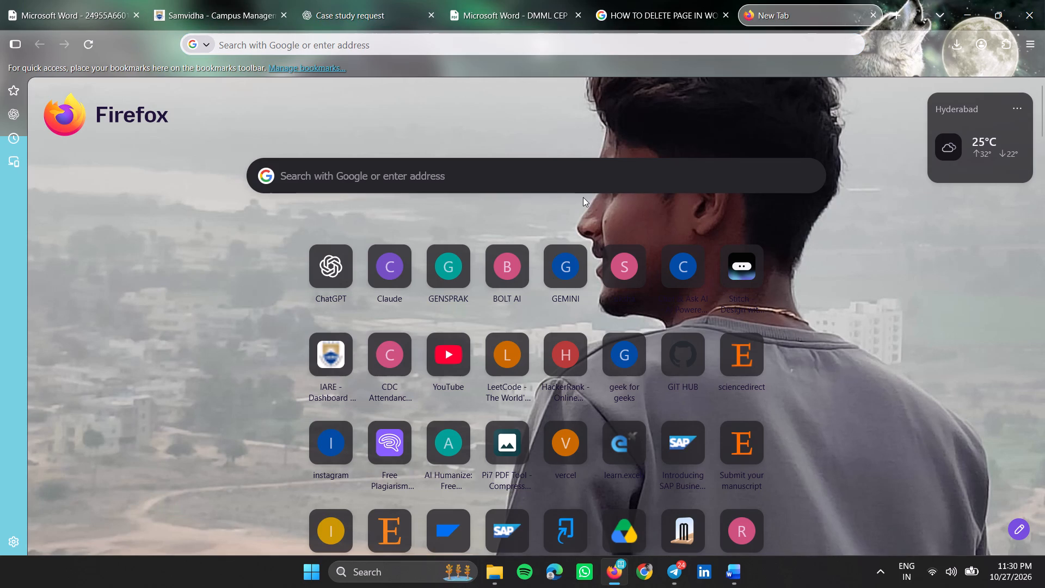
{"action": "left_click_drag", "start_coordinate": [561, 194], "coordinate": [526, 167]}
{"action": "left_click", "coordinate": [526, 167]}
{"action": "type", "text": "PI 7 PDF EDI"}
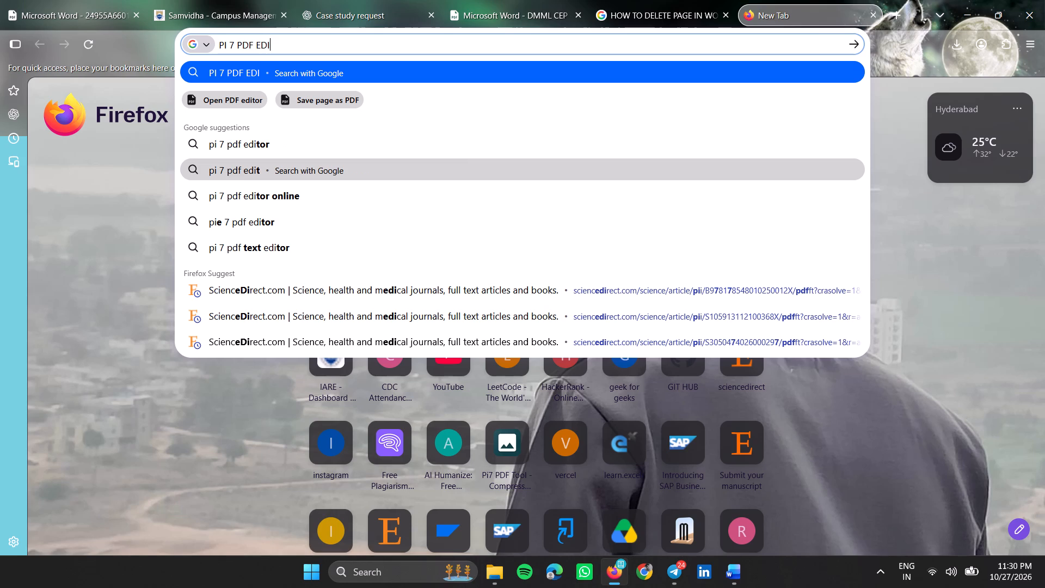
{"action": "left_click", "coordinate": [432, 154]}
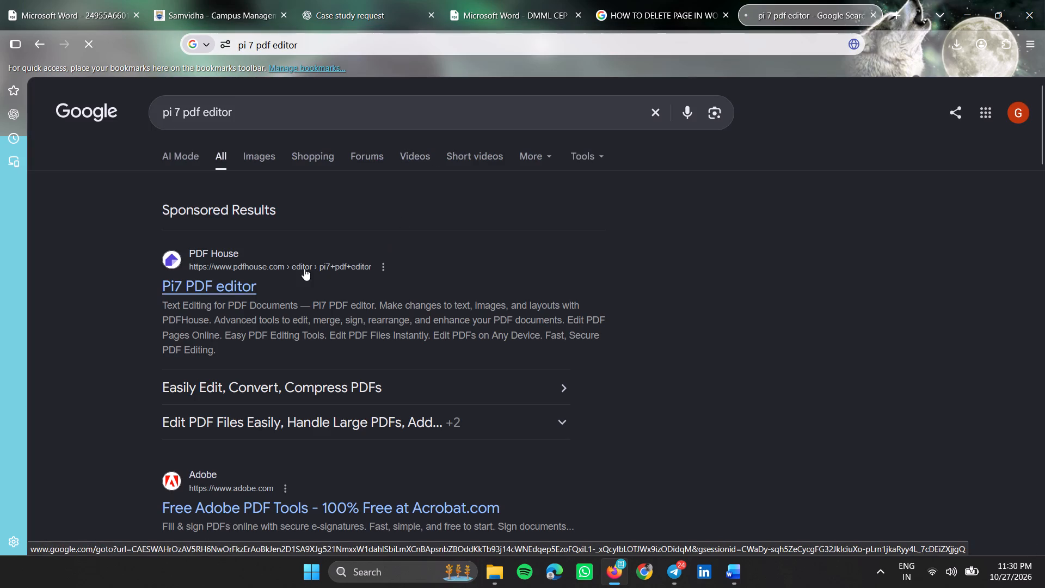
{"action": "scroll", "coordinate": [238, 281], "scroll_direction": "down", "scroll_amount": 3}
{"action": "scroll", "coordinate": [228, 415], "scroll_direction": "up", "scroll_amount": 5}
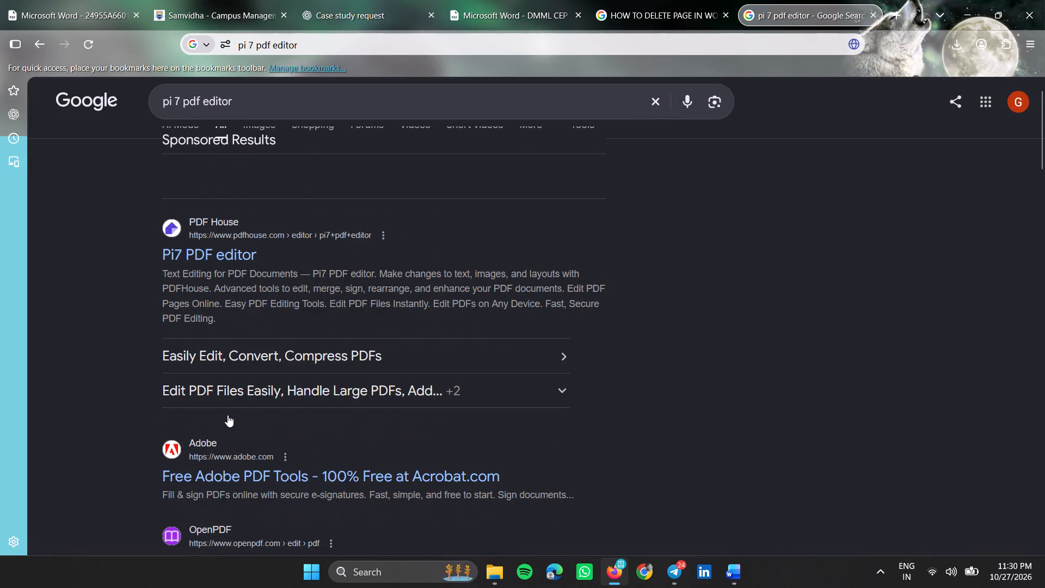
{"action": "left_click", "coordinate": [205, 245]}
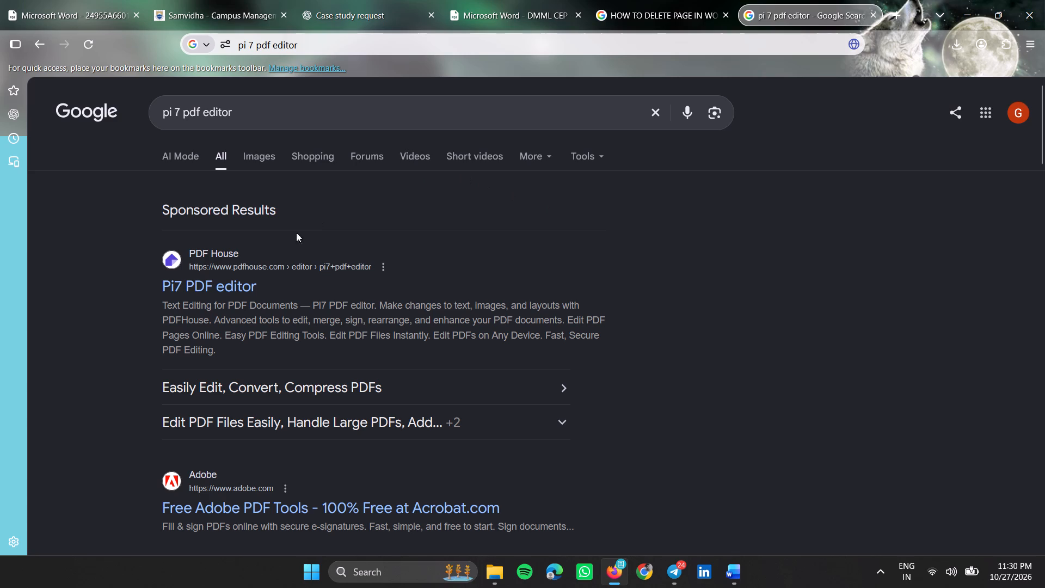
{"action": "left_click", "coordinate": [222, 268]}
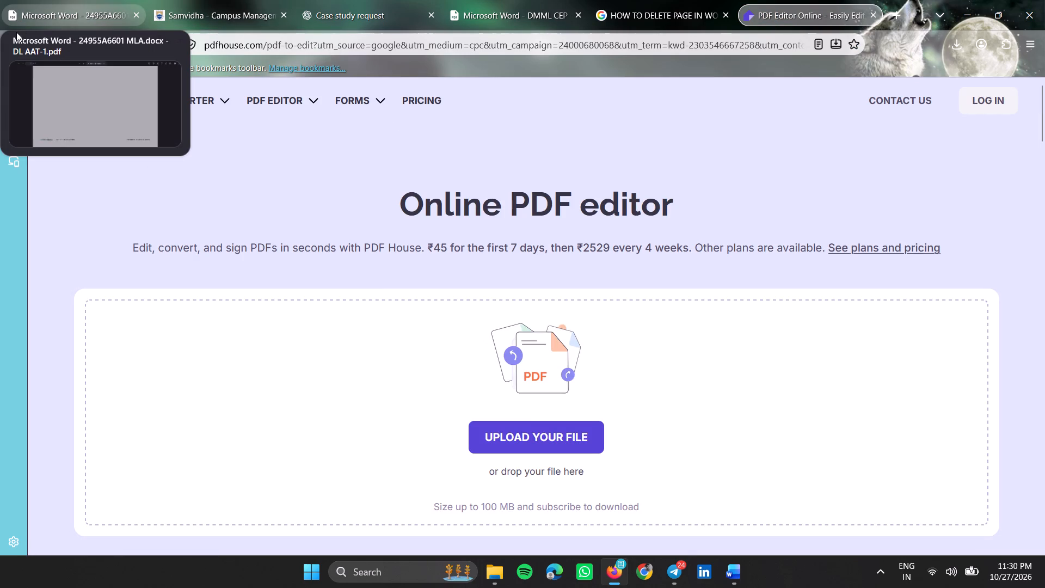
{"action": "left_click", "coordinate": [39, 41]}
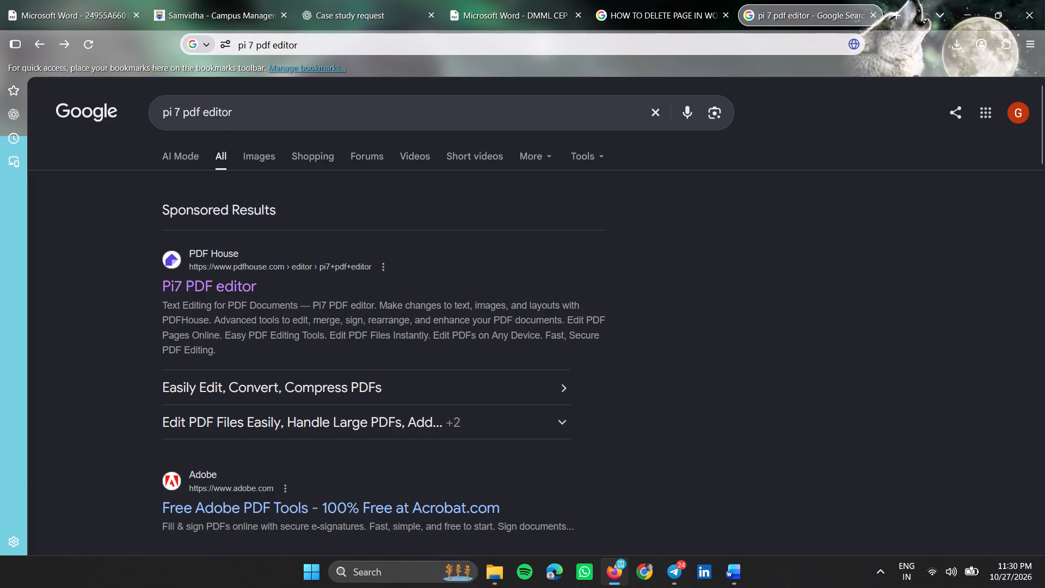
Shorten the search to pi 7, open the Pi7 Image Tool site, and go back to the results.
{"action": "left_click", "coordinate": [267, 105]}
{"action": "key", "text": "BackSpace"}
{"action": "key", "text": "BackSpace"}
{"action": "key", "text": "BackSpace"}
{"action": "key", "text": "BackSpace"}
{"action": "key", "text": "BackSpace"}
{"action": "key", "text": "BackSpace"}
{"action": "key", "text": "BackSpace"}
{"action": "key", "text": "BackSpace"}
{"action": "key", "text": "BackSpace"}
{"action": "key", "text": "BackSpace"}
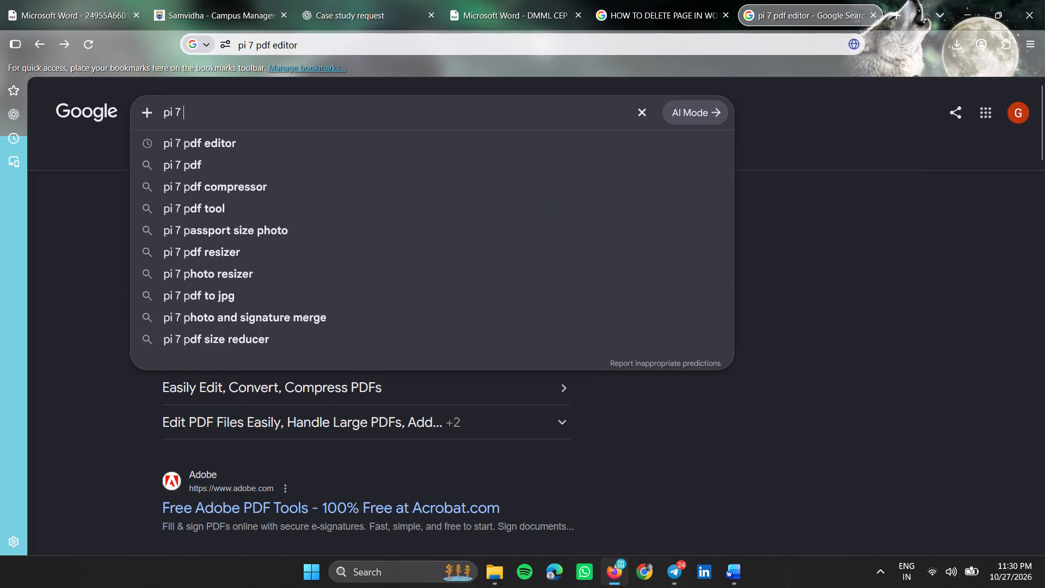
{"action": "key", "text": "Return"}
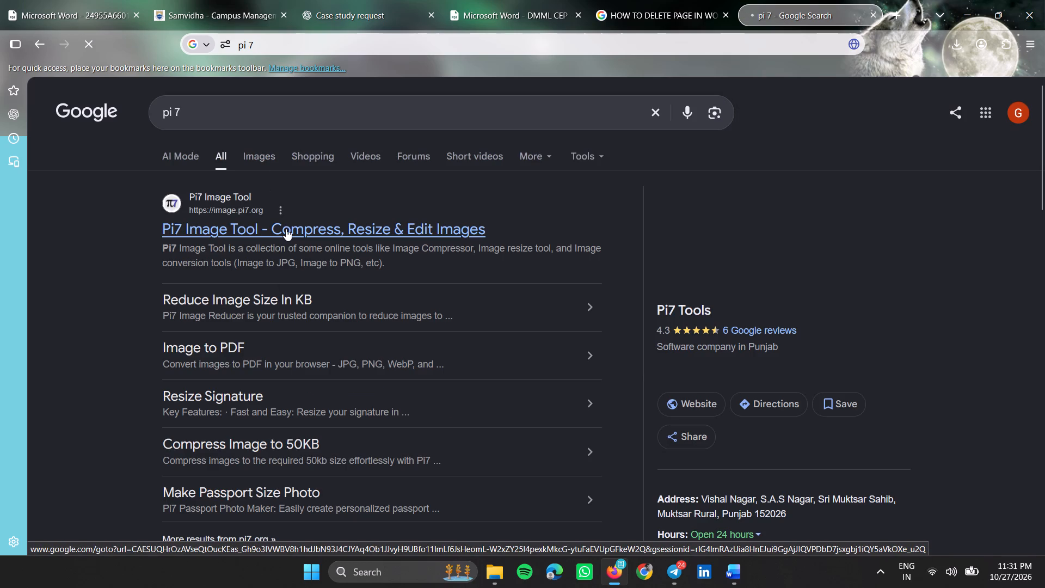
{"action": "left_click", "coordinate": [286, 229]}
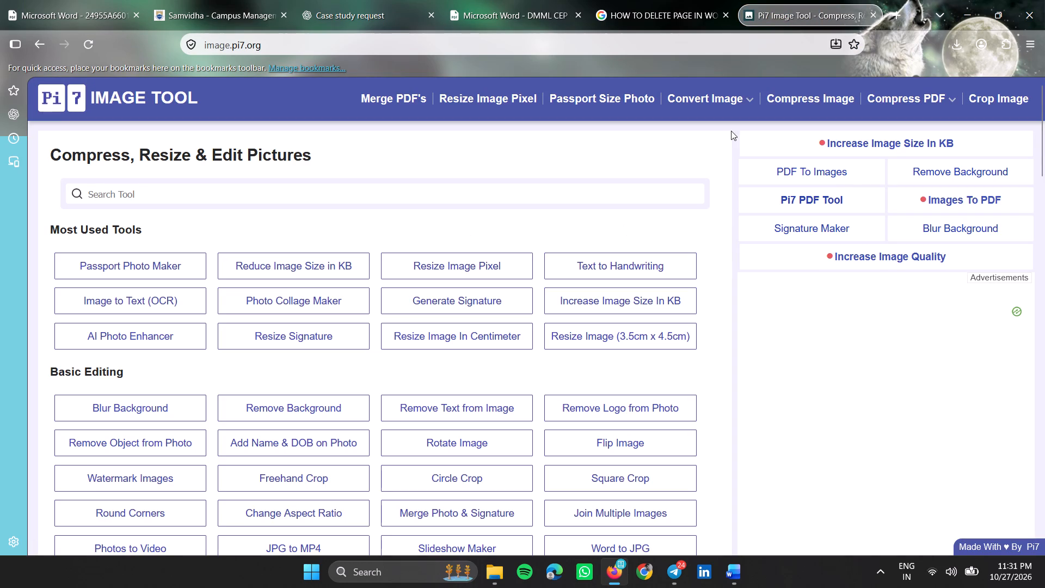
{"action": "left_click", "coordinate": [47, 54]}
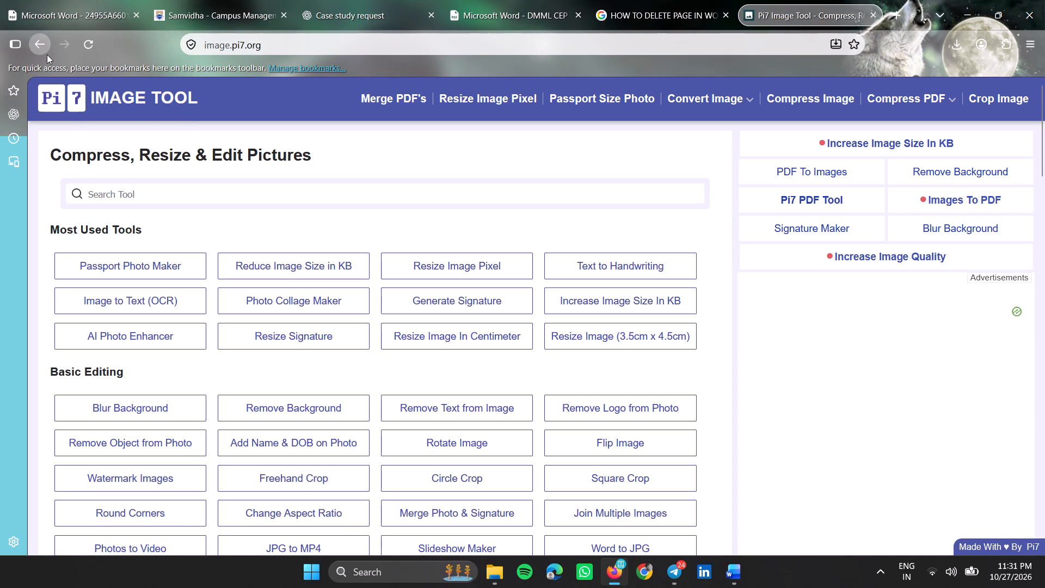
Search Google for pi 7 pdf and open Pi7's online PDF editing tool from the results.
{"action": "left_click", "coordinate": [282, 109]}
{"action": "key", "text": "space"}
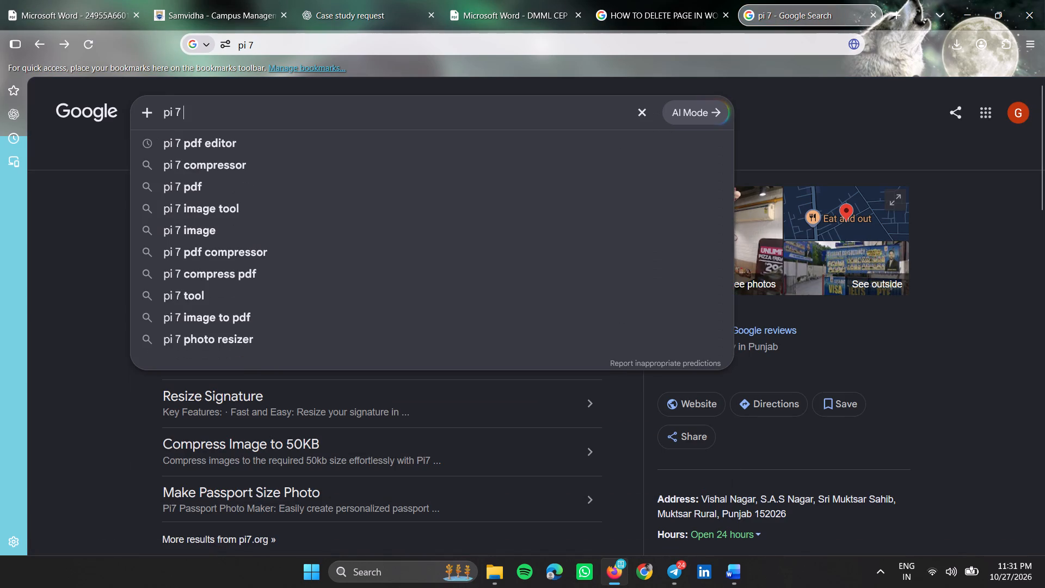
{"action": "left_click", "coordinate": [225, 189]}
{"action": "left_click", "coordinate": [225, 228]}
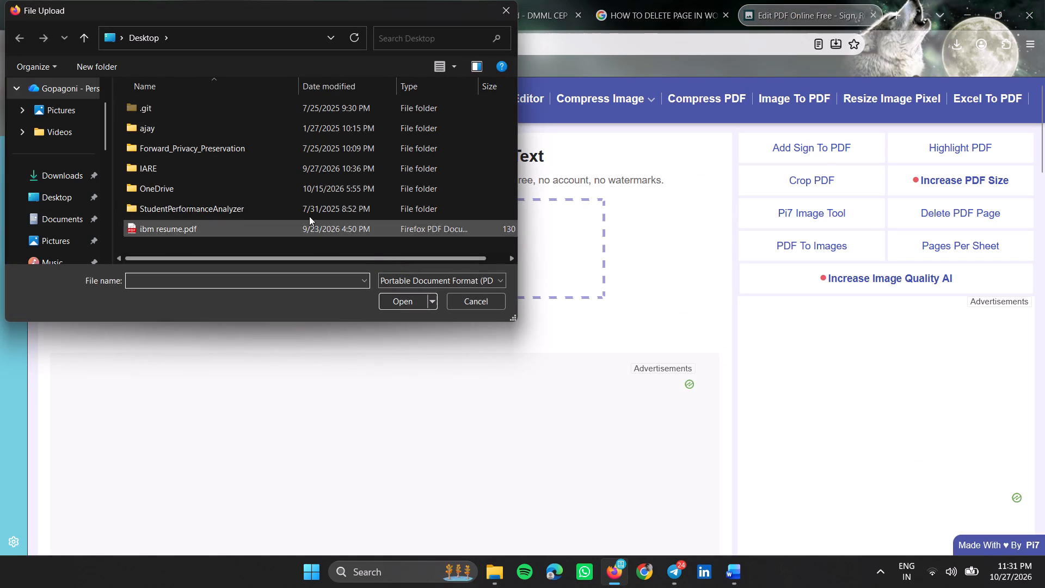
Load LM CEP_removed.pdf from the Downloads folder into the Pi7 PDF editor.
{"action": "left_click", "coordinate": [52, 169]}
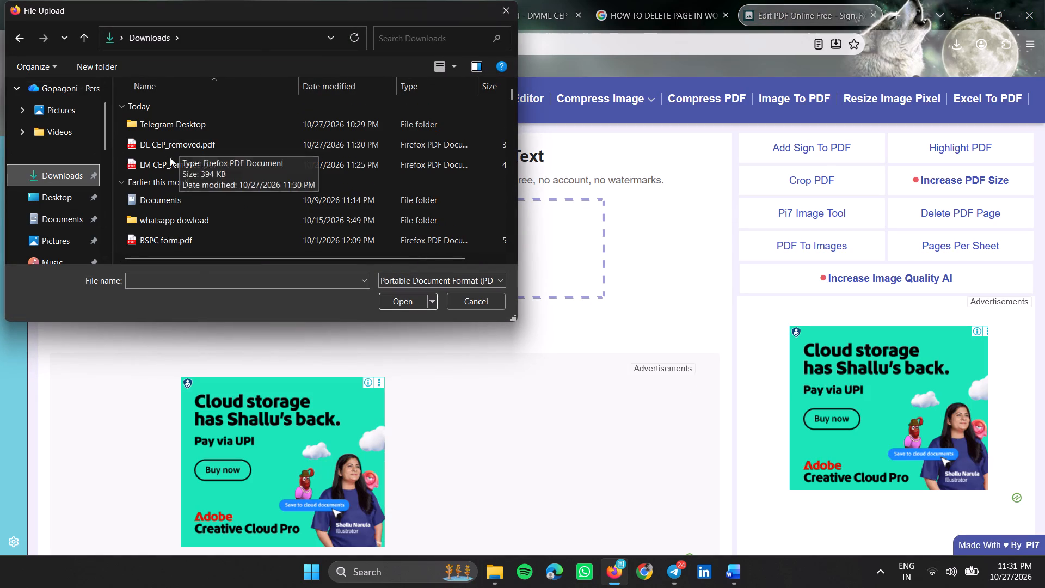
{"action": "left_click", "coordinate": [167, 162]}
{"action": "left_click", "coordinate": [401, 303]}
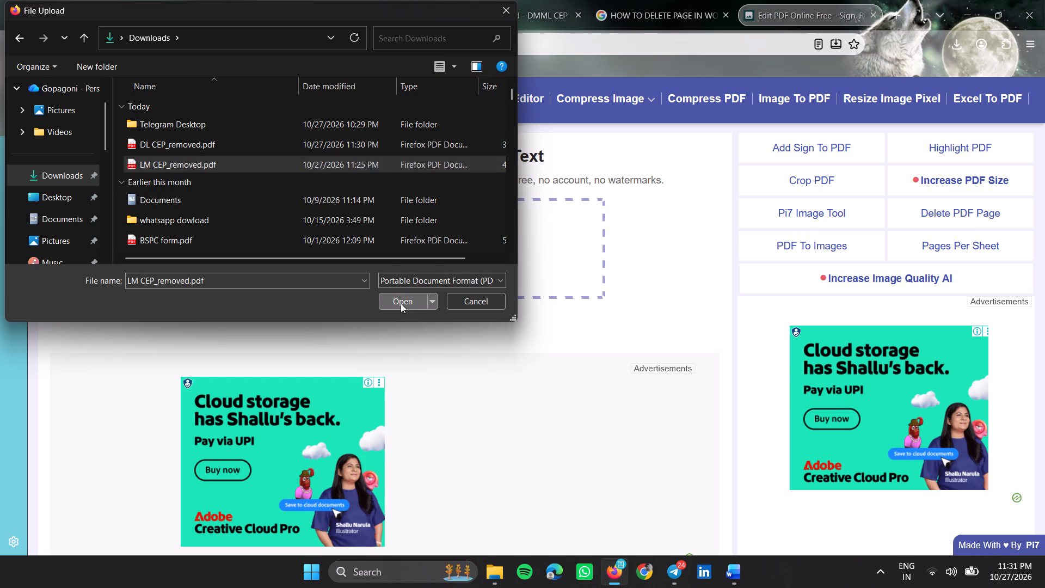